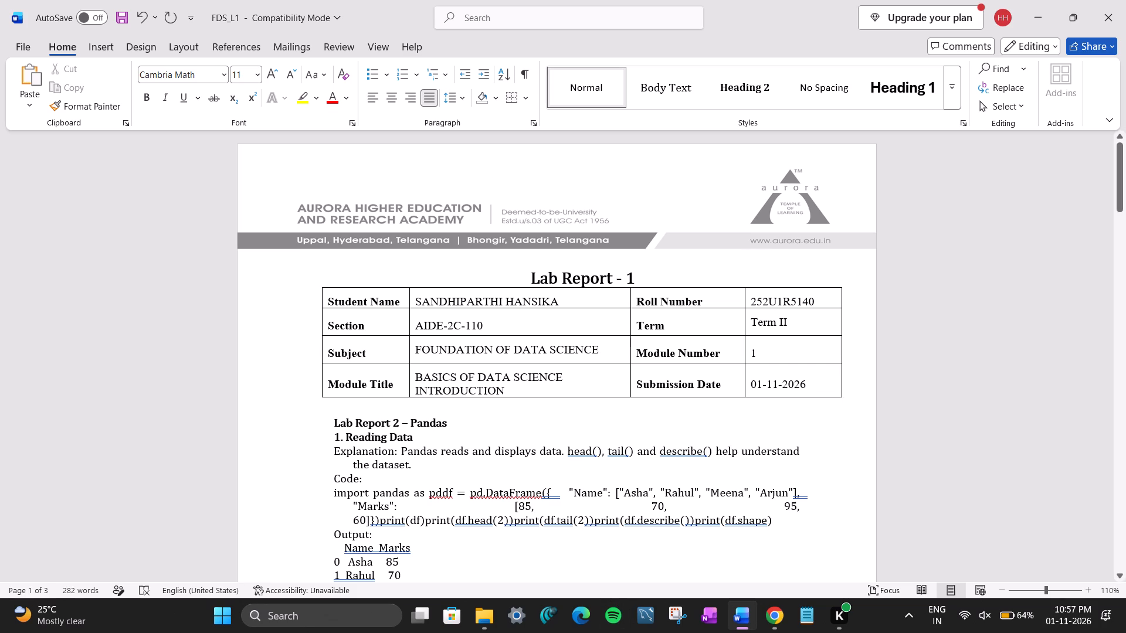
scroll(535, 491, "down", 10)
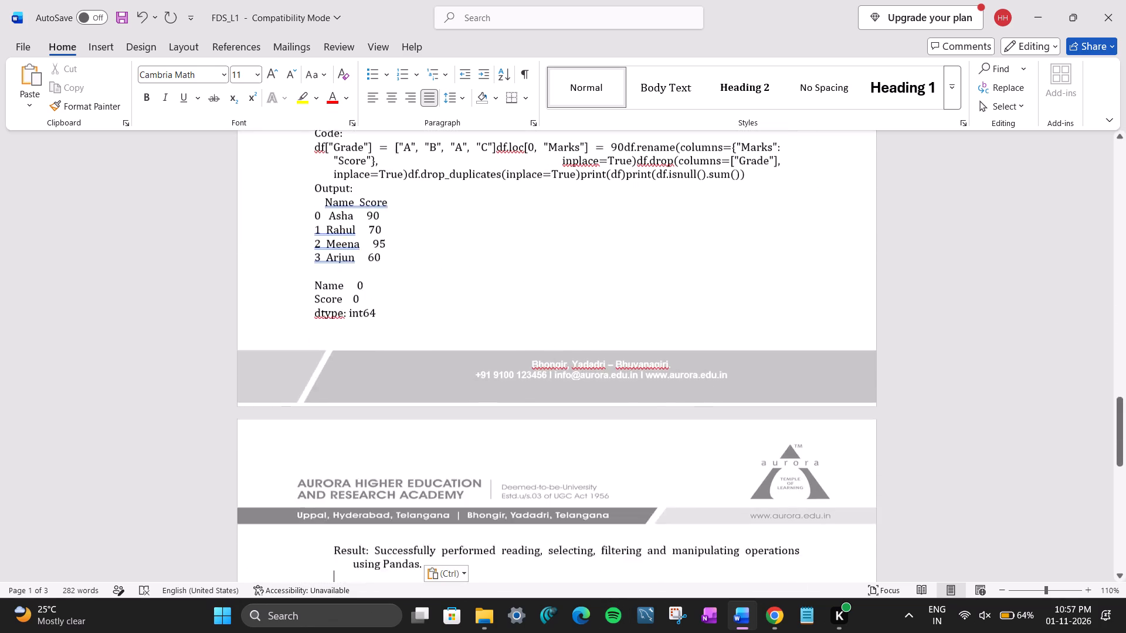
scroll(535, 491, "down", 6)
scroll(535, 491, "up", 4)
scroll(535, 491, "down", 2)
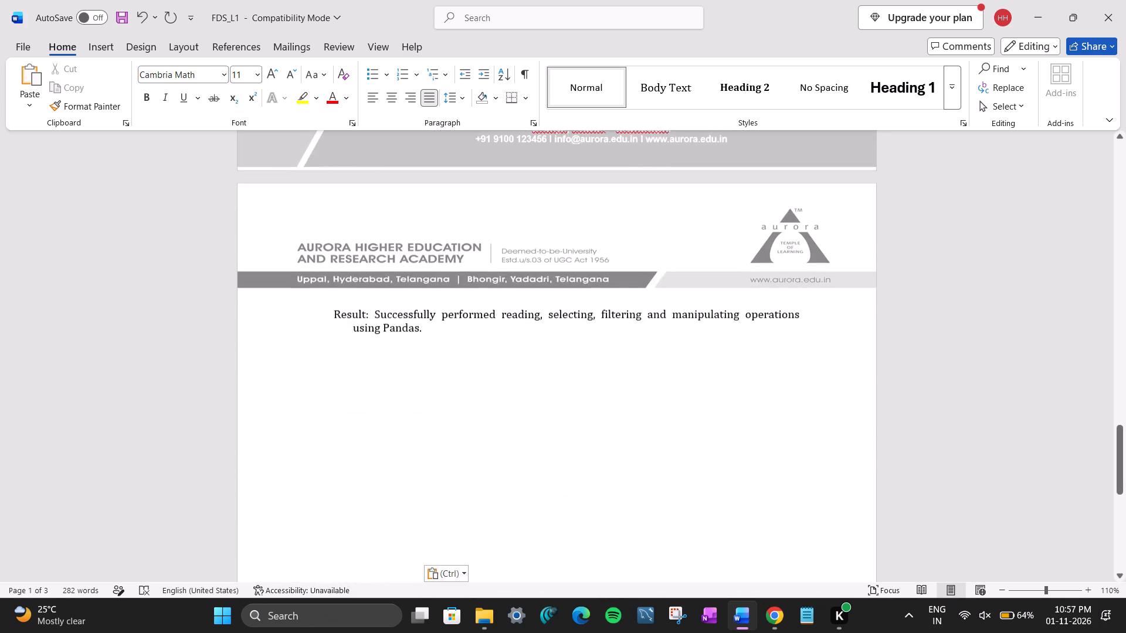
scroll(535, 491, "down", 13)
scroll(535, 491, "up", 9)
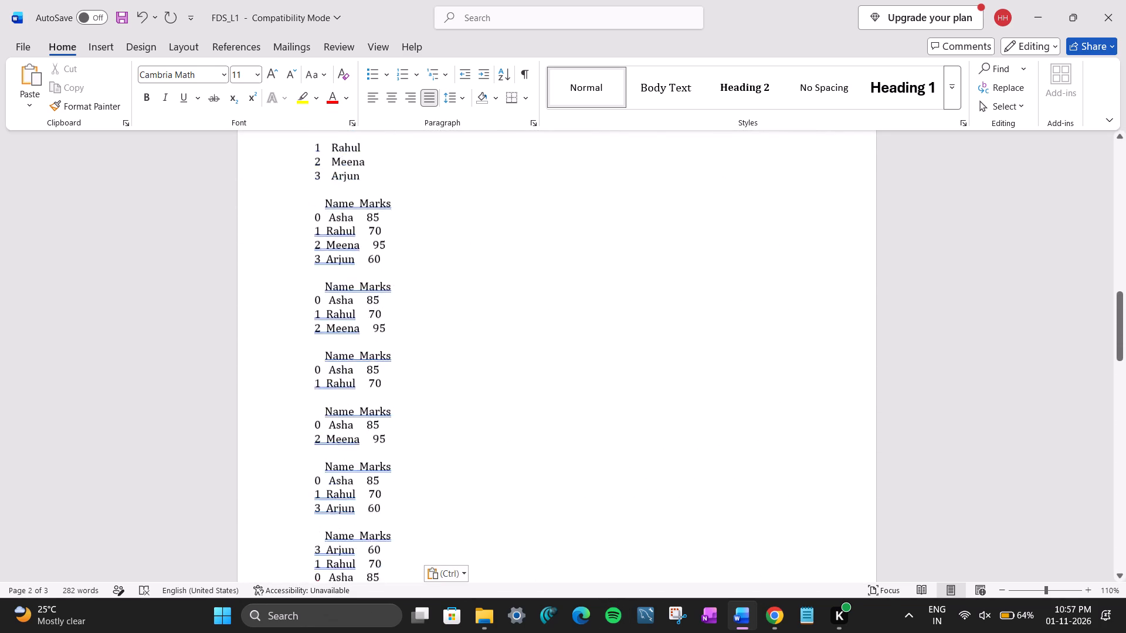
scroll(535, 491, "up", 5)
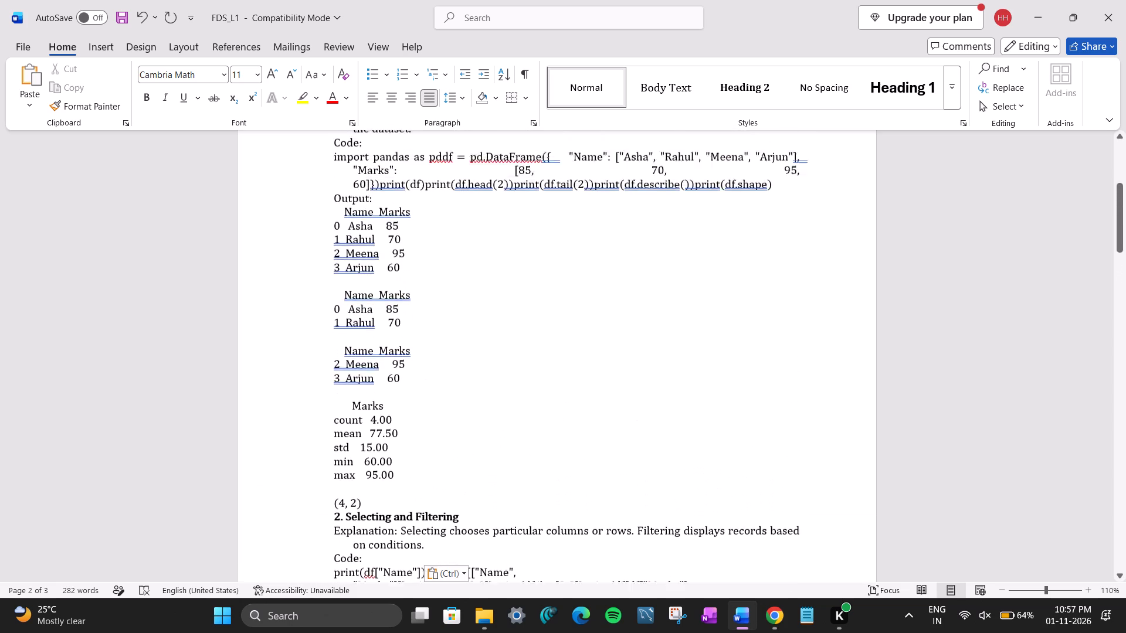
scroll(535, 491, "up", 1)
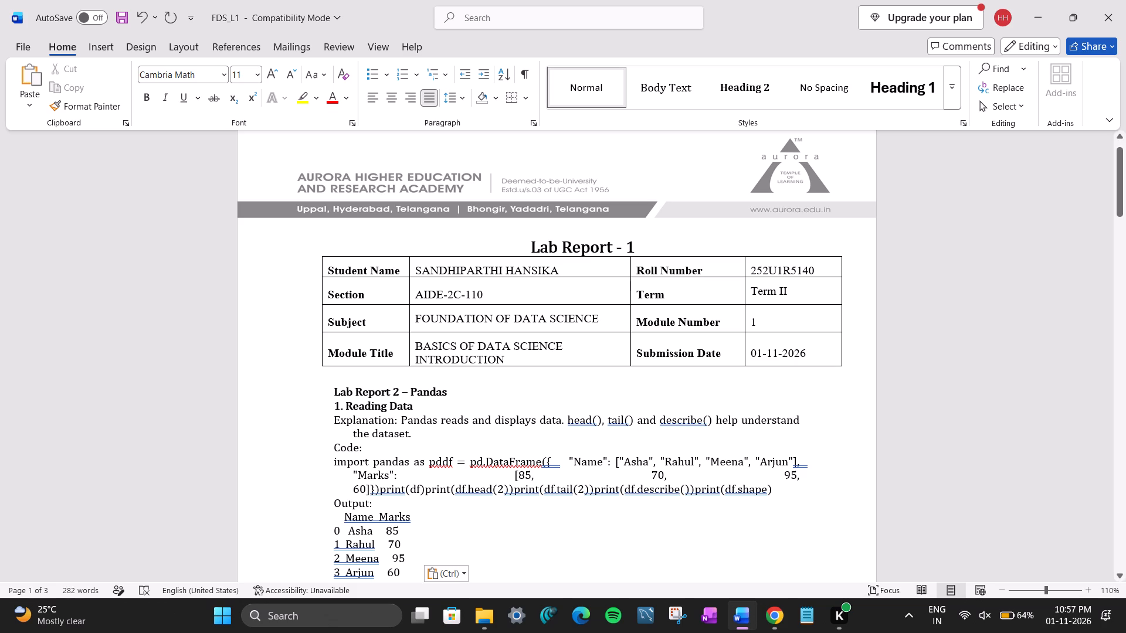
Delete the pasted "Lab Report 2 – Pandas" heading line above "1. Reading Data".
left_click_drag(464, 396, 336, 394)
key("BackSpace")
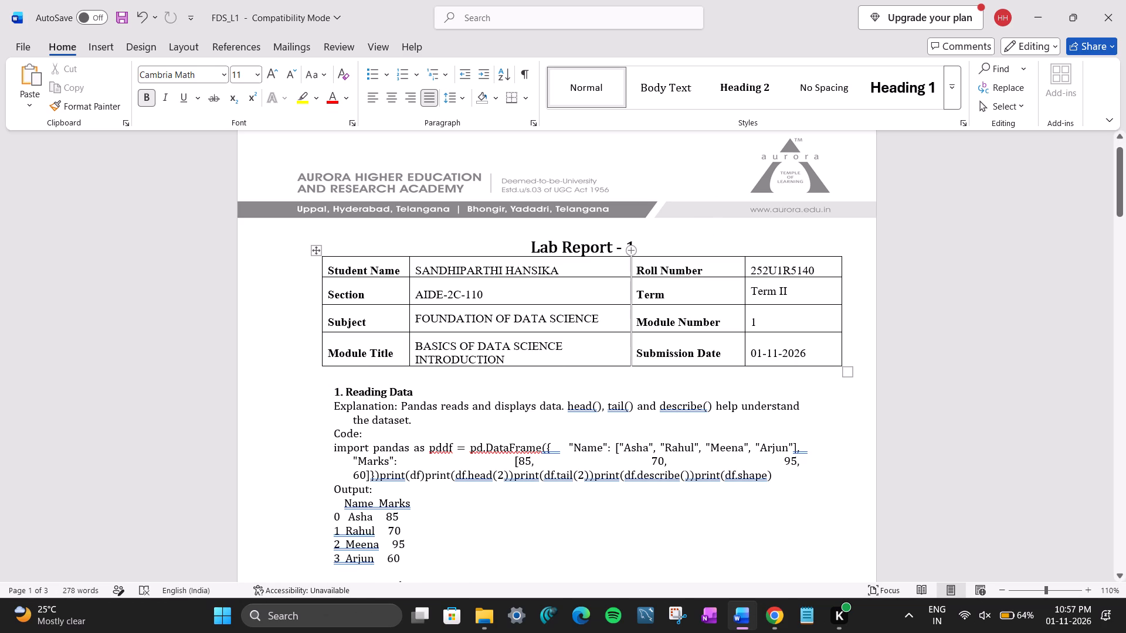
Change the document title to "Lab Report - 2" and set the table's Module Number to 2.
left_click(647, 243)
key("BackSpace")
key("2")
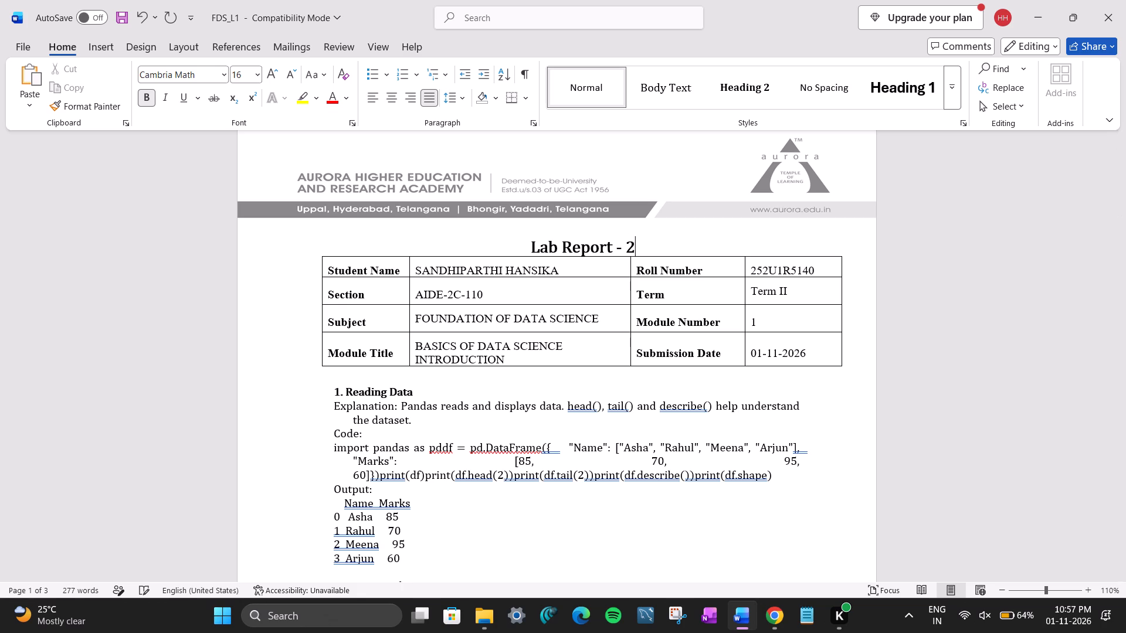
left_click(761, 322)
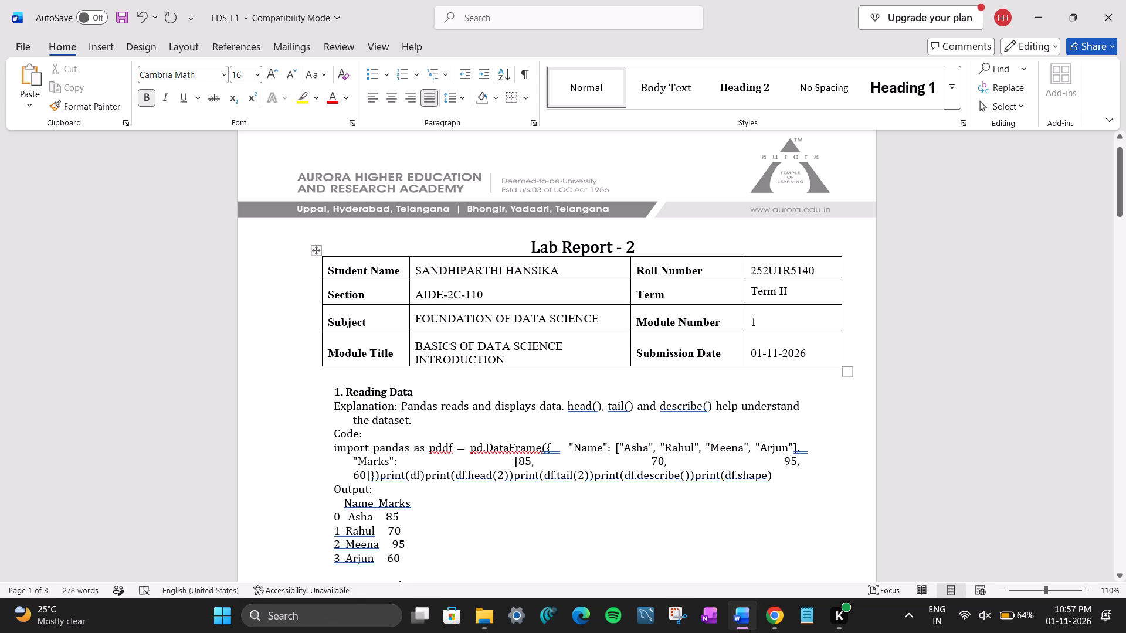
key("BackSpace")
key("2")
Left-align the text of the entire document.
scroll(761, 322, "down", 1)
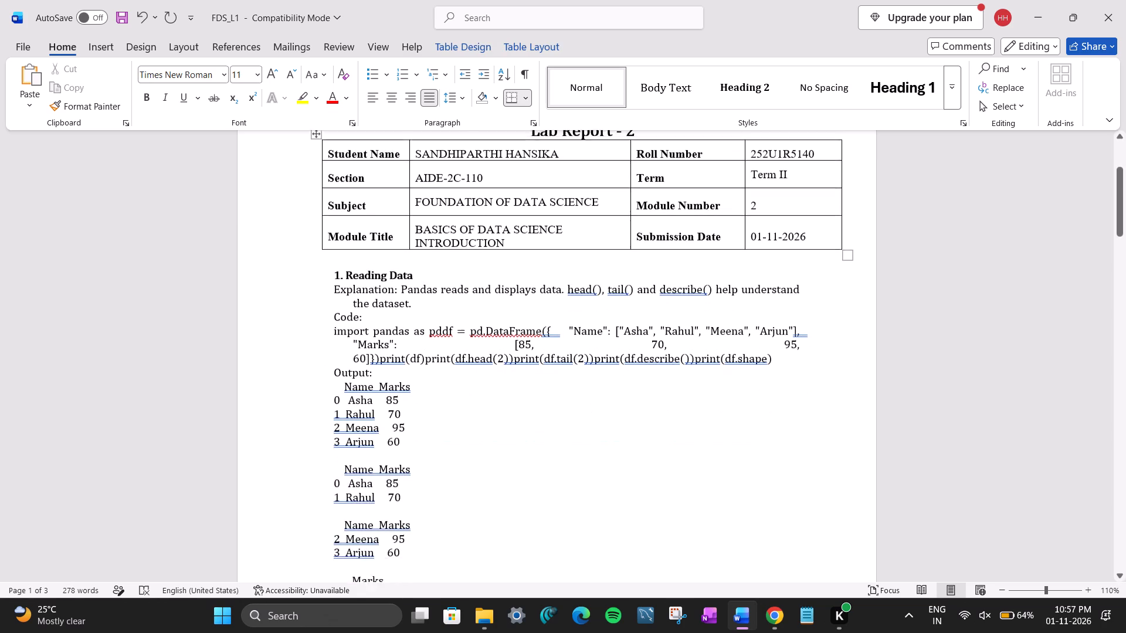
scroll(761, 322, "down", 1)
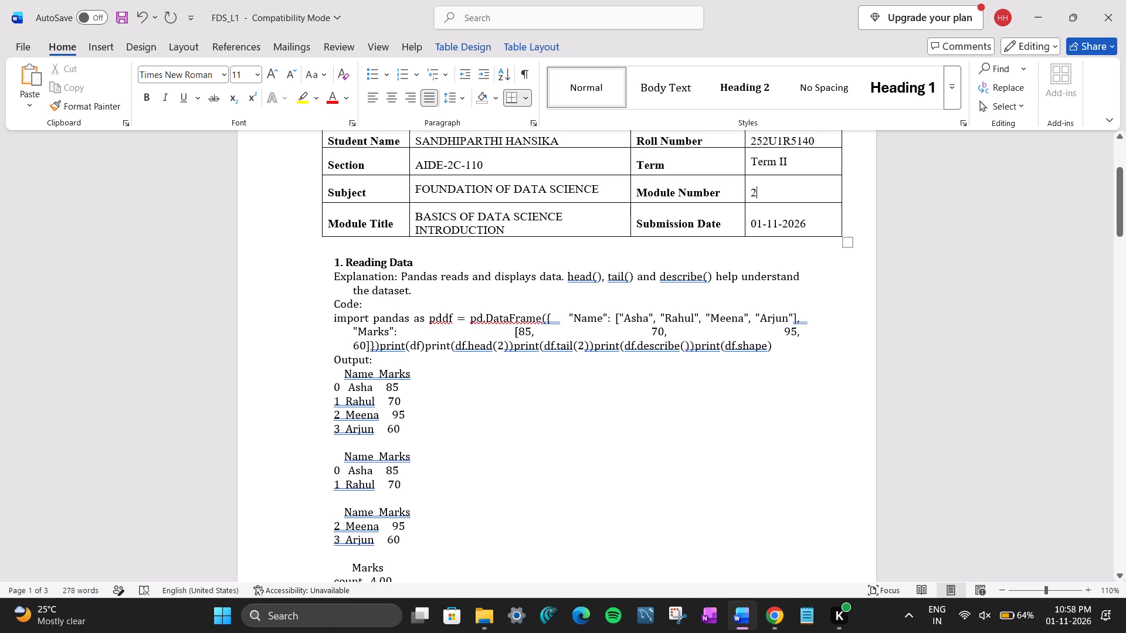
left_click(333, 277)
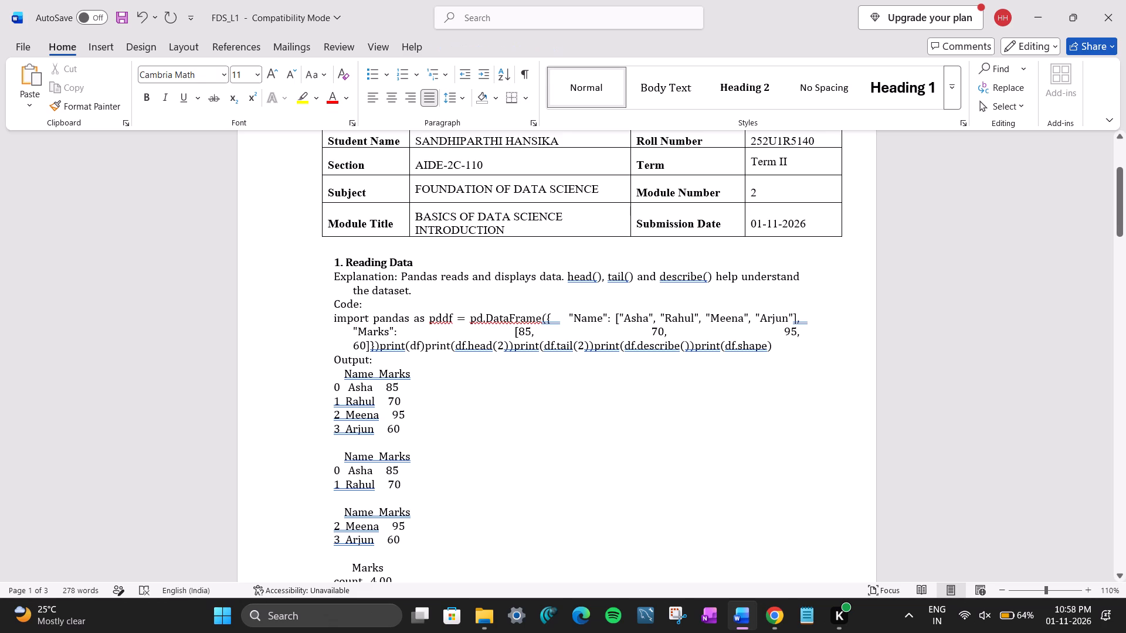
key("ctrl+a")
left_click(370, 92)
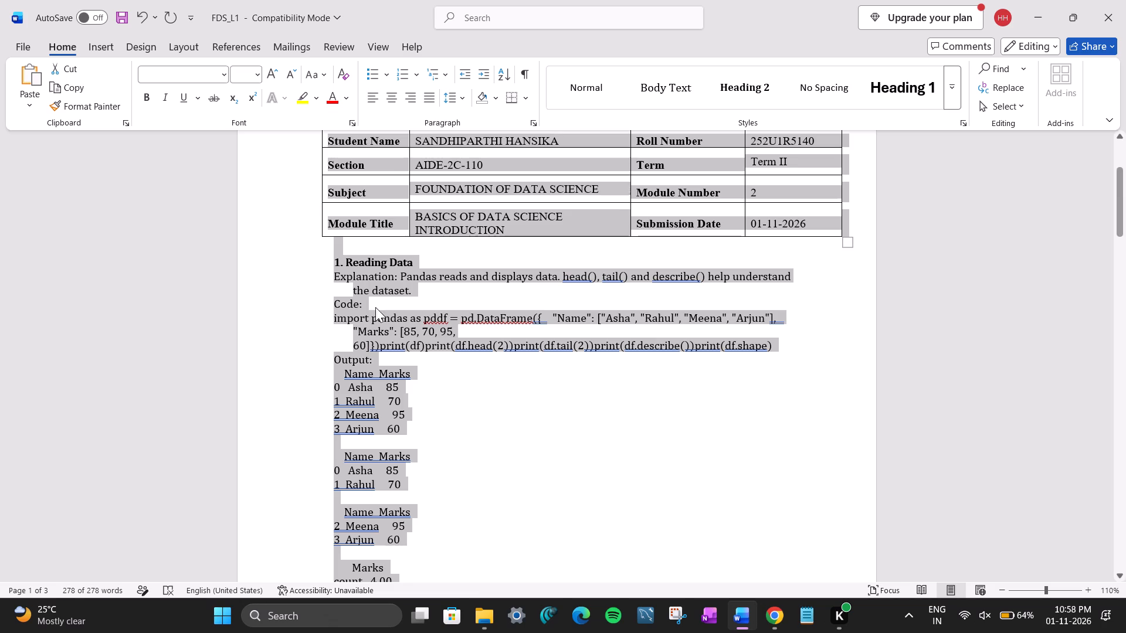
Break the Reading Data explanation before "the dataset." so those words start an unindented line.
left_click(358, 294)
left_click(352, 291)
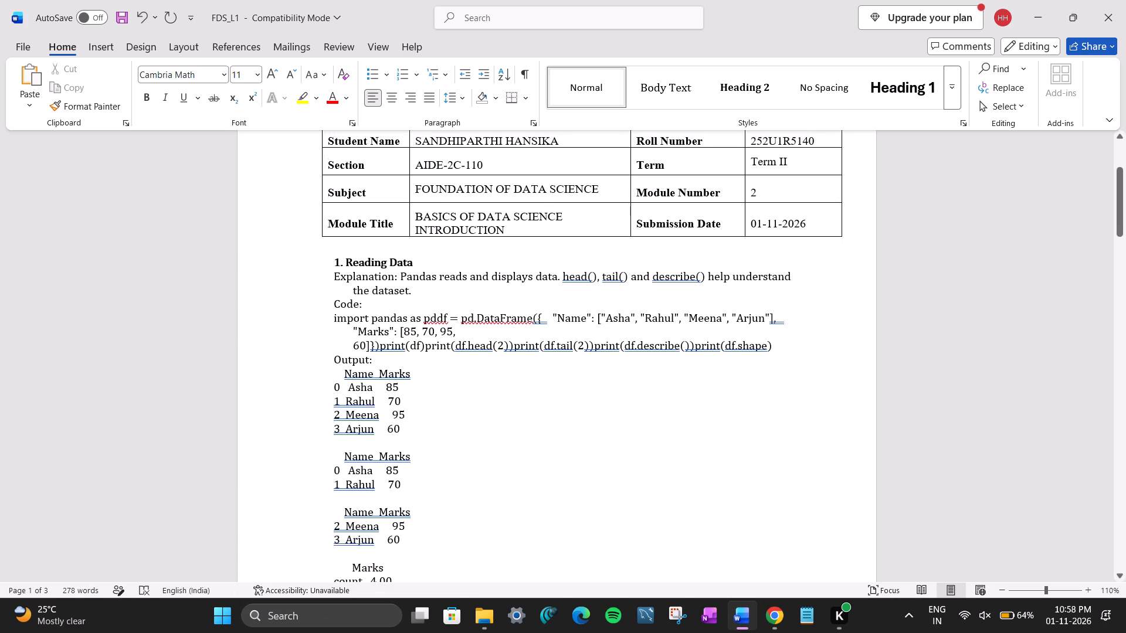
key("BackSpace")
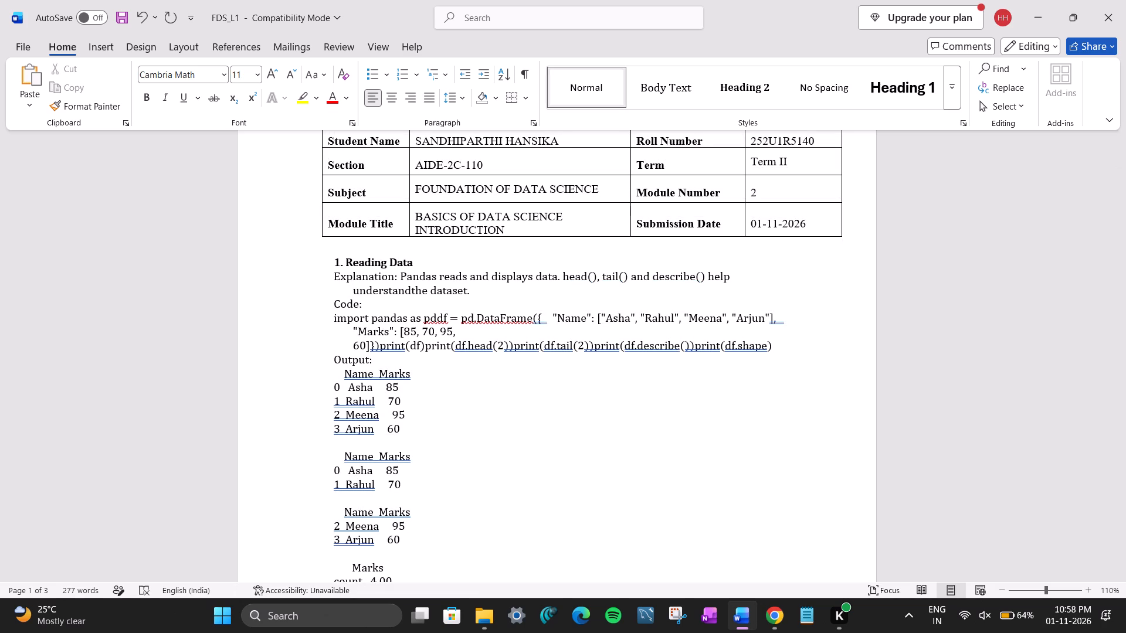
key("Return")
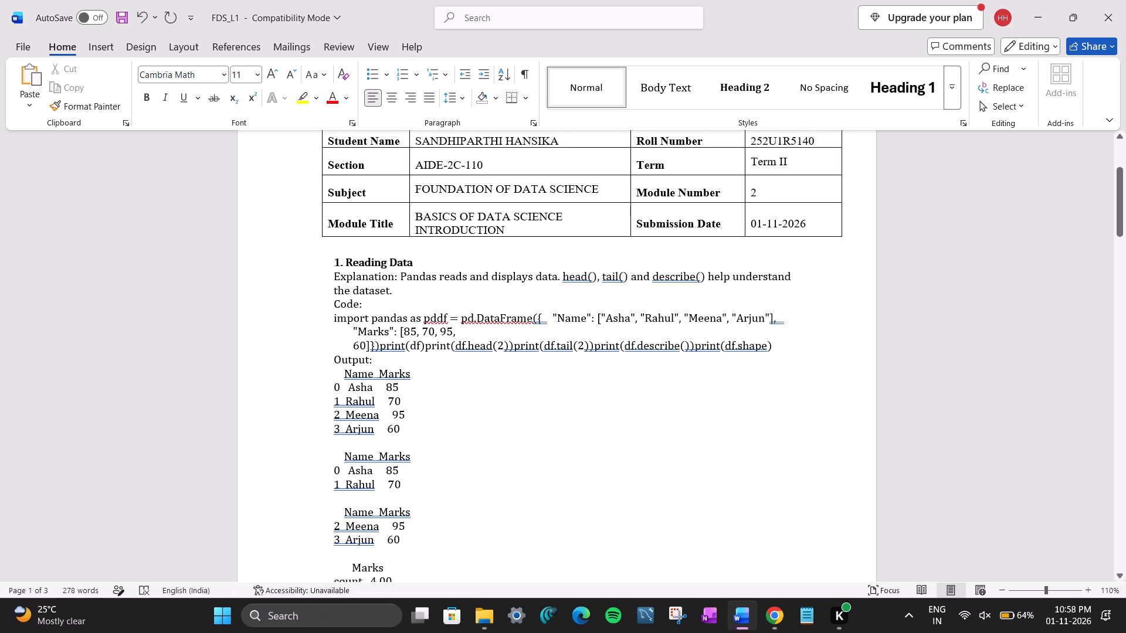
Insert a blank line after the Reading Data explanation and another after its "Code:" label.
left_click(395, 292)
key("Return")
scroll(395, 292, "down", 1)
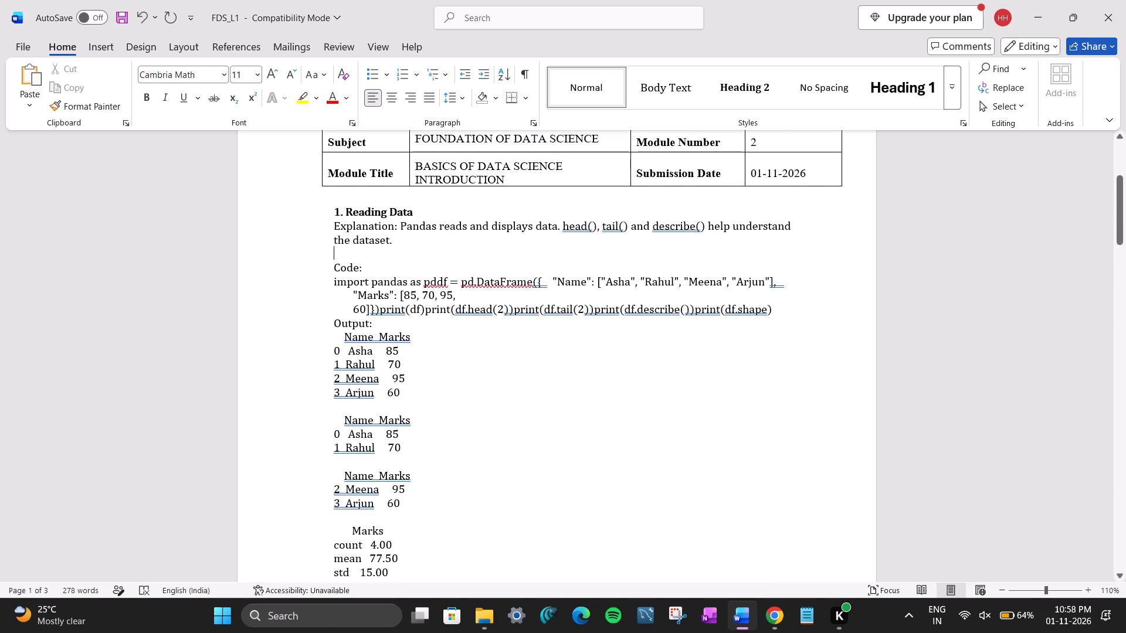
left_click(375, 273)
key("Return")
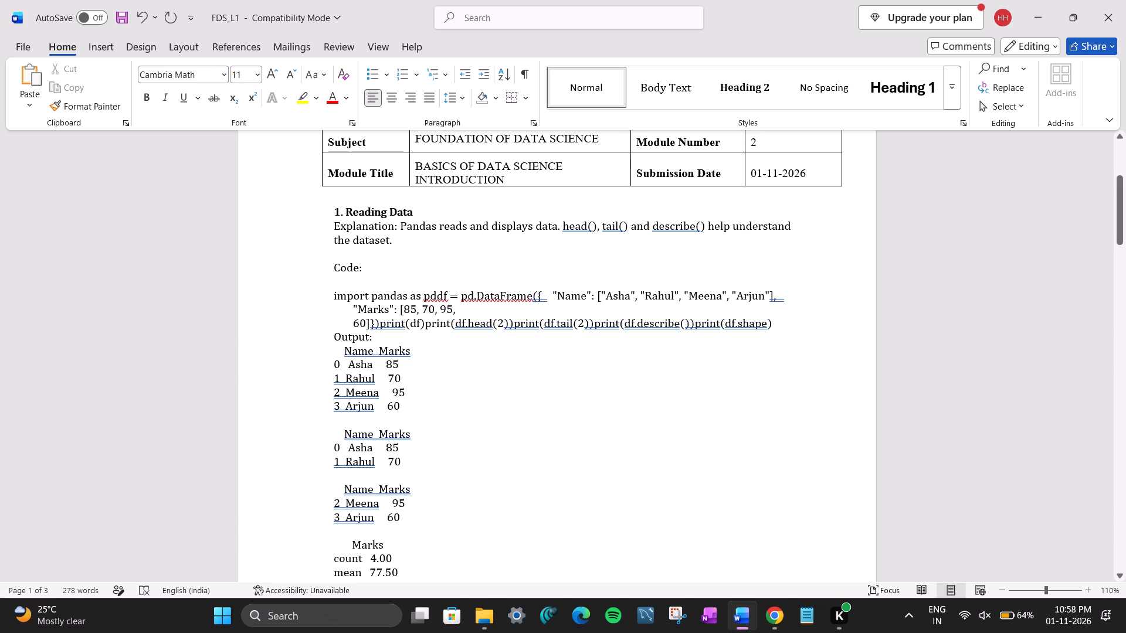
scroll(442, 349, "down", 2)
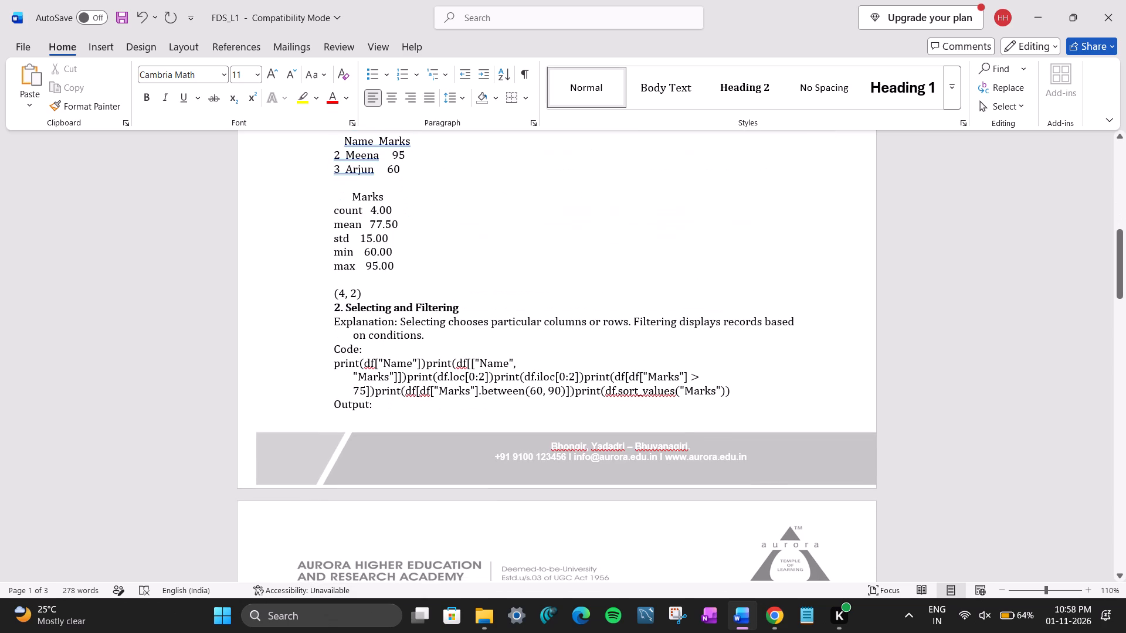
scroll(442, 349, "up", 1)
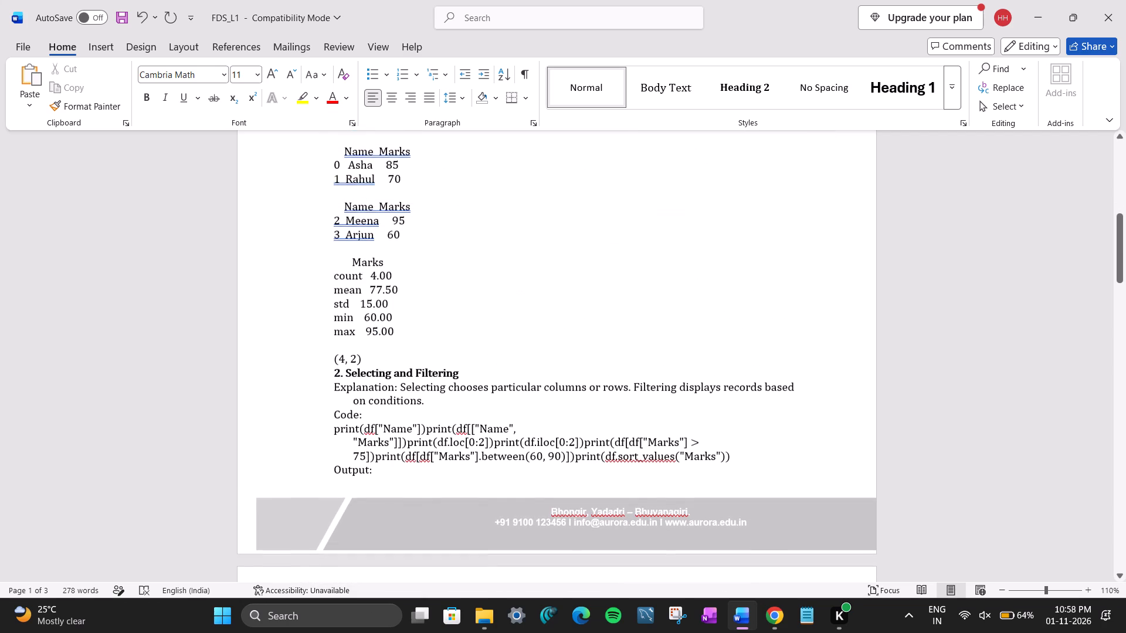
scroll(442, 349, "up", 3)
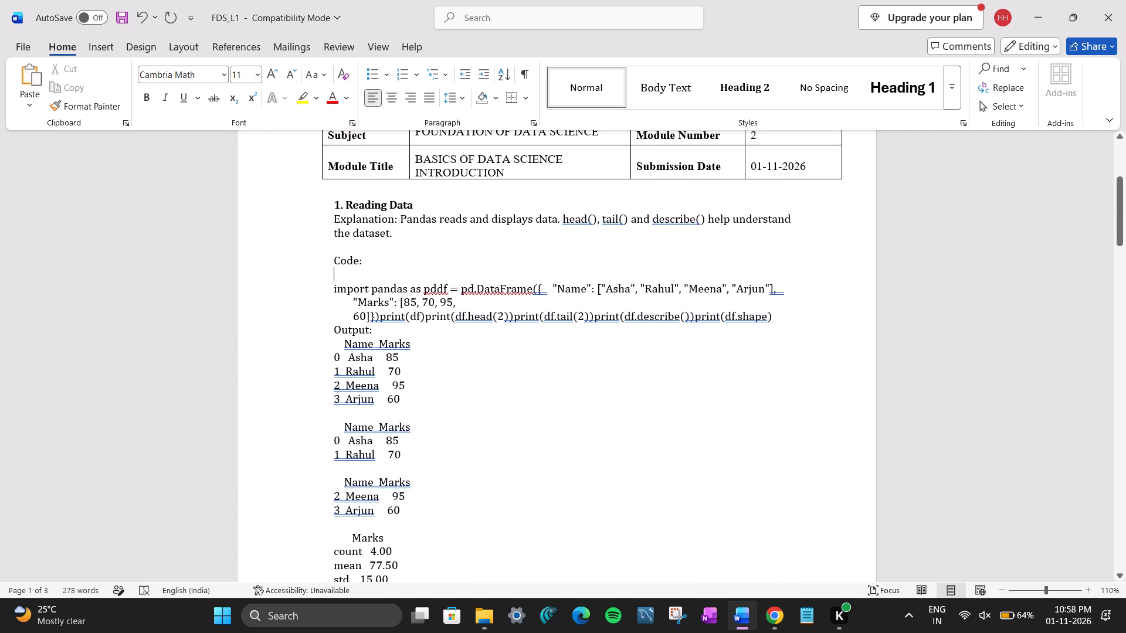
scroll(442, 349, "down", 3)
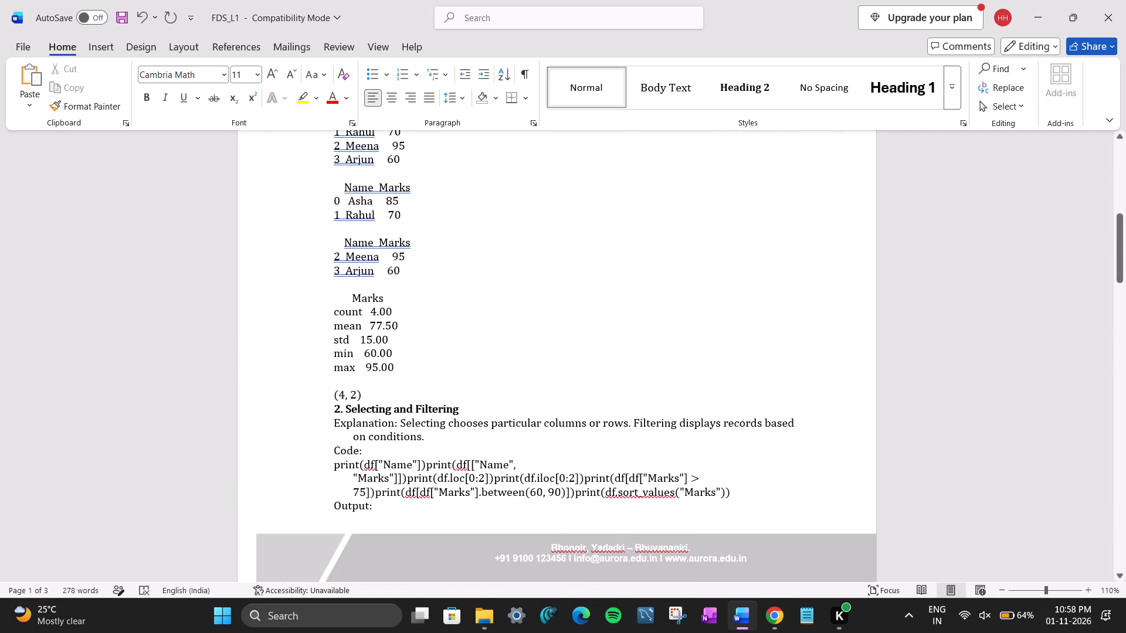
Break the Selecting and Filtering explanation before "on conditions." so those words start an unindented line.
scroll(442, 349, "down", 2)
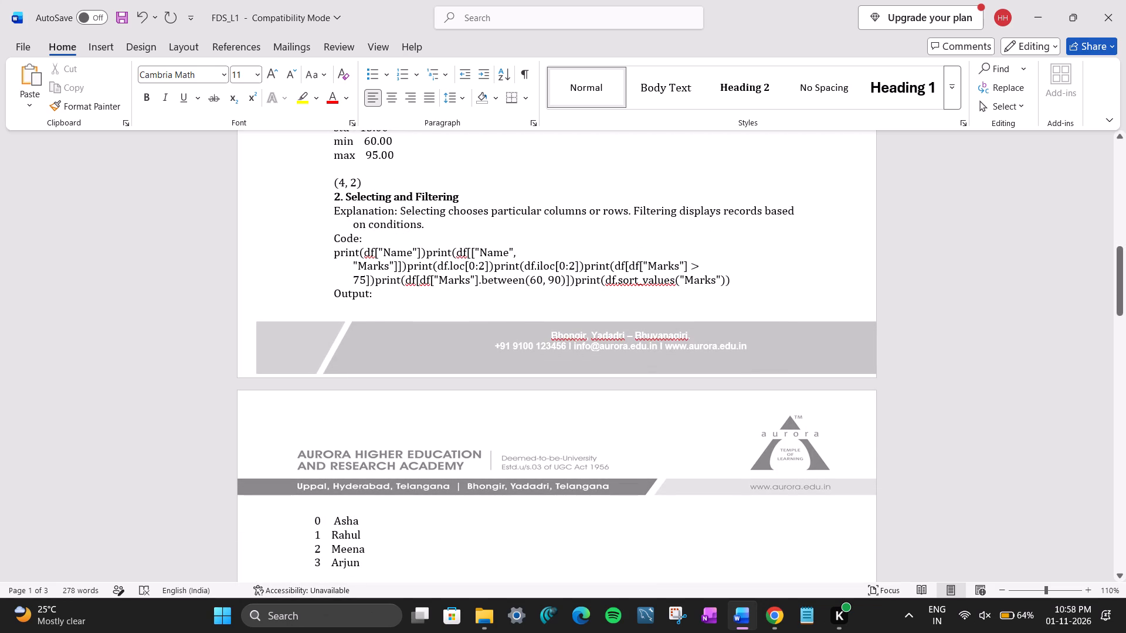
left_click(351, 224)
key("BackSpace")
key("Return")
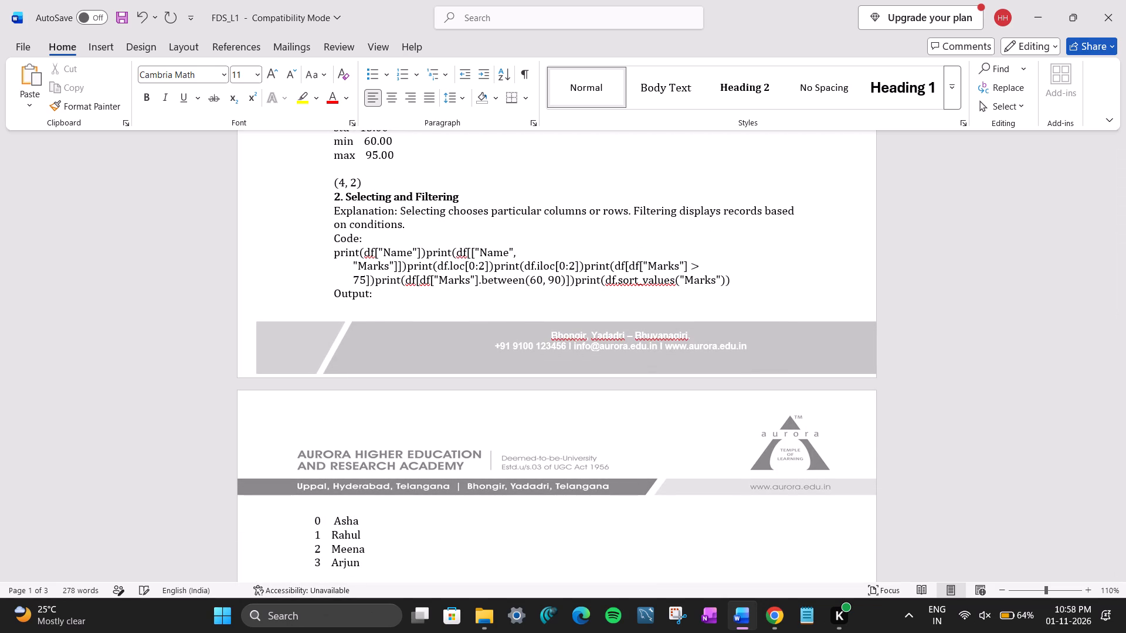
Insert a blank line above the "2. Selecting and Filtering" heading and another after its explanation.
left_click(364, 182)
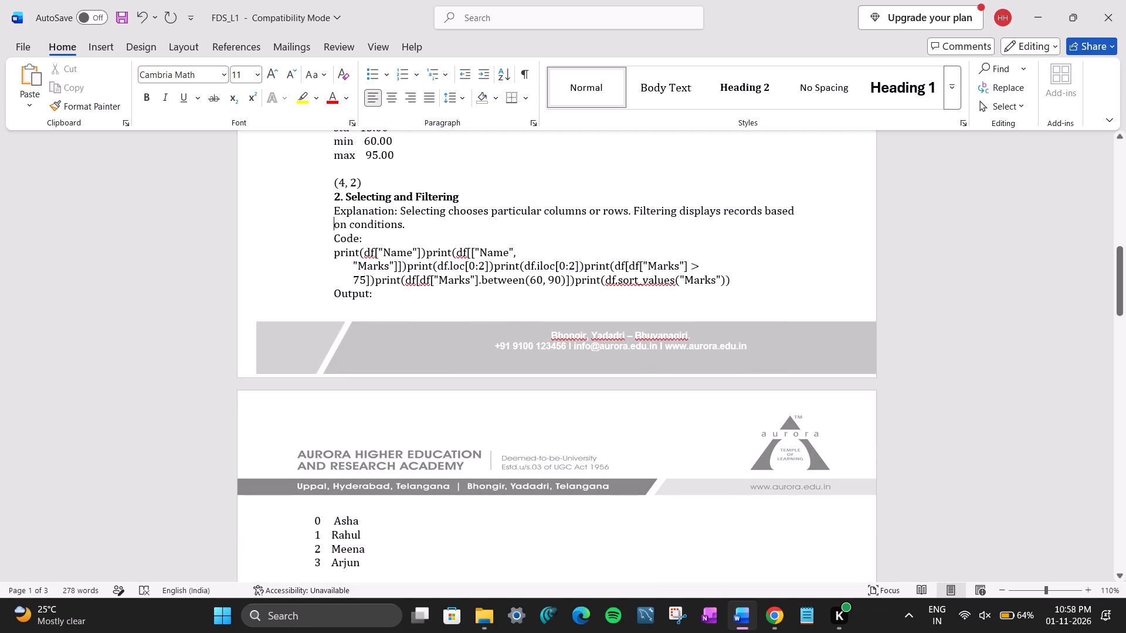
key("Return")
scroll(364, 182, "down", 1)
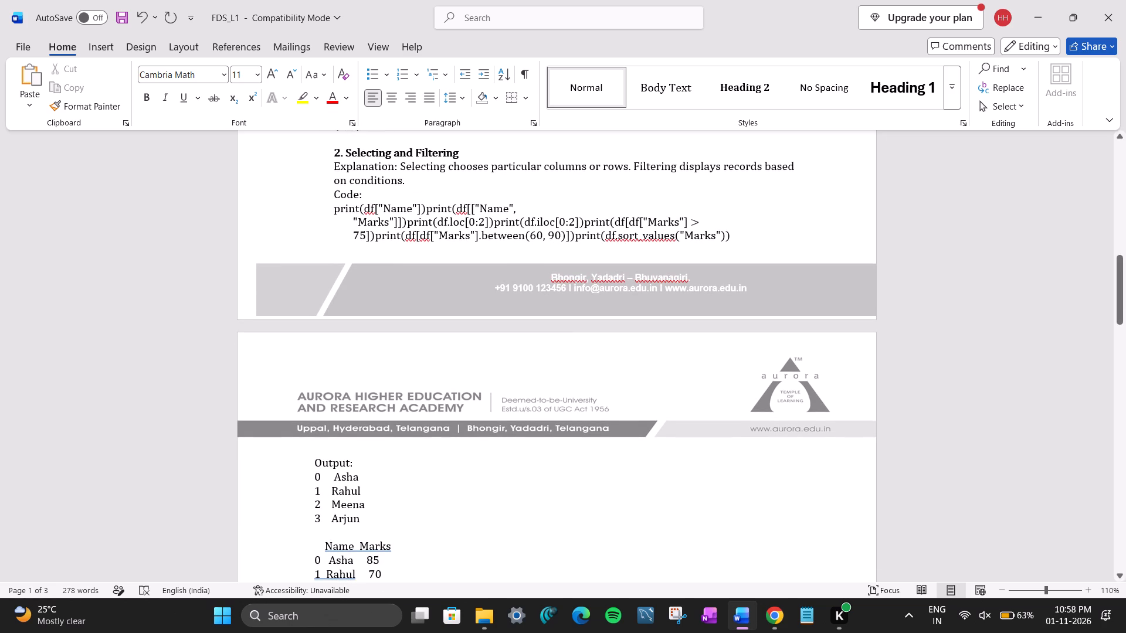
left_click(408, 180)
key("Return")
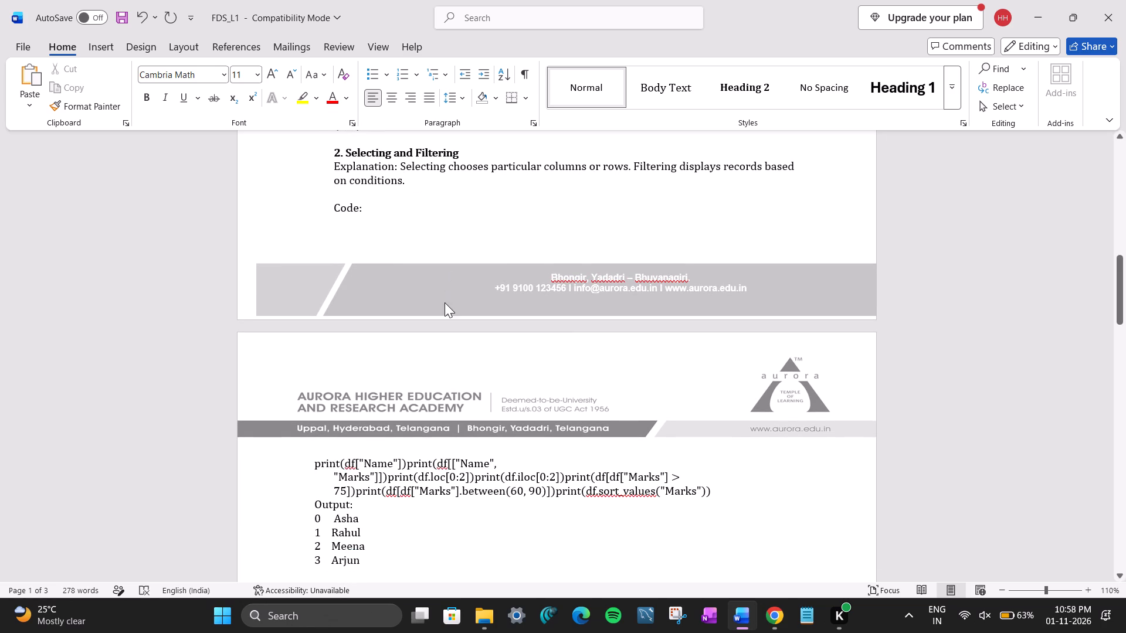
Insert a blank line above the "3. Manipulating Data" heading.
scroll(445, 302, "down", 6)
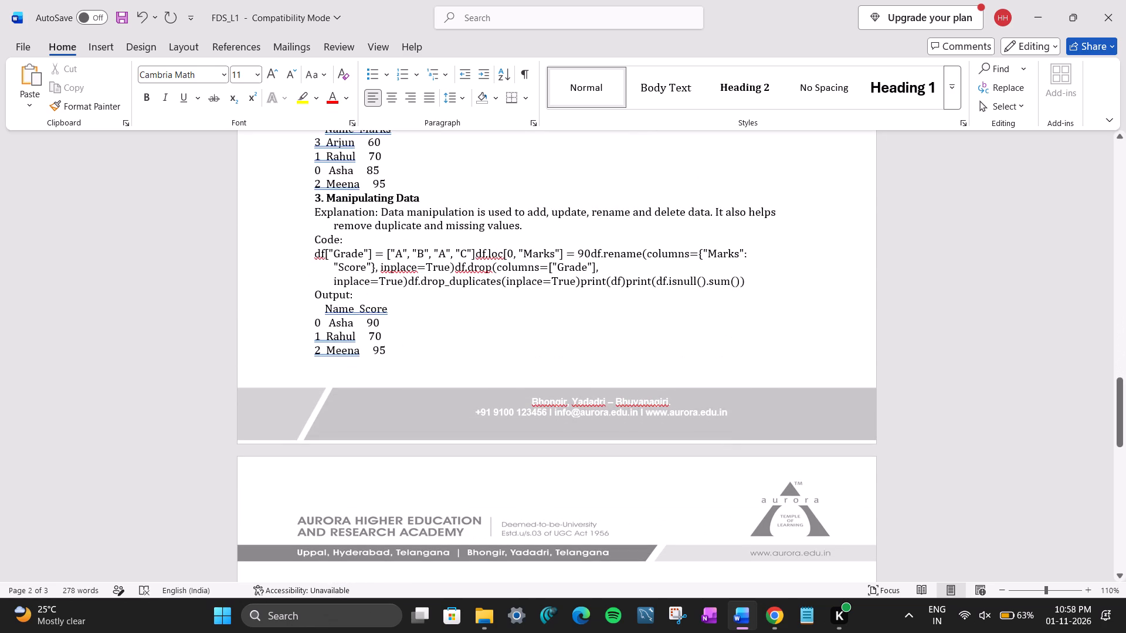
left_click(391, 184)
key("Return")
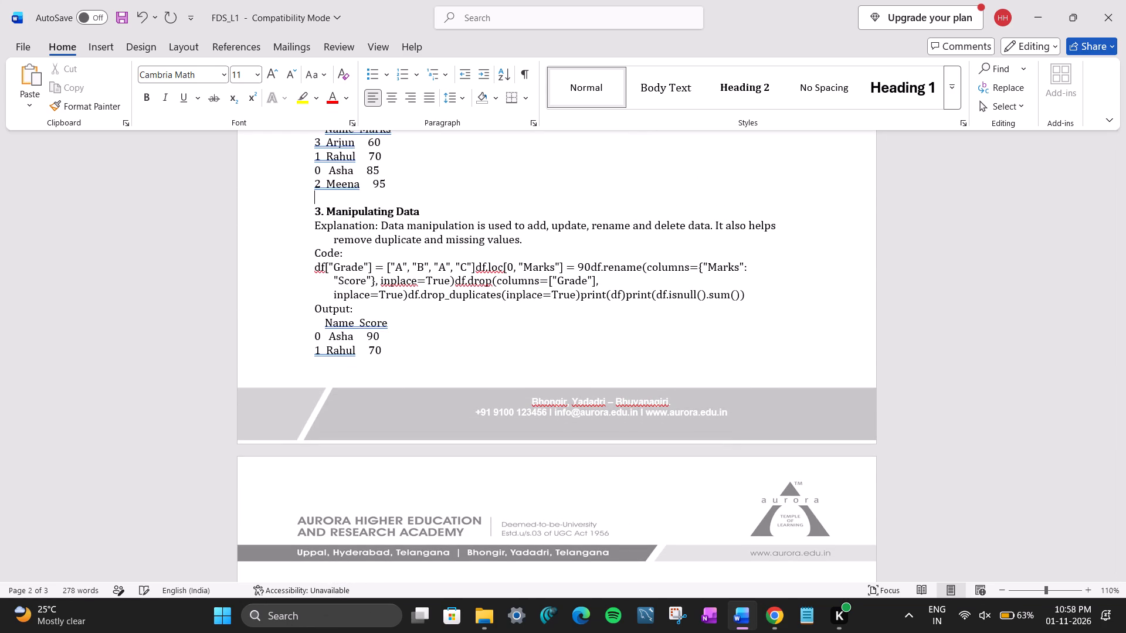
In Manipulating Data, start "remove duplicate and missing values." on an unindented line and add a blank line after the "Code:" label.
left_click(332, 238)
key("BackSpace")
key("Return")
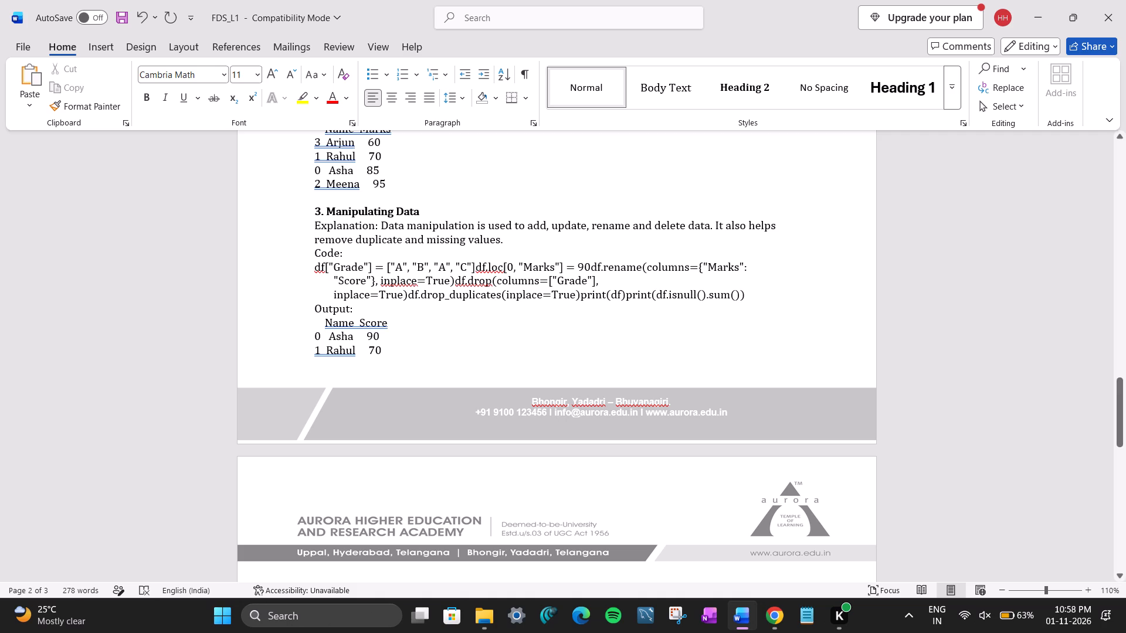
left_click(354, 253)
key("Return")
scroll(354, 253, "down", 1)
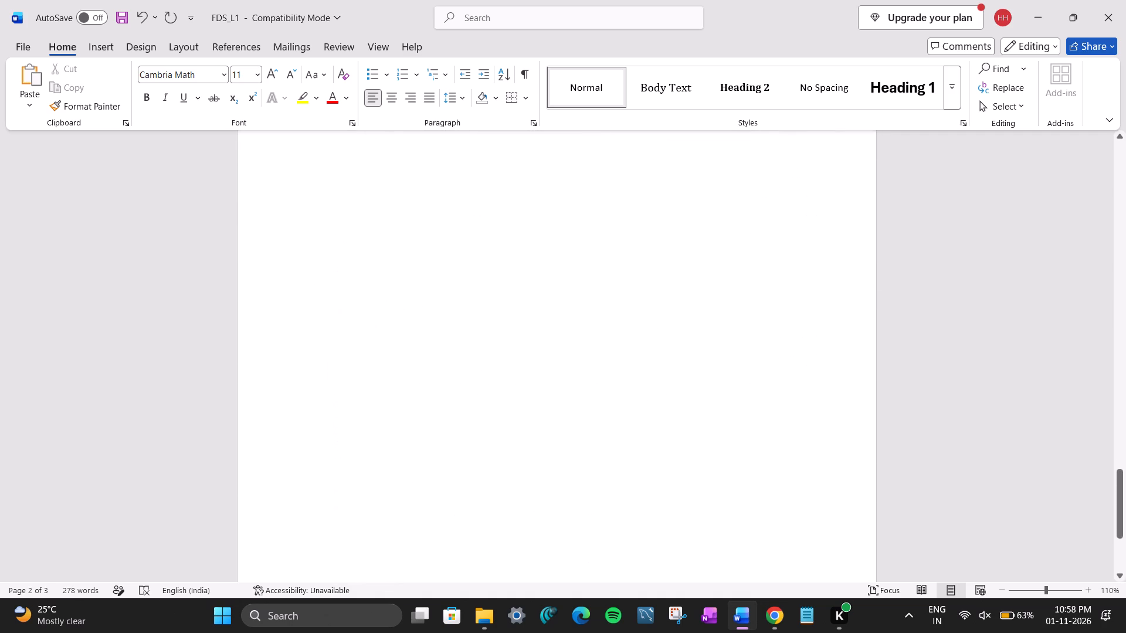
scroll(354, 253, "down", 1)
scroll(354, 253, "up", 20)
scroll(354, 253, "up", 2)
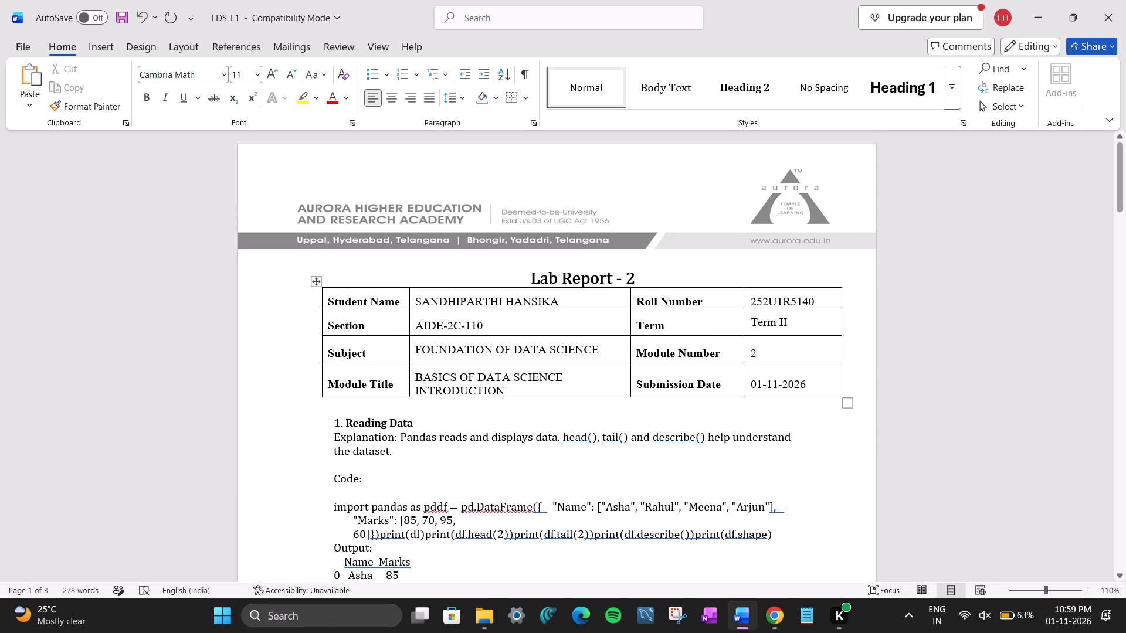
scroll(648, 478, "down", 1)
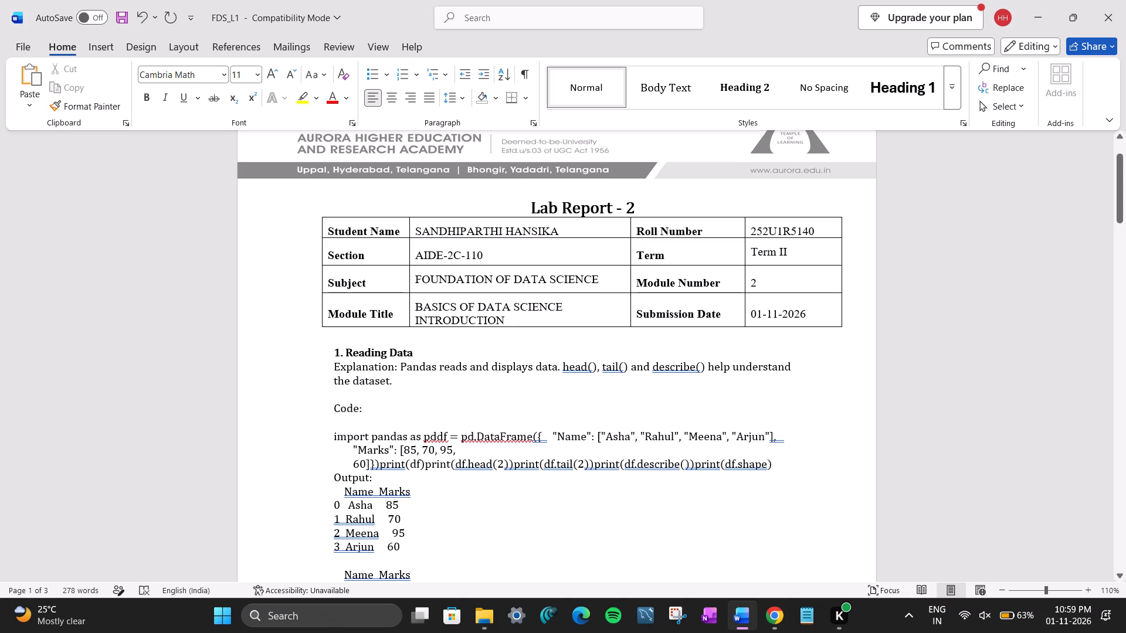
Switch to Chrome, search for Google Colab in a new browser tab, open the site and create a new notebook.
left_click(766, 626)
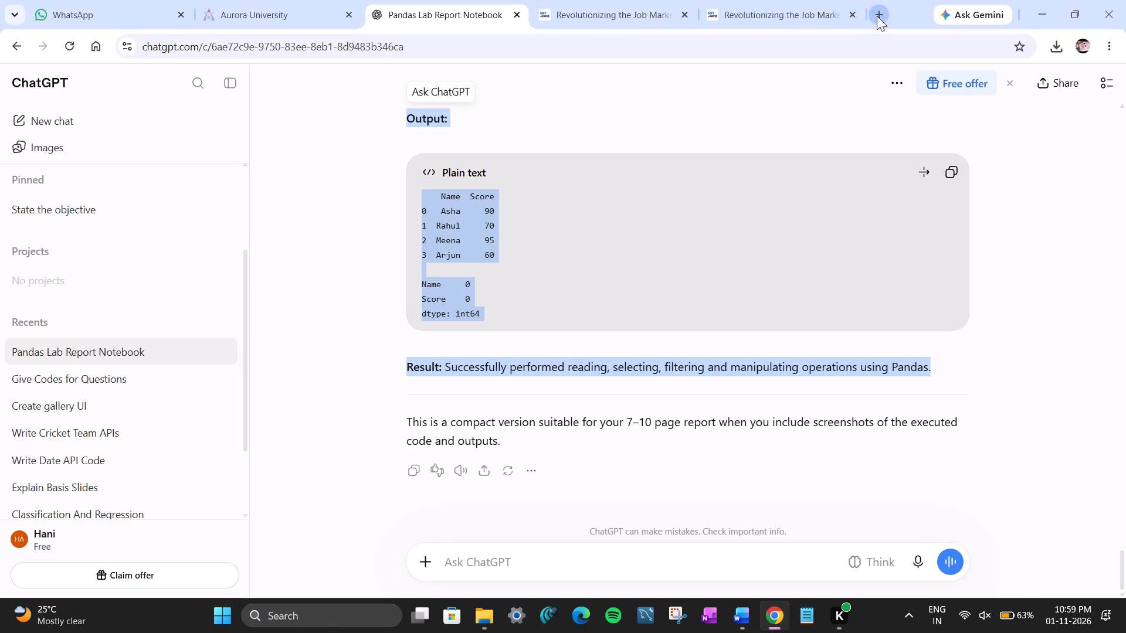
left_click(877, 16)
type("co")
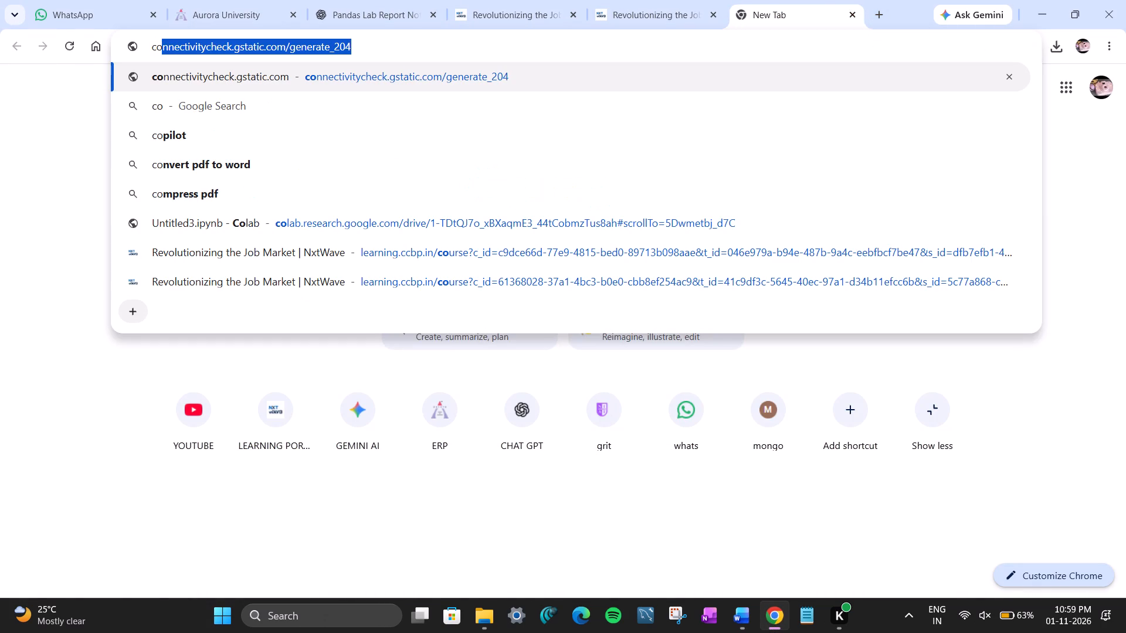
key("BackSpace")
key("BackSpace")
key("BackSpace")
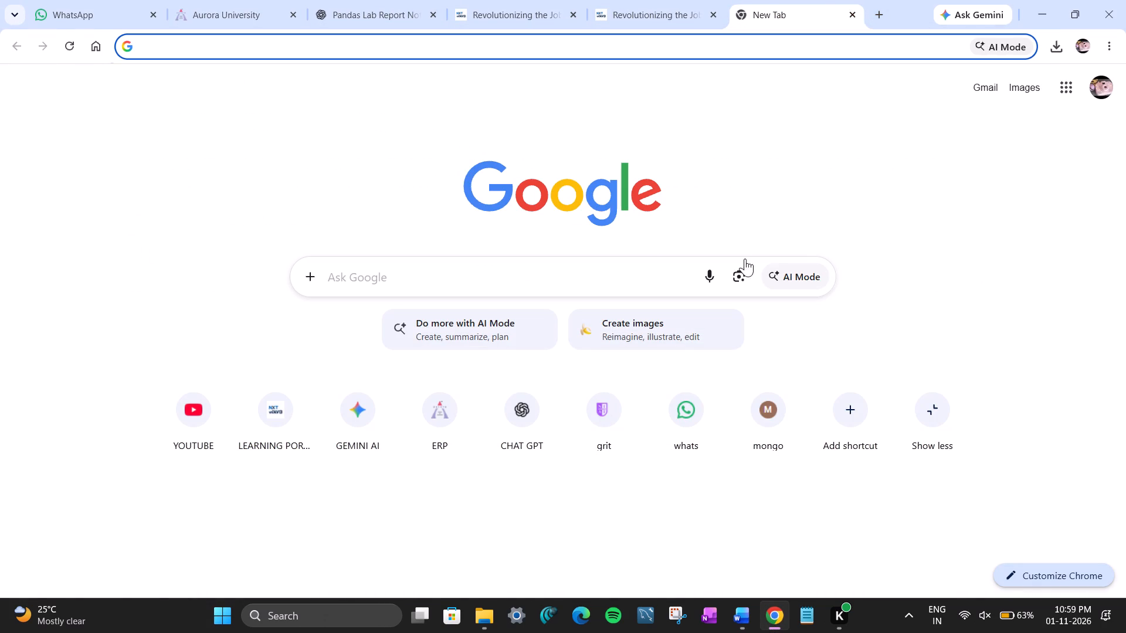
key("g")
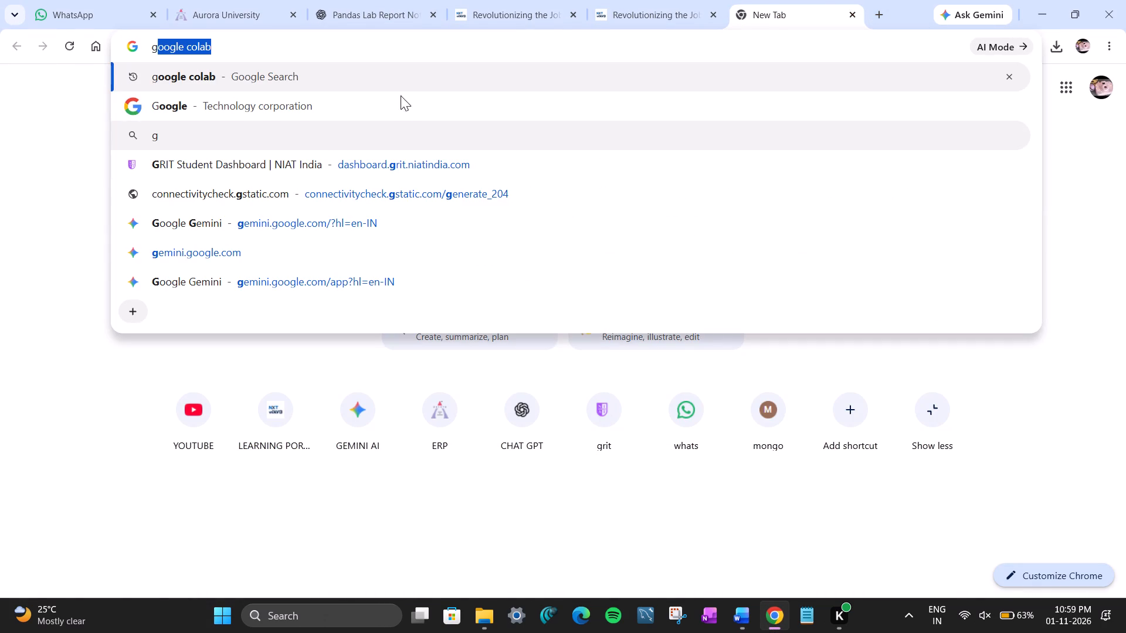
left_click(384, 67)
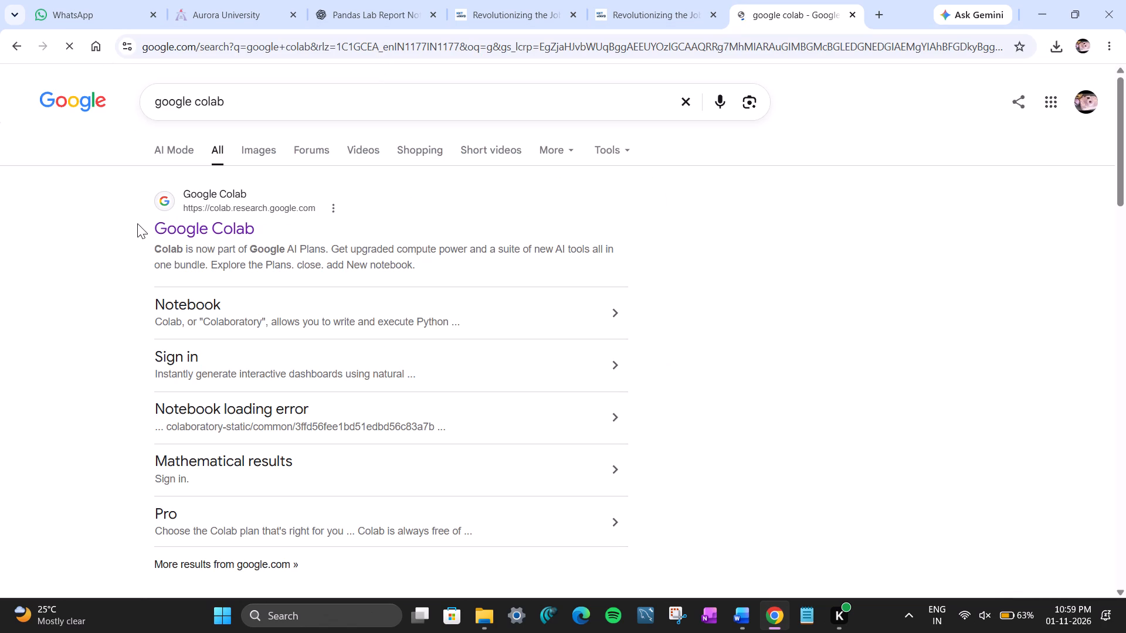
left_click(162, 233)
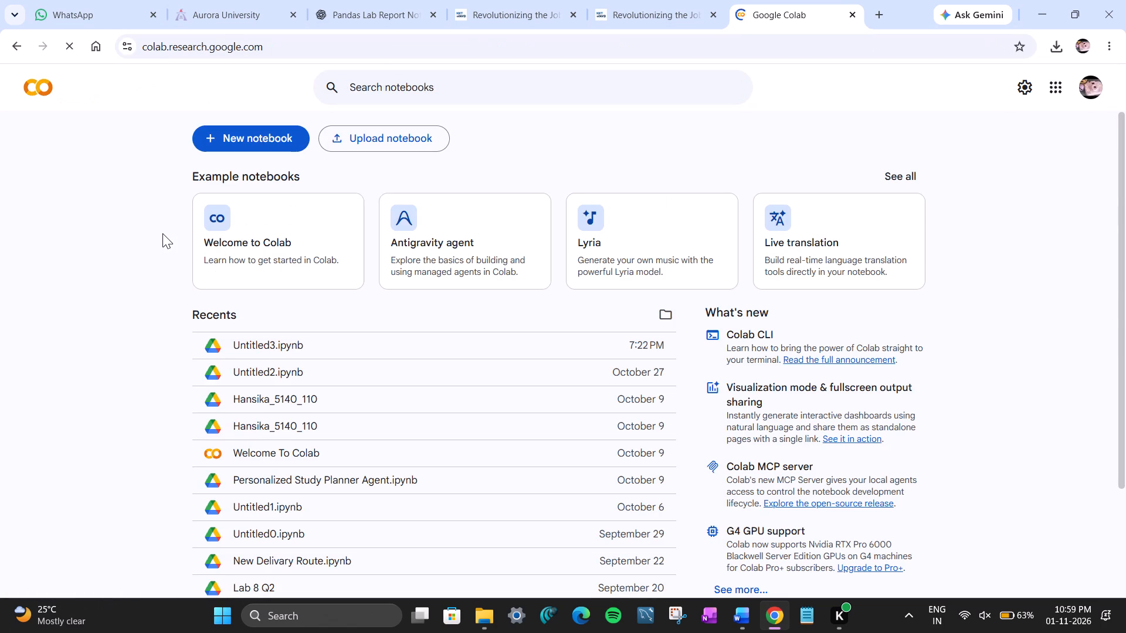
left_click(233, 150)
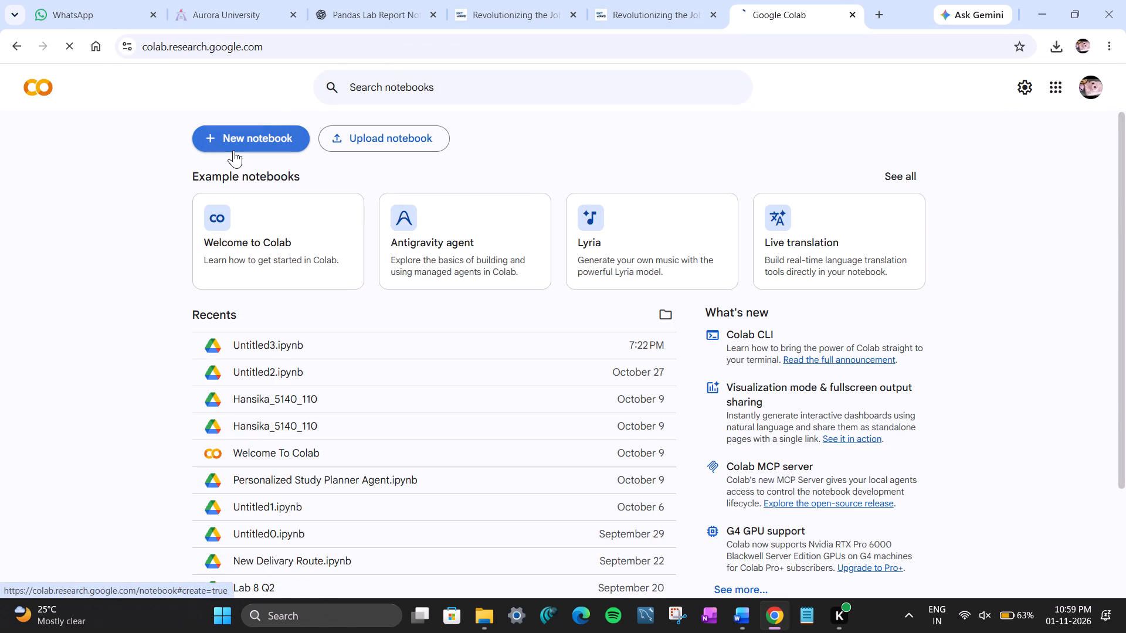
Close both "Revolutionizing the Job Market" pages, leaving the coding question without saving.
left_click(398, 0)
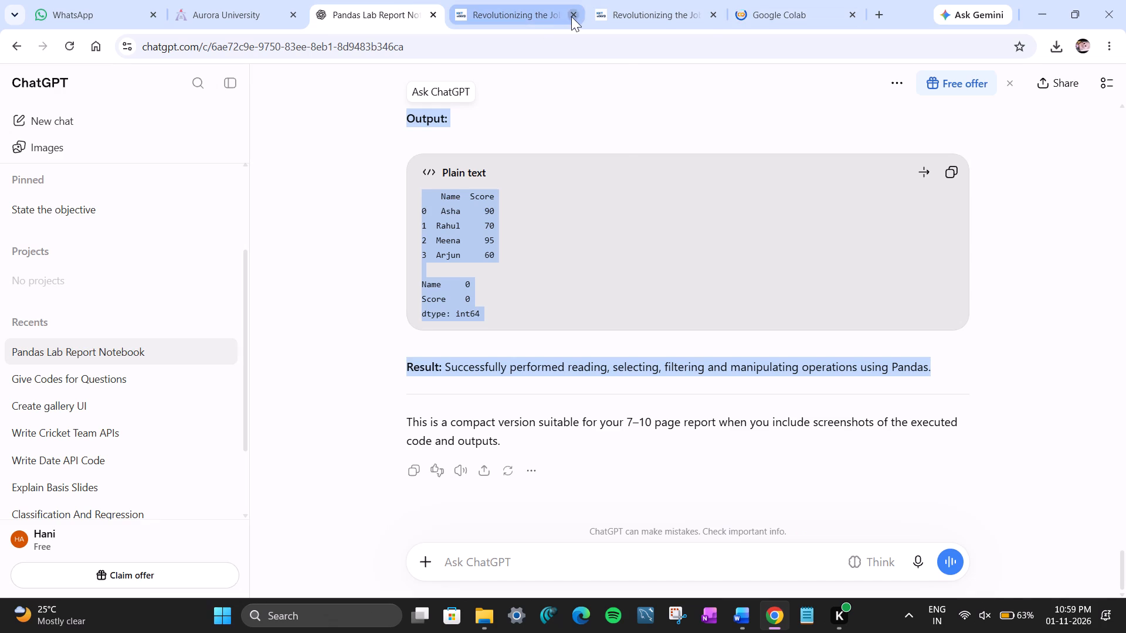
left_click(570, 12)
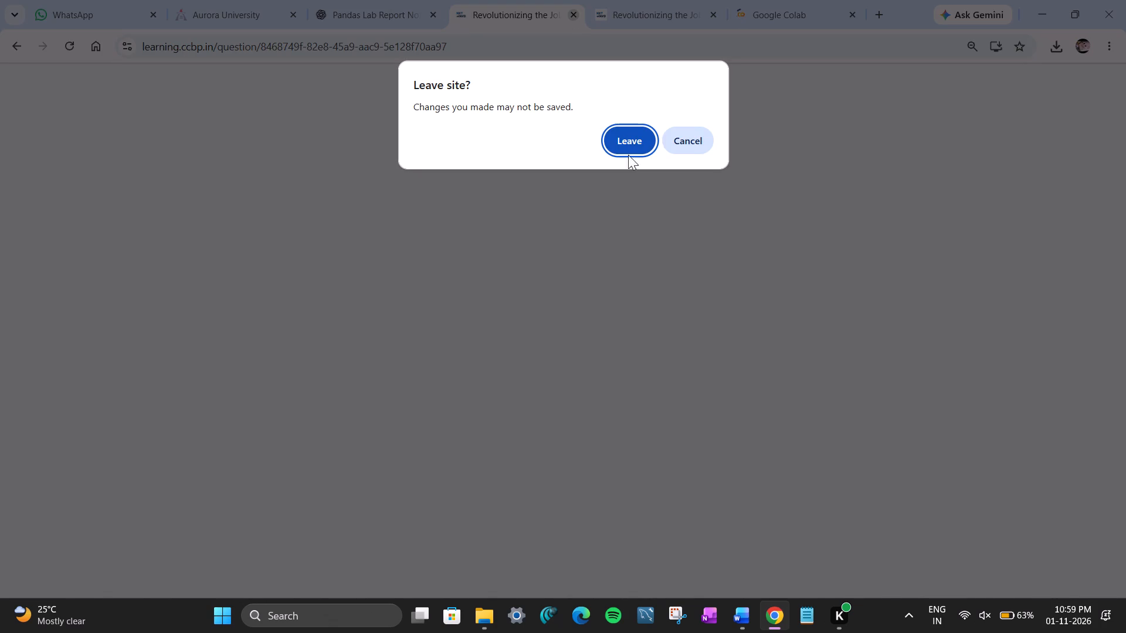
left_click(621, 138)
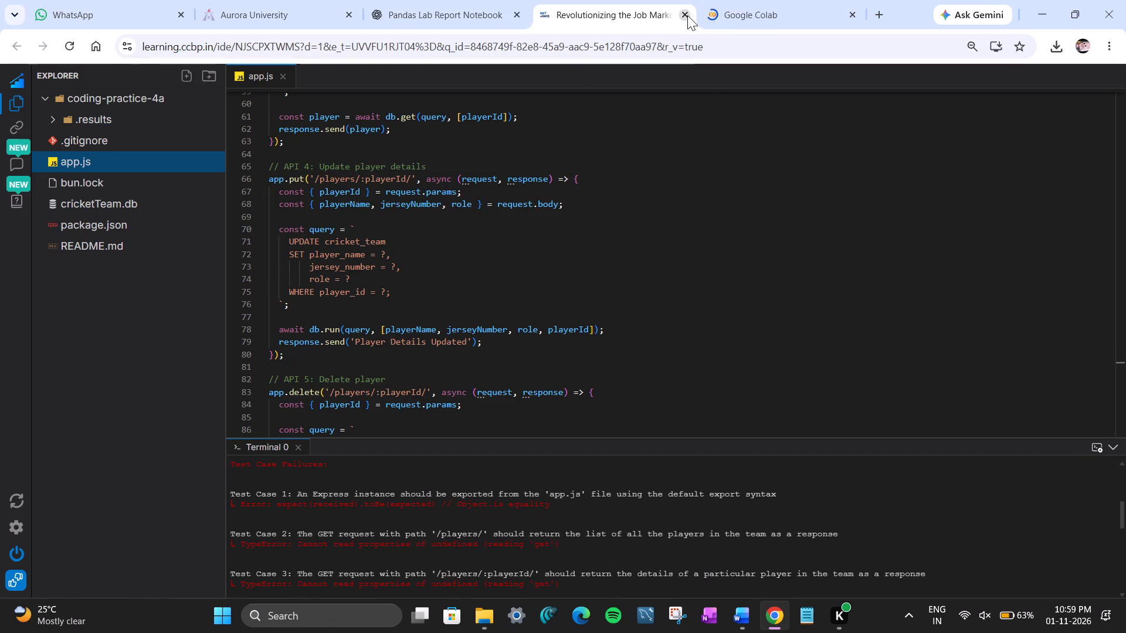
left_click(687, 15)
left_click(469, 0)
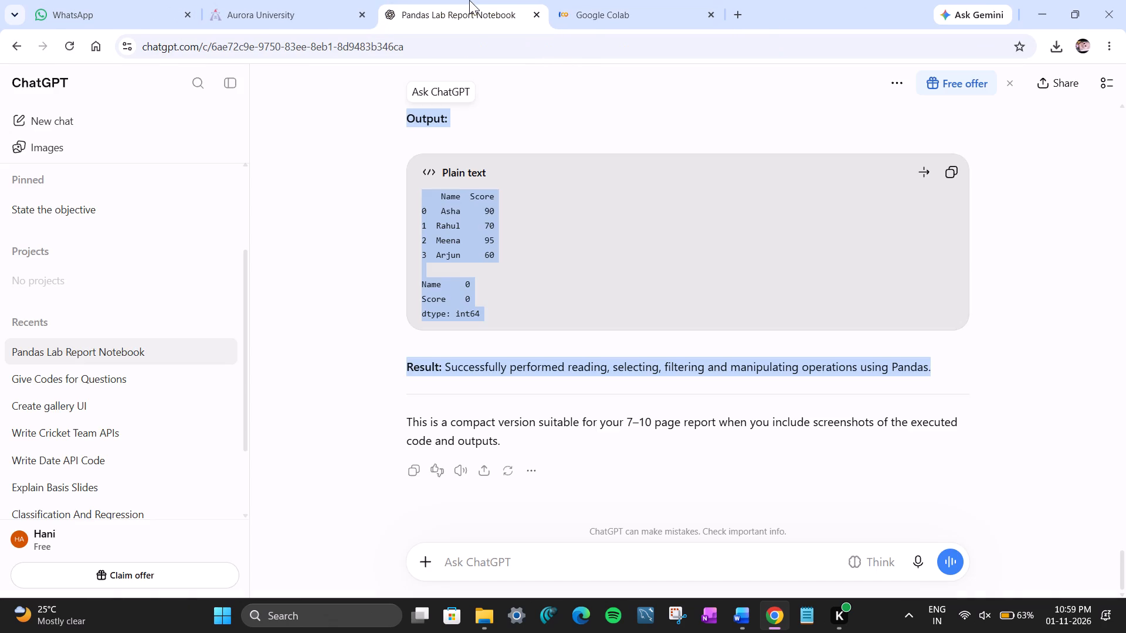
left_click(511, 164)
scroll(511, 164, "up", 14)
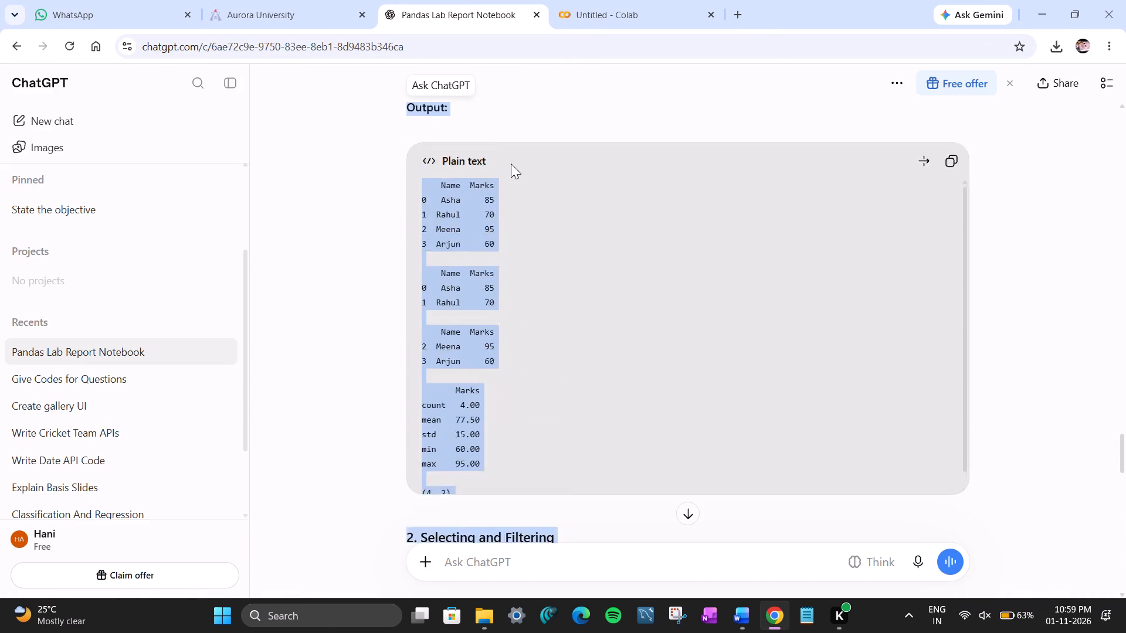
scroll(511, 164, "up", 5)
scroll(511, 164, "down", 8)
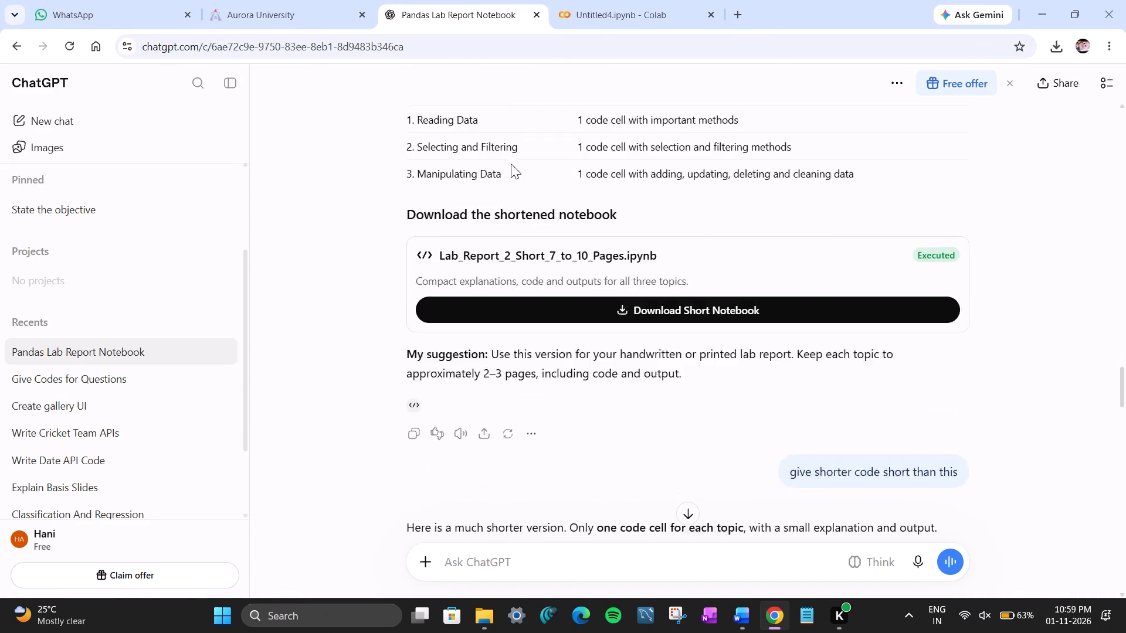
scroll(511, 164, "down", 5)
left_click(377, 237)
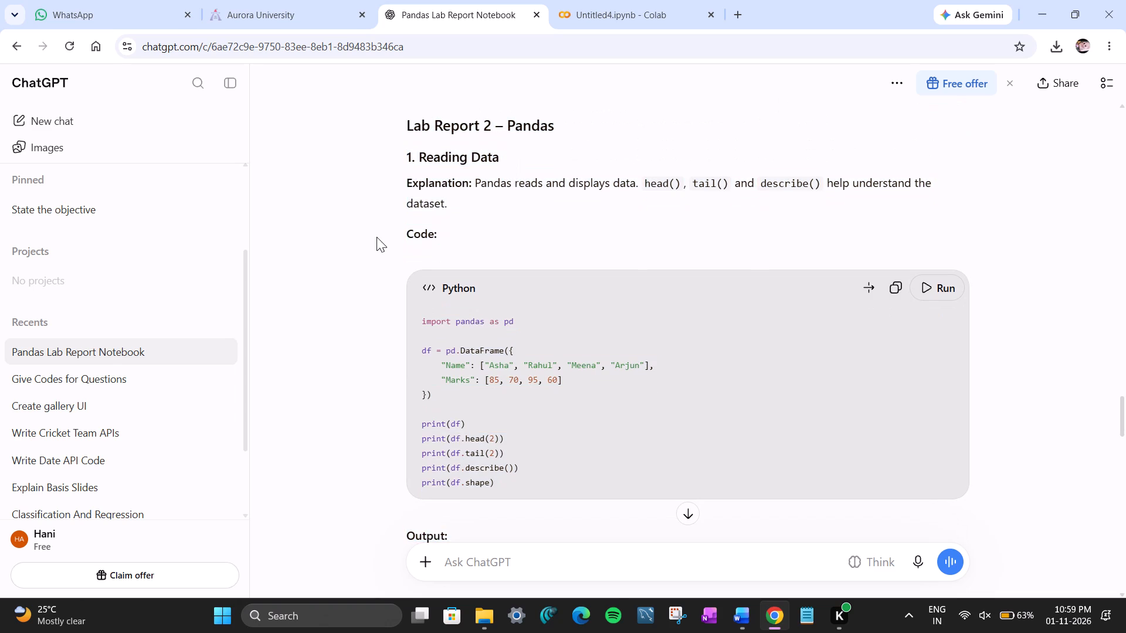
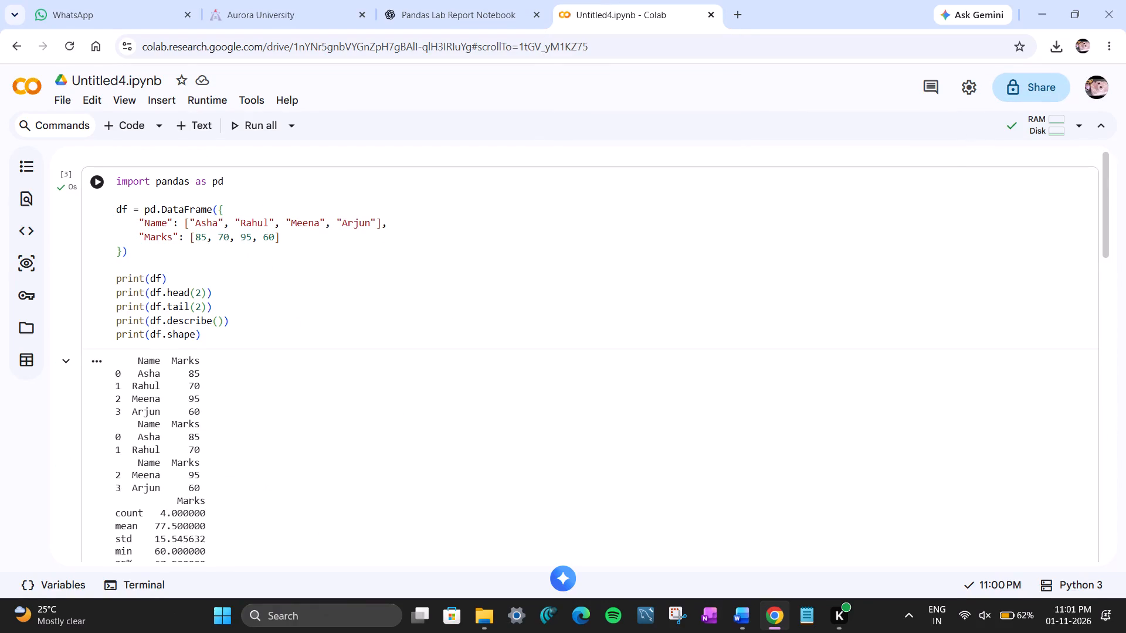
Zoom the Colab notebook to 150% and open the Google account details beside the Reading Data cell.
key("ctrl+equal")
key("ctrl+equal")
key("ctrl+equal")
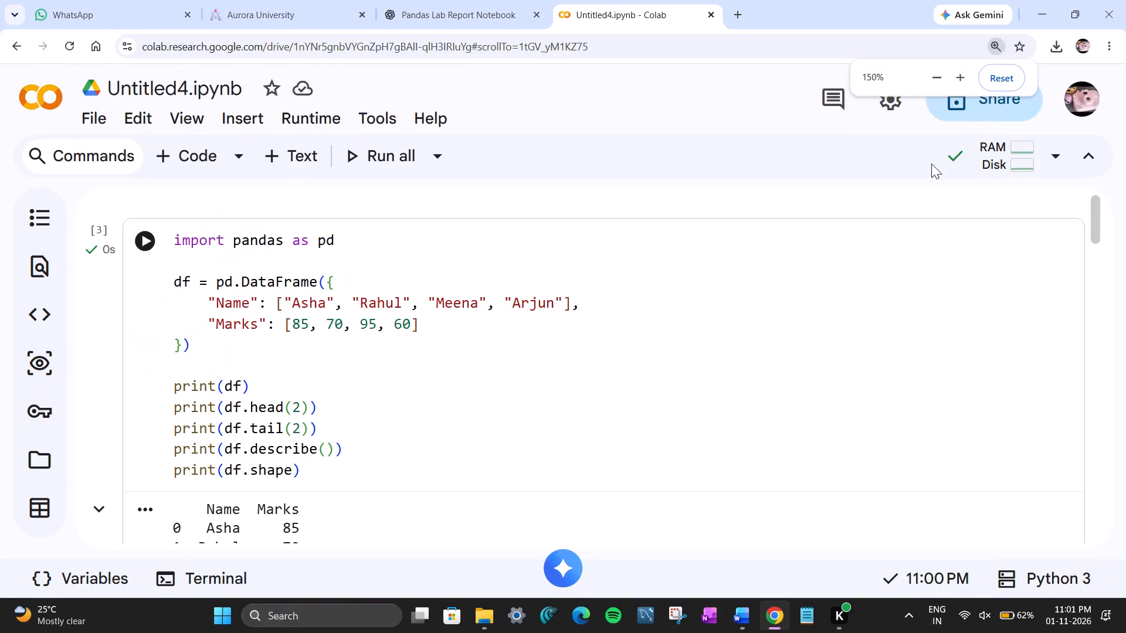
left_click(1087, 86)
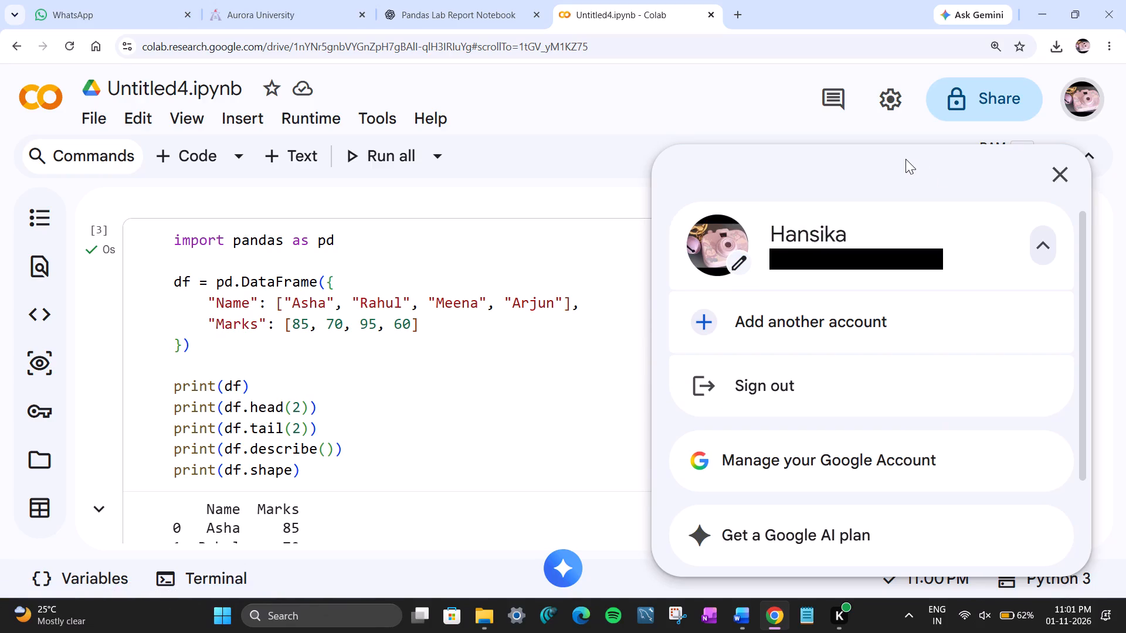
scroll(591, 326, "up", 1)
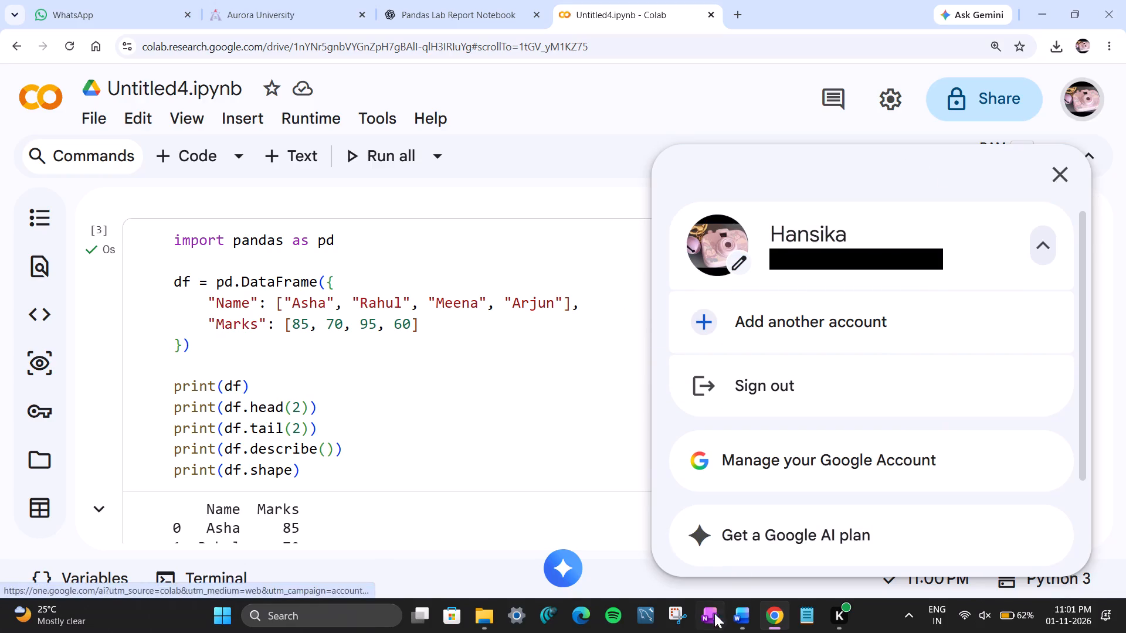
left_click(677, 620)
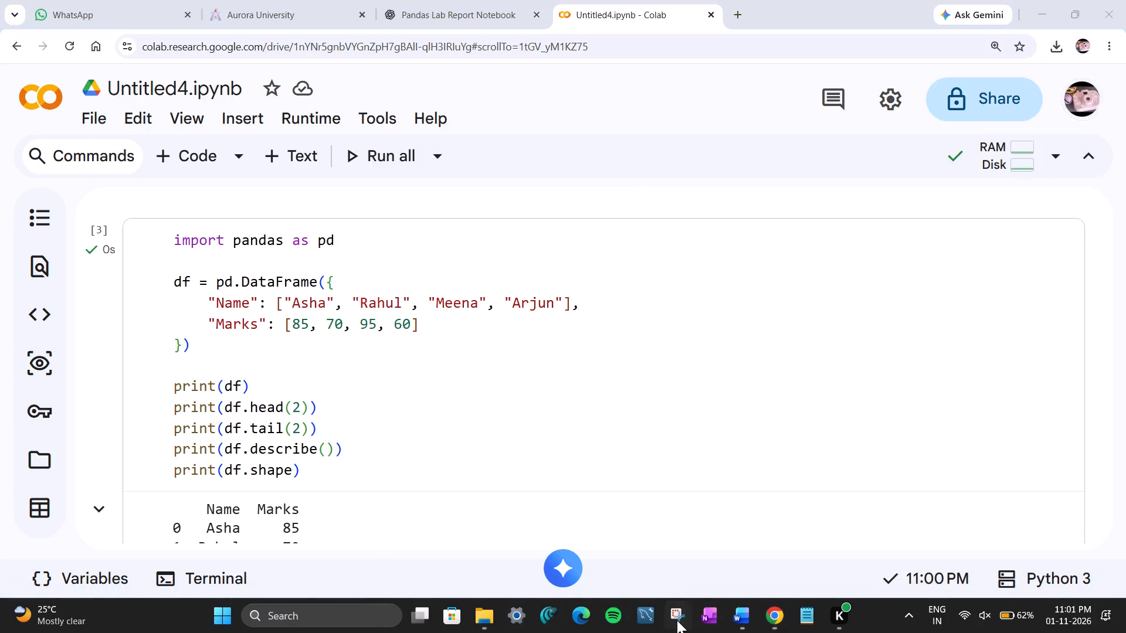
left_click(731, 227)
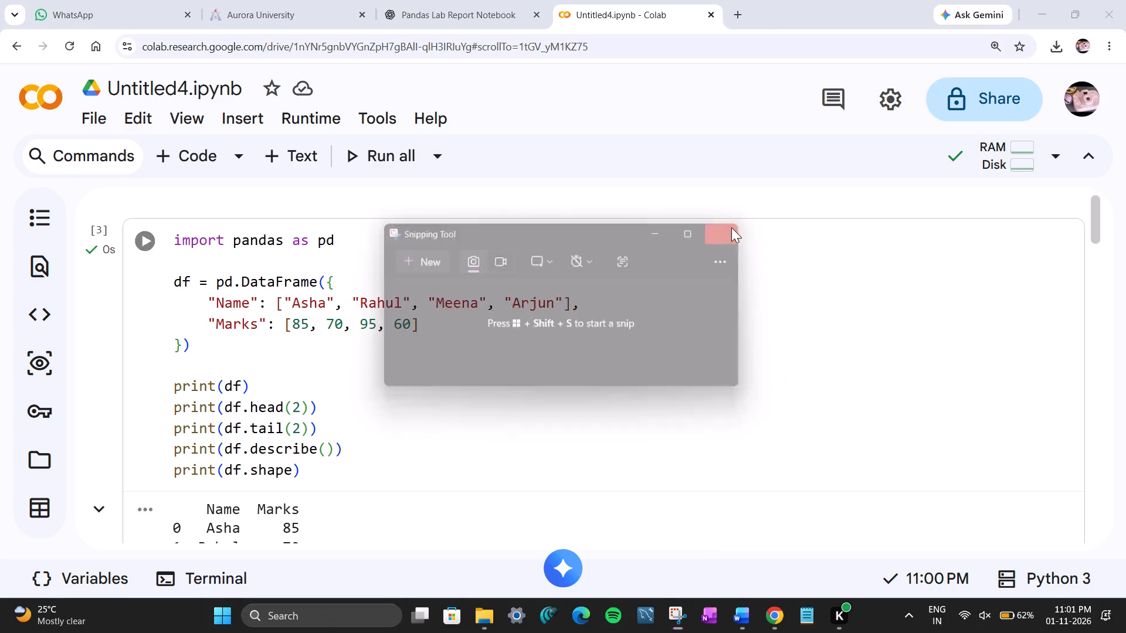
left_click(1073, 113)
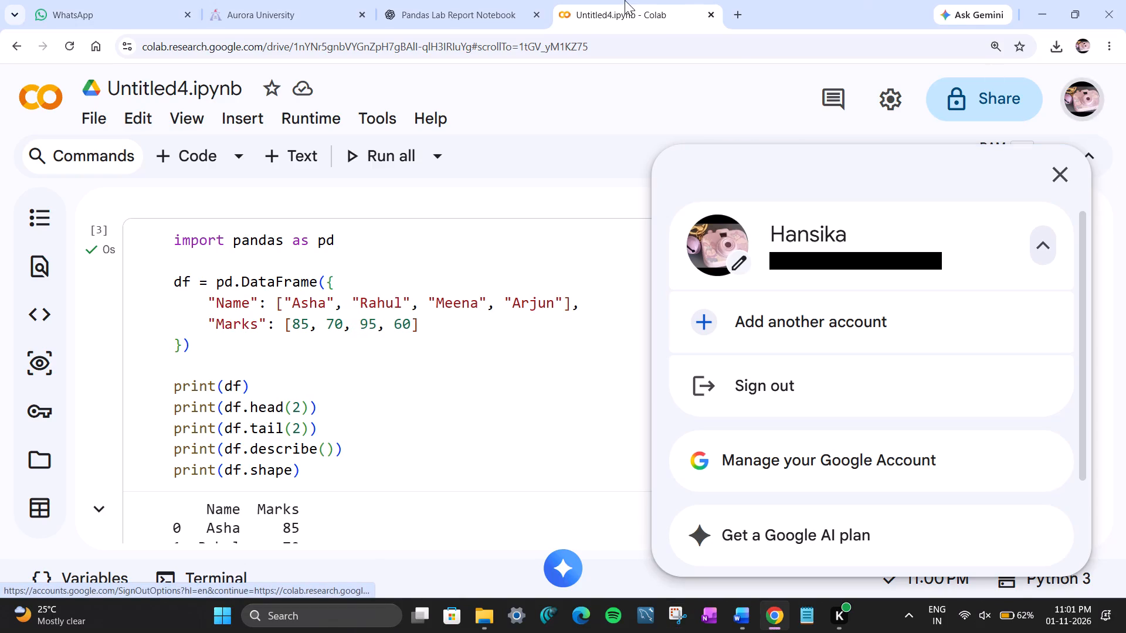
Close the ChatGPT lab report and WhatsApp browser tabs.
left_click(540, 15)
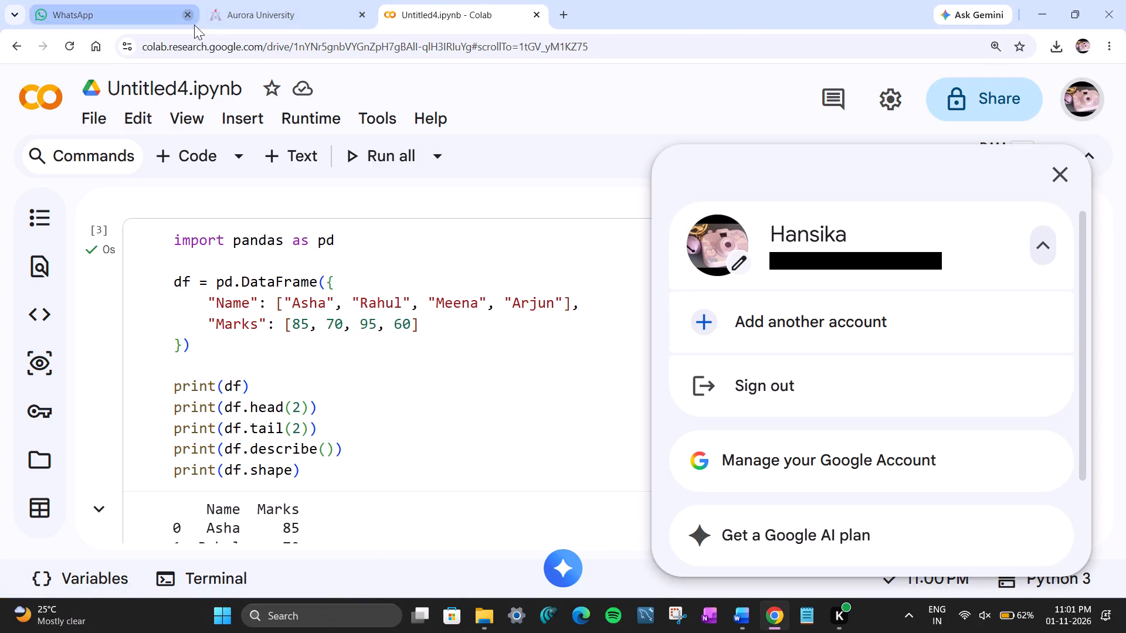
left_click(188, 17)
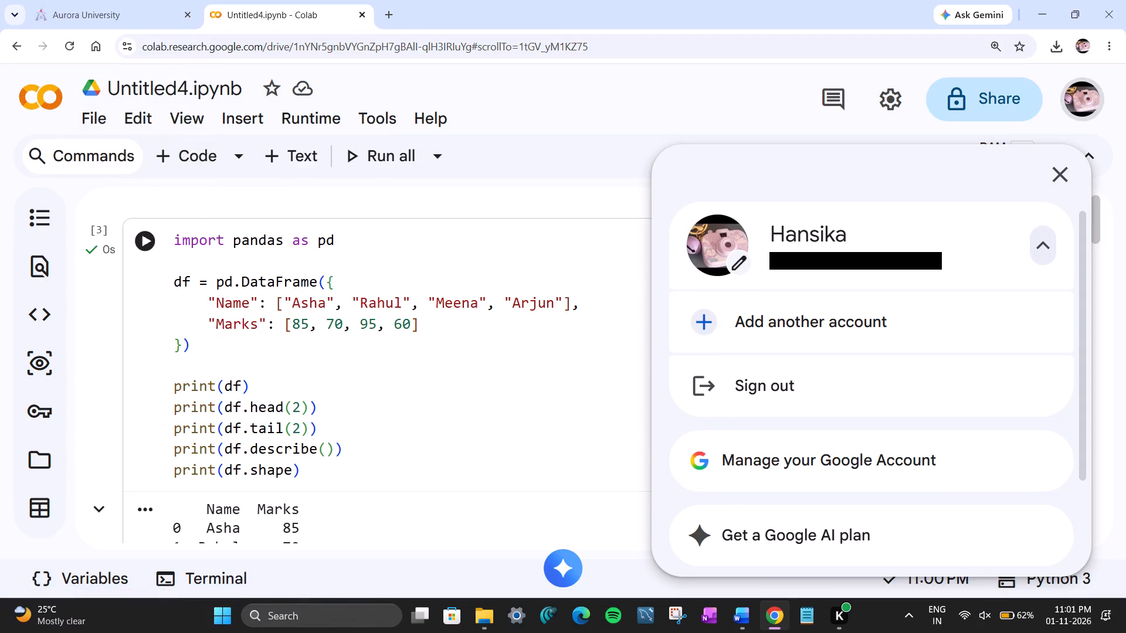
Capture the screen showing the Reading Data cell and paste the screenshot on a new line below that section's code in FDS_L1 in Word.
key("super+Print")
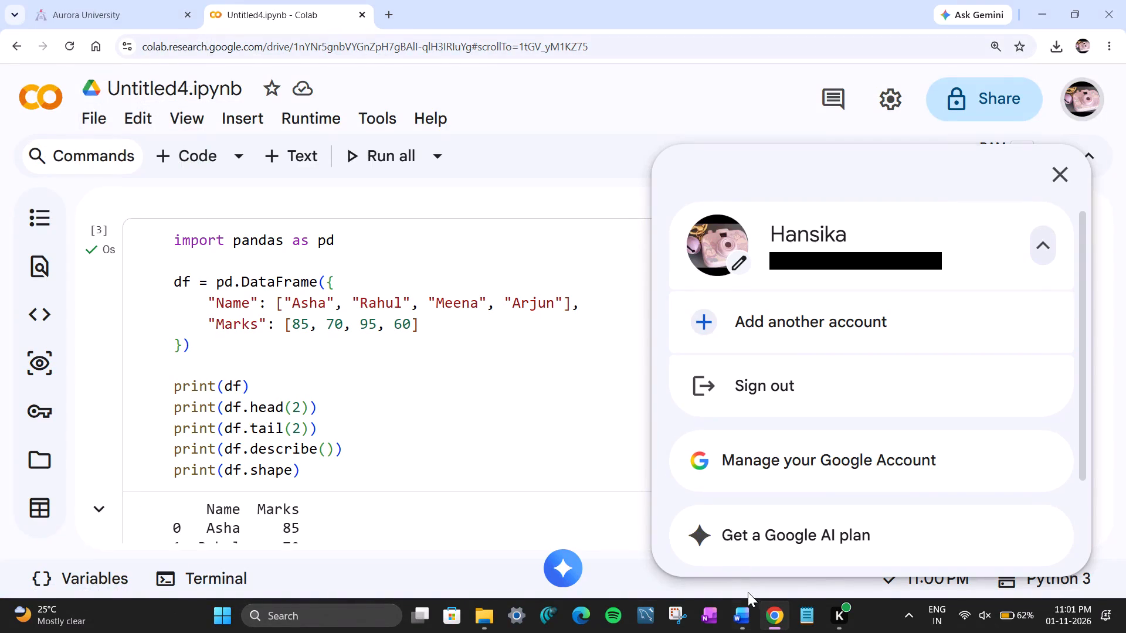
left_click(752, 624)
scroll(556, 416, "down", 1)
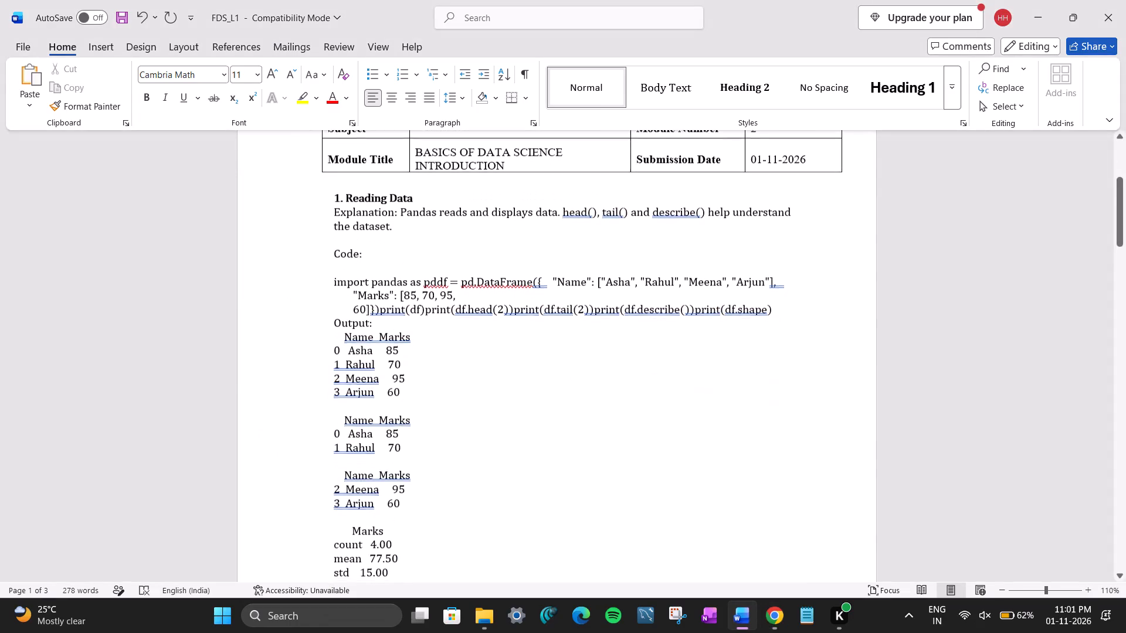
left_click(784, 312)
key("shift+Return")
key("ctrl+v")
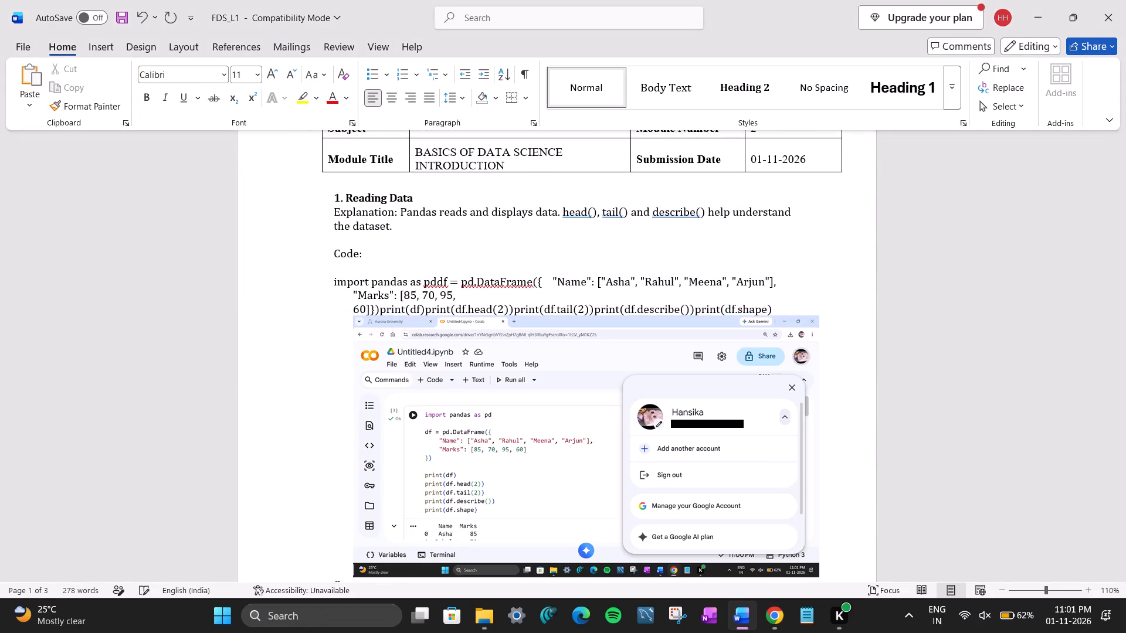
Set the FDS_L1 page margins to Moderate.
scroll(784, 312, "down", 1)
left_click(639, 323)
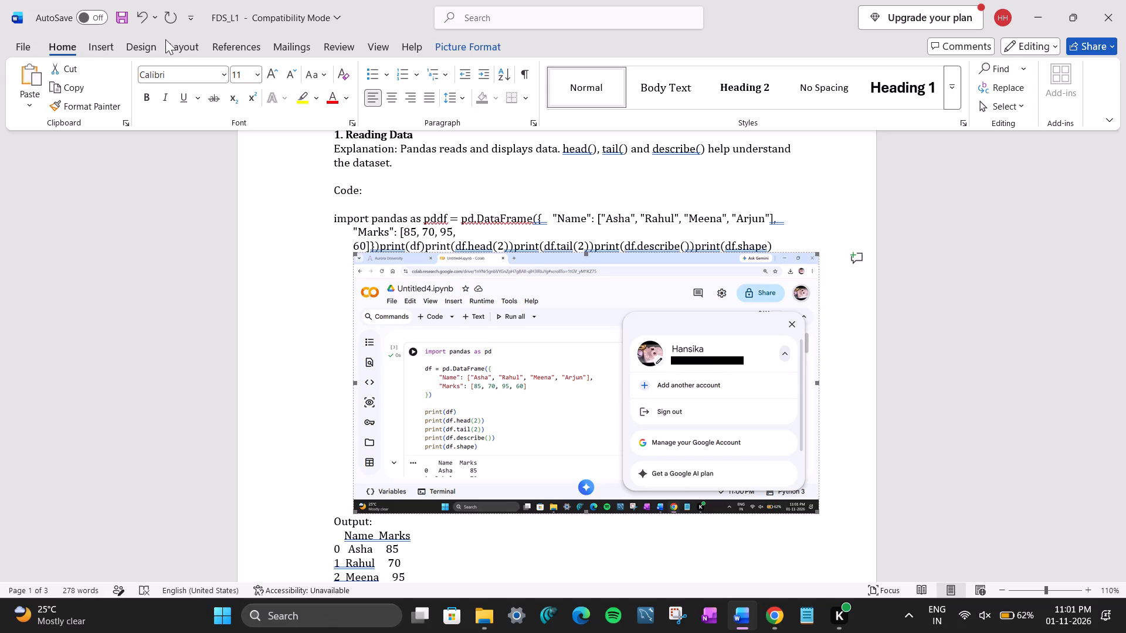
left_click(183, 41)
left_click(24, 104)
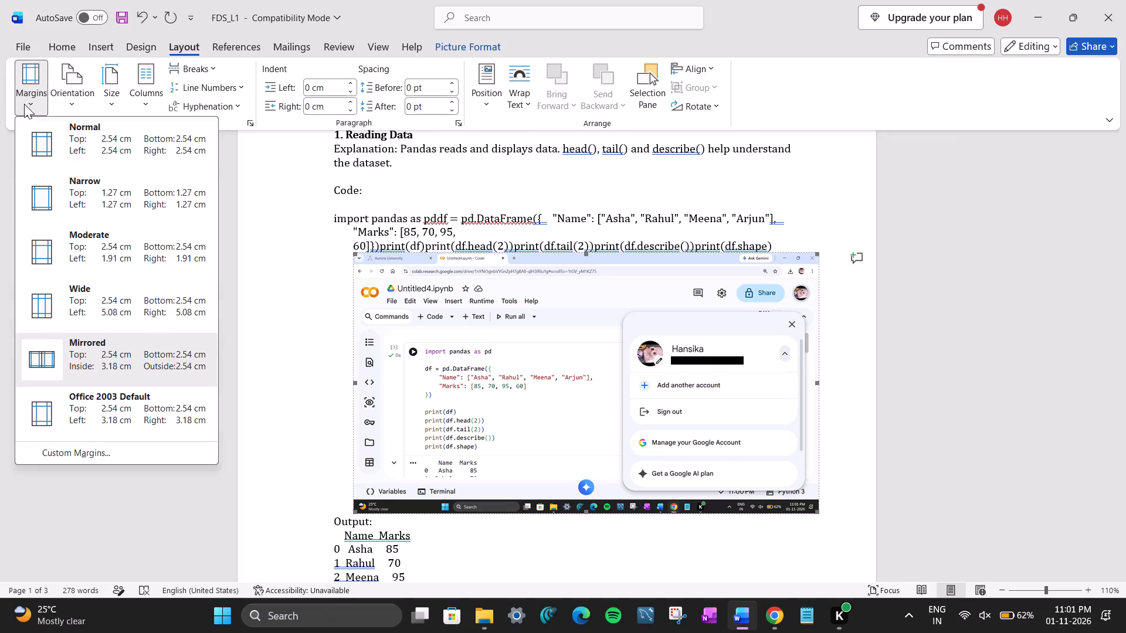
left_click(58, 255)
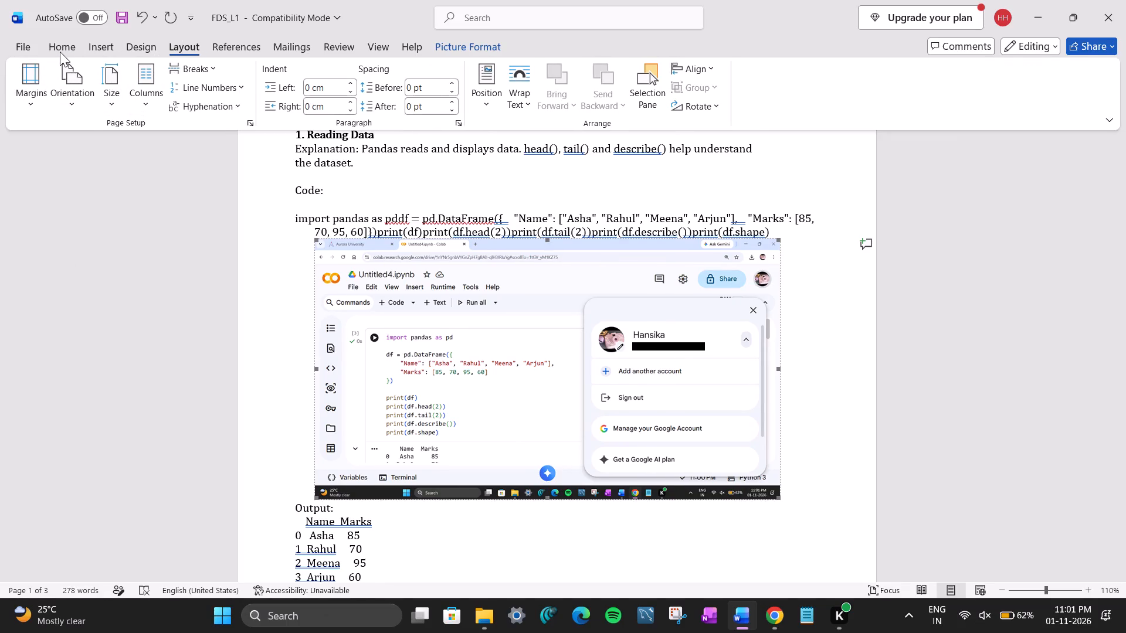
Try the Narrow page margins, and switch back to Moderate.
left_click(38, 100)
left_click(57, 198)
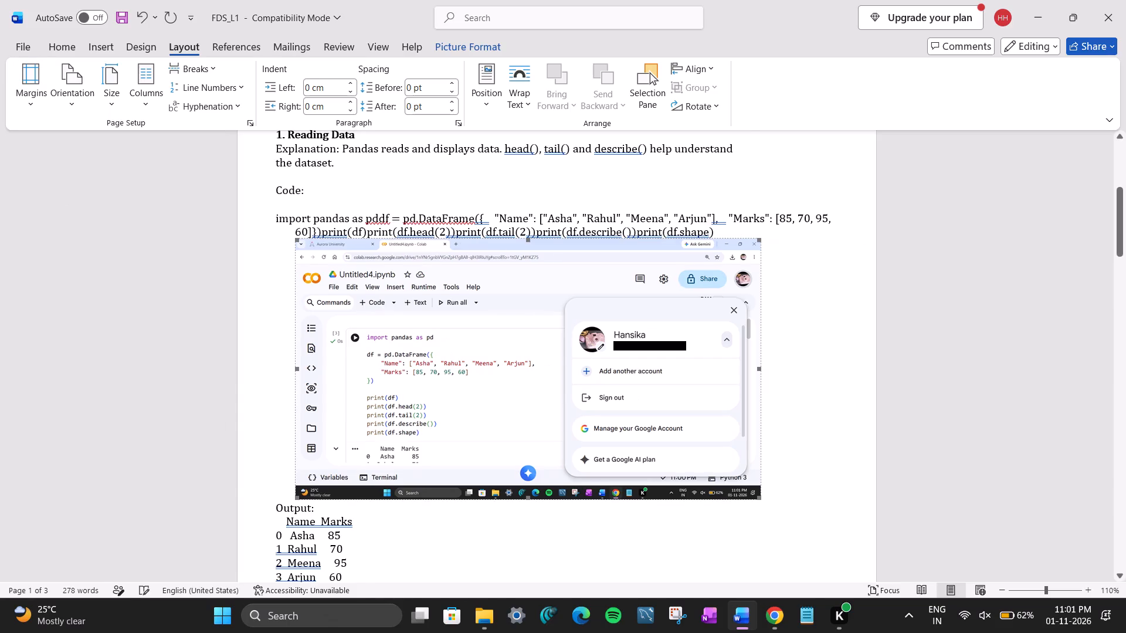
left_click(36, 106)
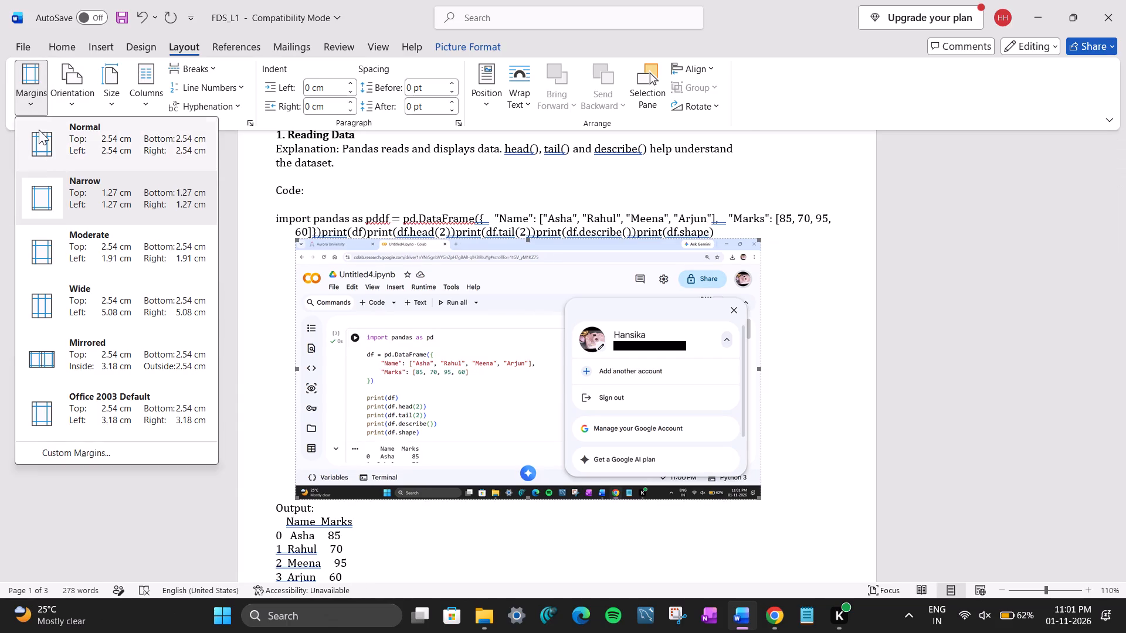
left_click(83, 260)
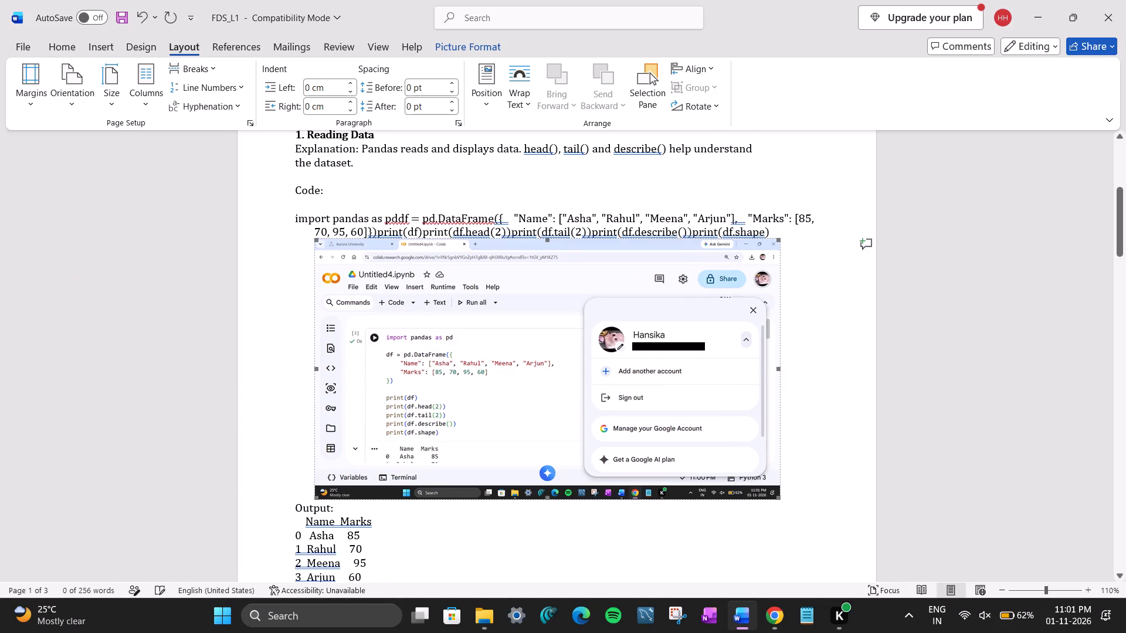
Delete the typed output text under Output in the Reading Data section, from the first Name Marks table through (4, 2).
scroll(428, 325, "up", 3)
scroll(428, 325, "down", 2)
scroll(582, 365, "down", 1)
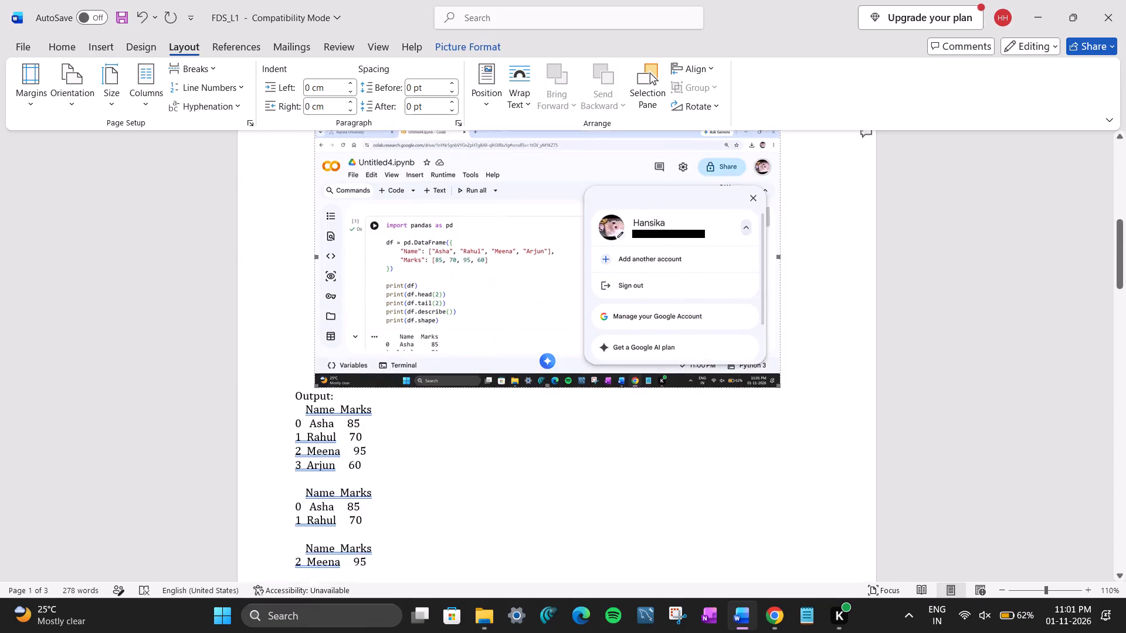
scroll(582, 365, "down", 1)
scroll(515, 379, "down", 2)
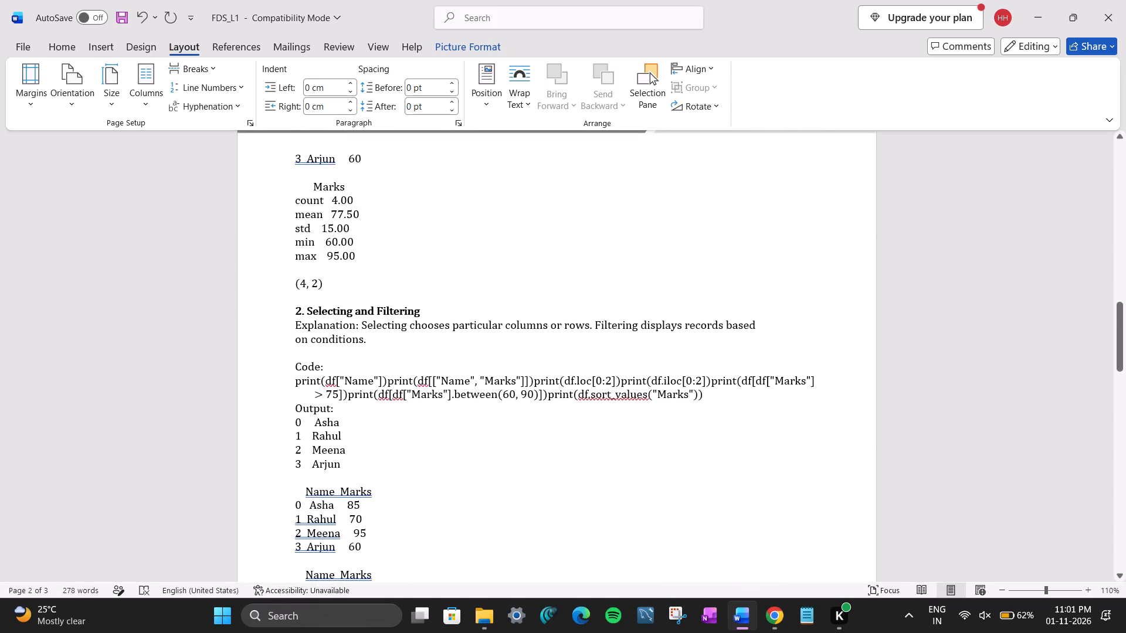
scroll(386, 284, "up", 2)
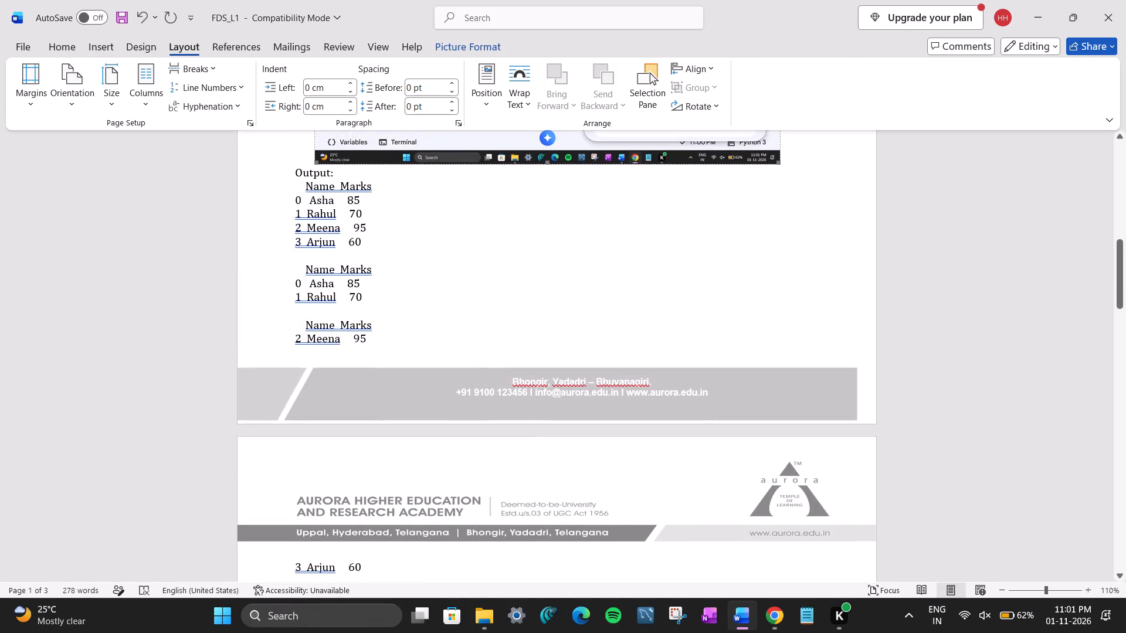
left_click_drag(305, 187, 376, 560)
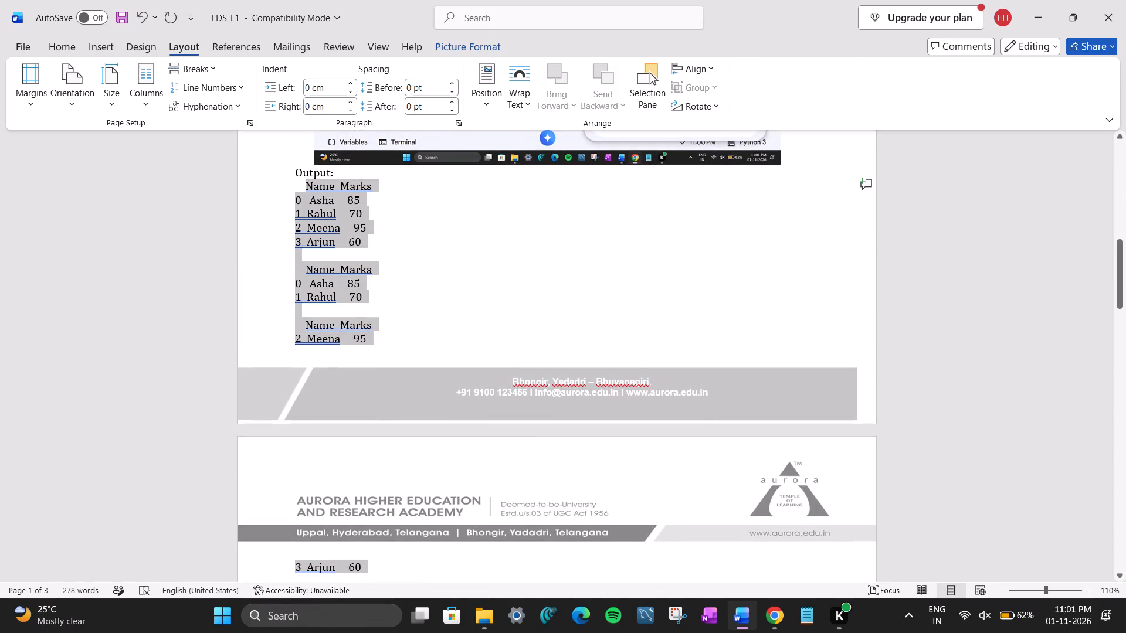
left_click_drag(376, 560, 328, 297)
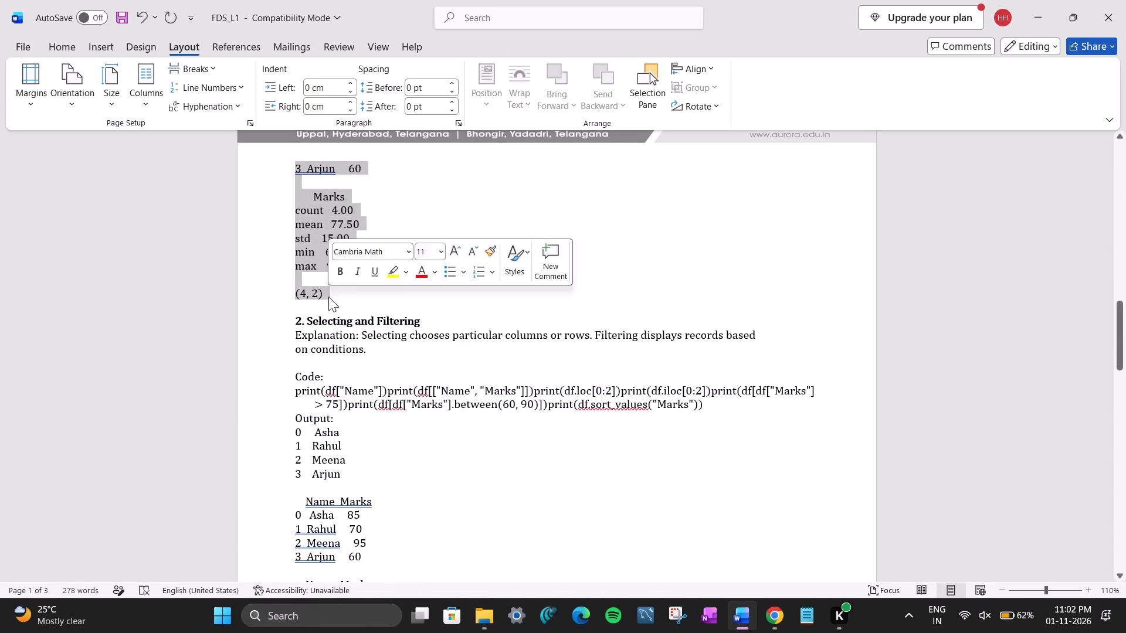
key("BackSpace")
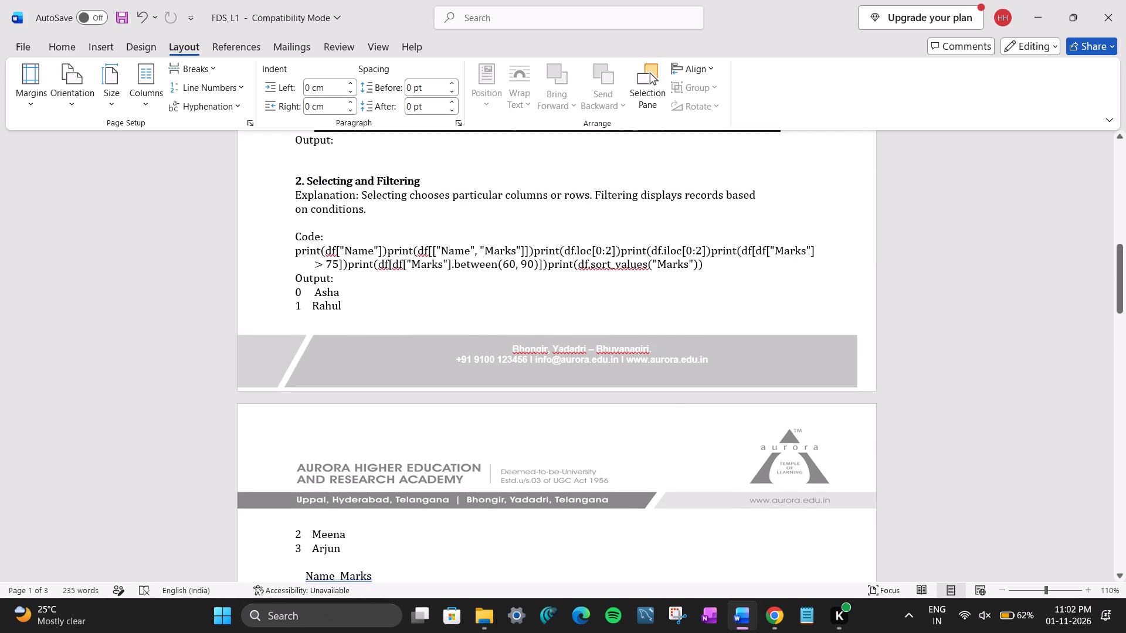
Capture the Reading Data output in Colab at 125% zoom with the account details open, and paste the screenshot under that section's Output in Word.
left_click(784, 632)
scroll(465, 426, "down", 1)
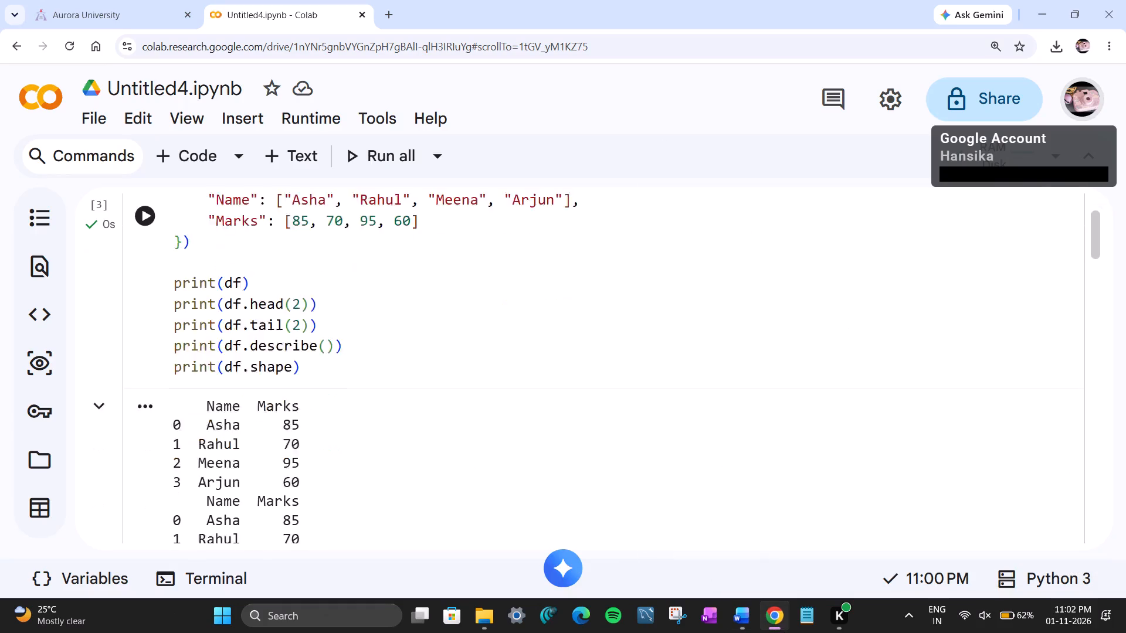
scroll(465, 426, "down", 4)
key("ctrl+minus")
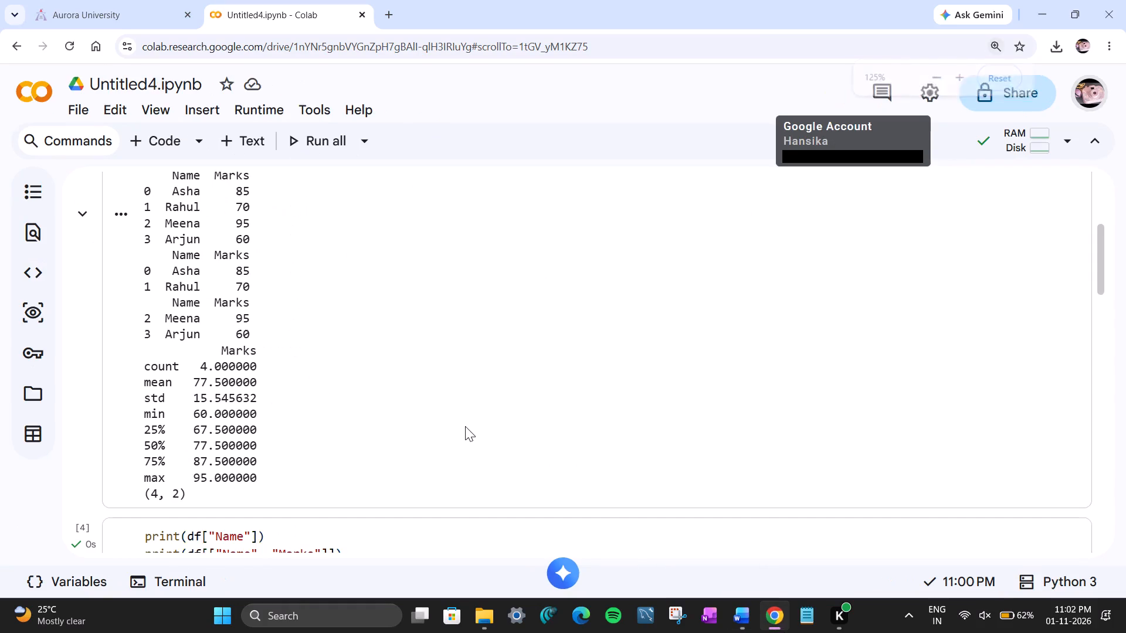
scroll(465, 426, "right", 1)
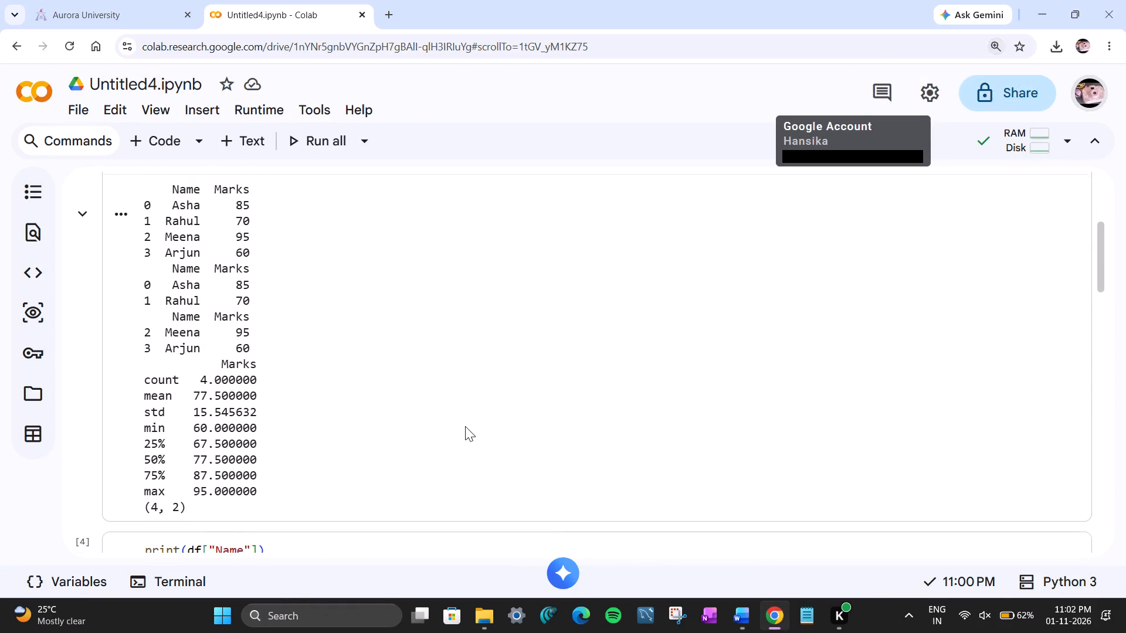
scroll(465, 426, "right", 1)
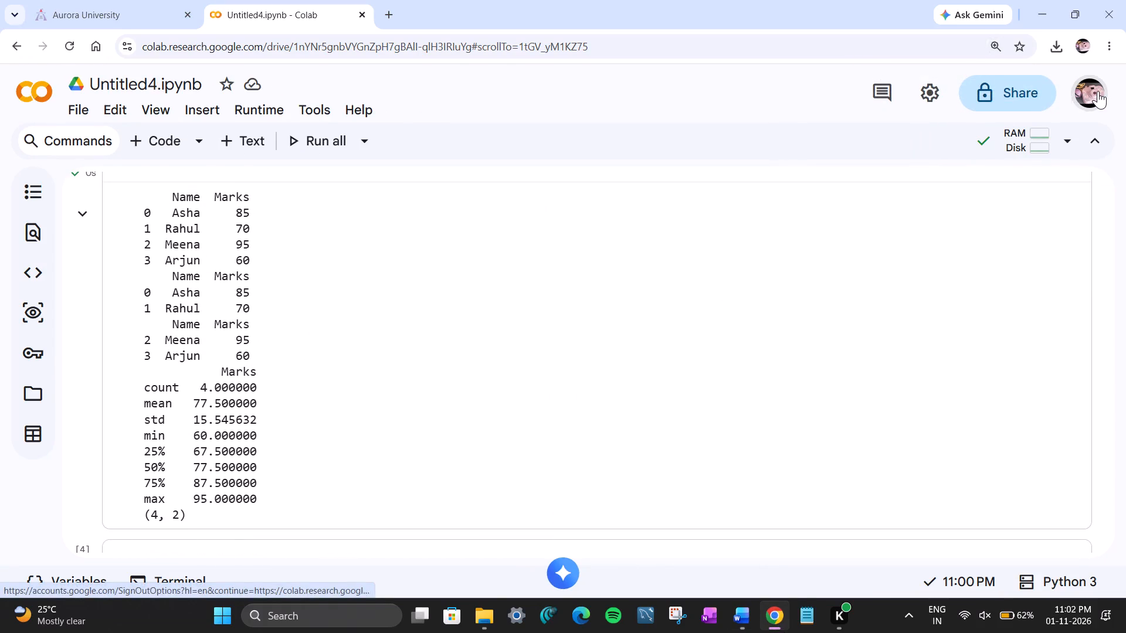
left_click(1098, 91)
key("super+Print")
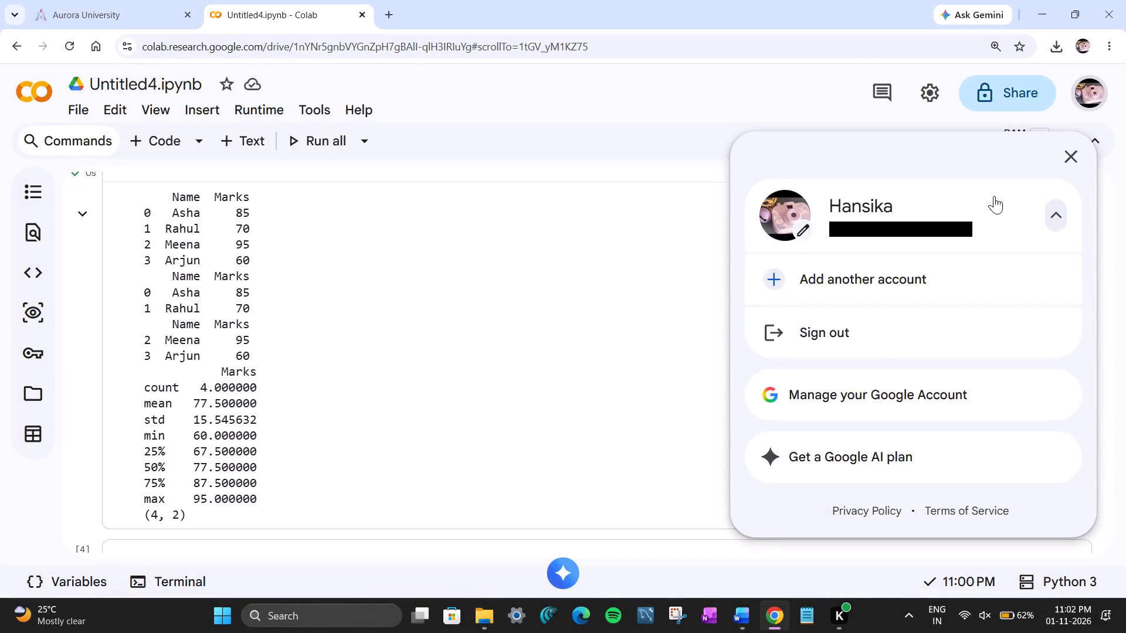
left_click(746, 613)
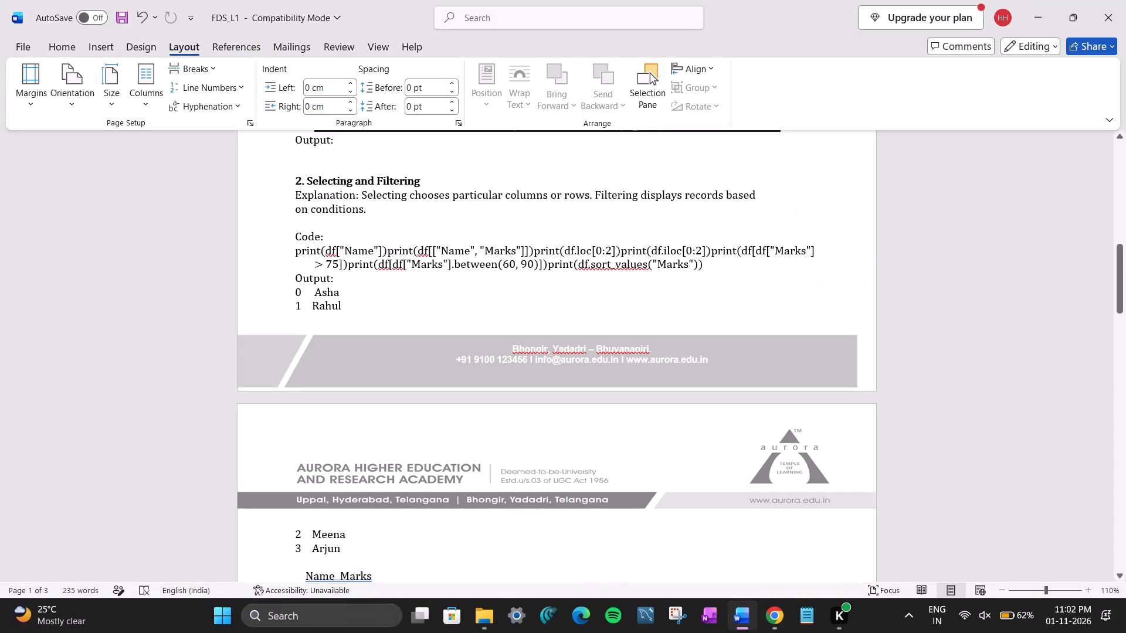
key("ctrl+v")
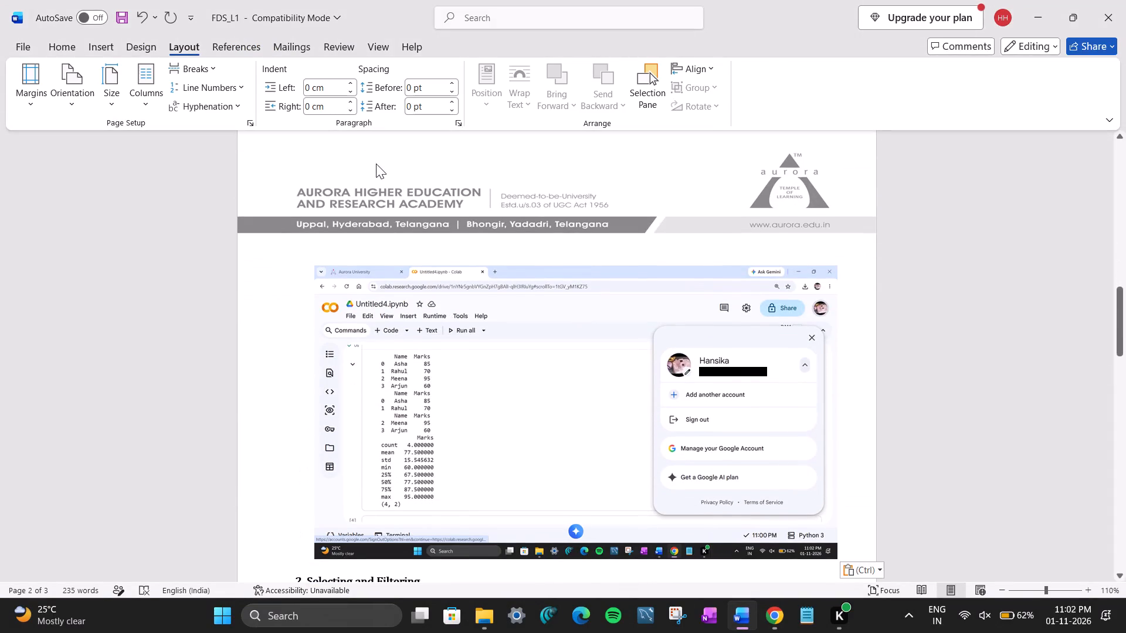
Capture the Selecting and Filtering code cell in Colab with the account details open, and paste the screenshot on a new line below that code in Word.
scroll(412, 276, "up", 5)
scroll(412, 276, "down", 4)
left_click(432, 458)
scroll(432, 458, "down", 2)
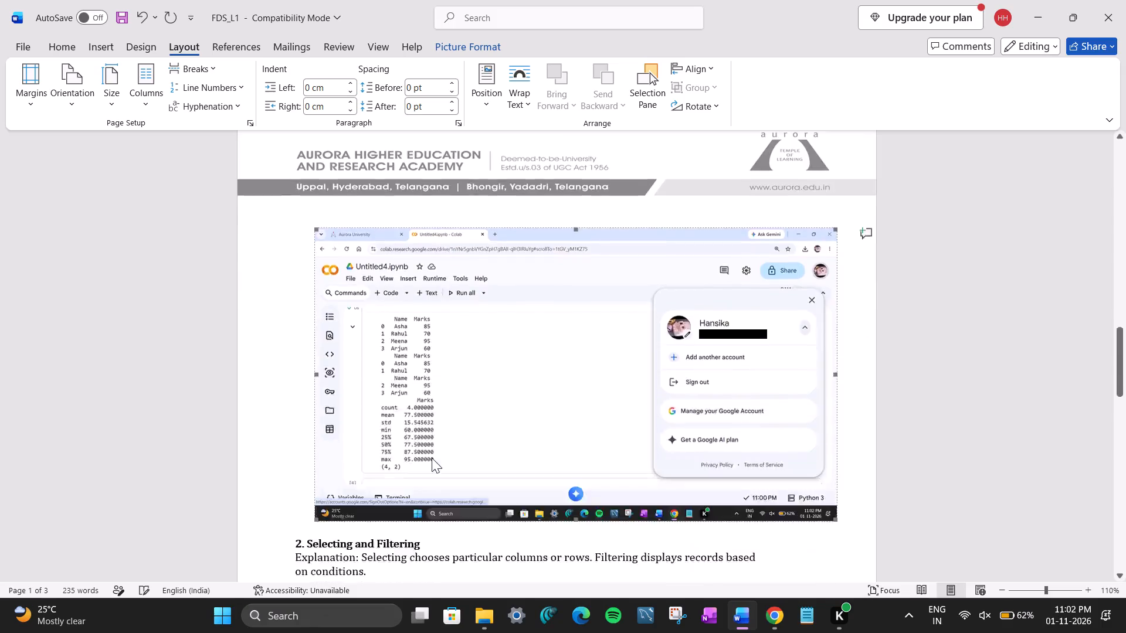
scroll(432, 458, "down", 2)
scroll(432, 458, "up", 2)
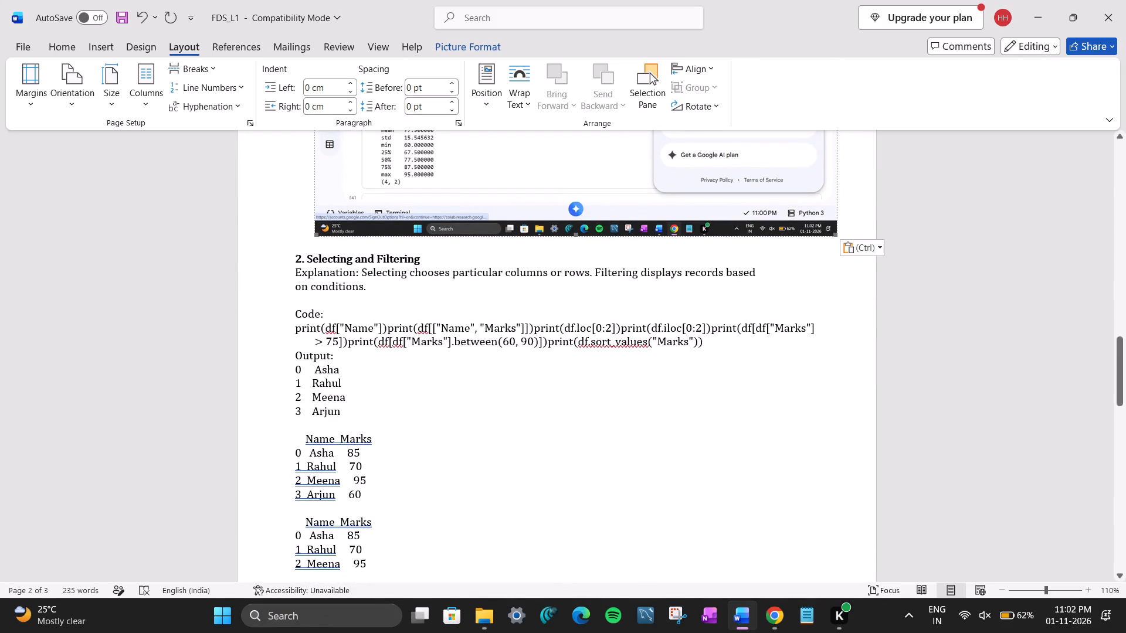
left_click(715, 341)
key("shift+Return")
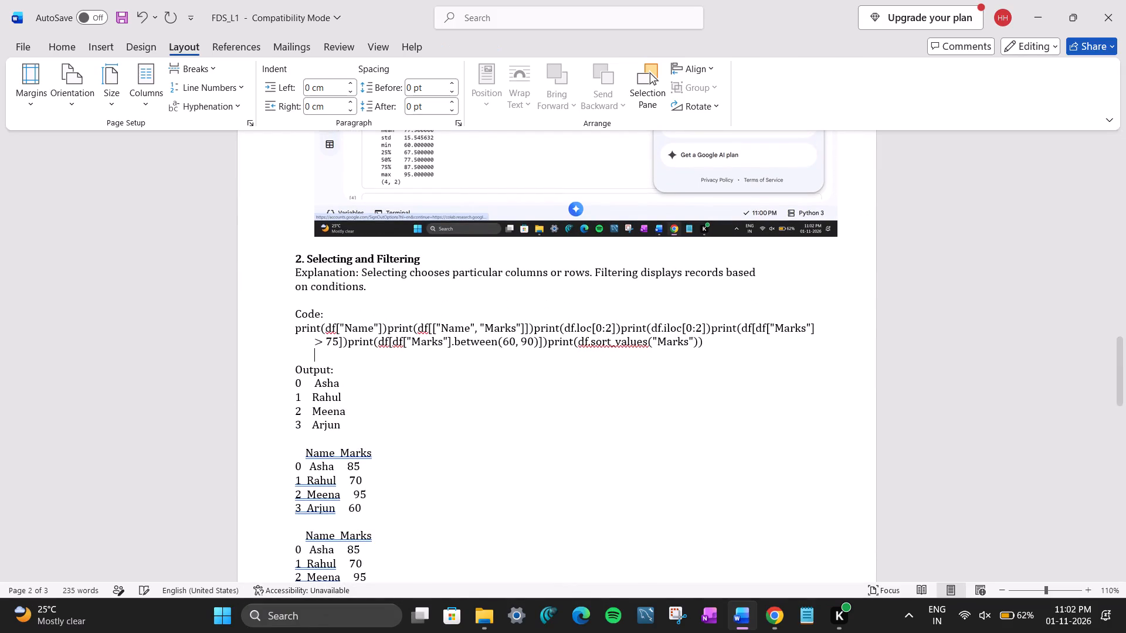
left_click(776, 632)
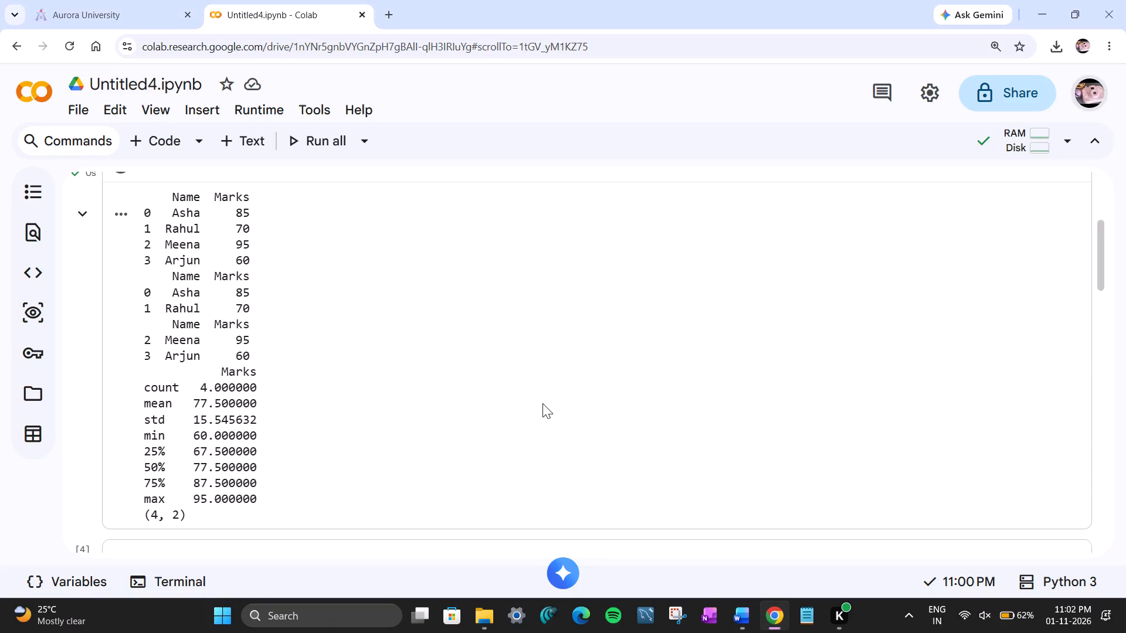
scroll(542, 403, "down", 2)
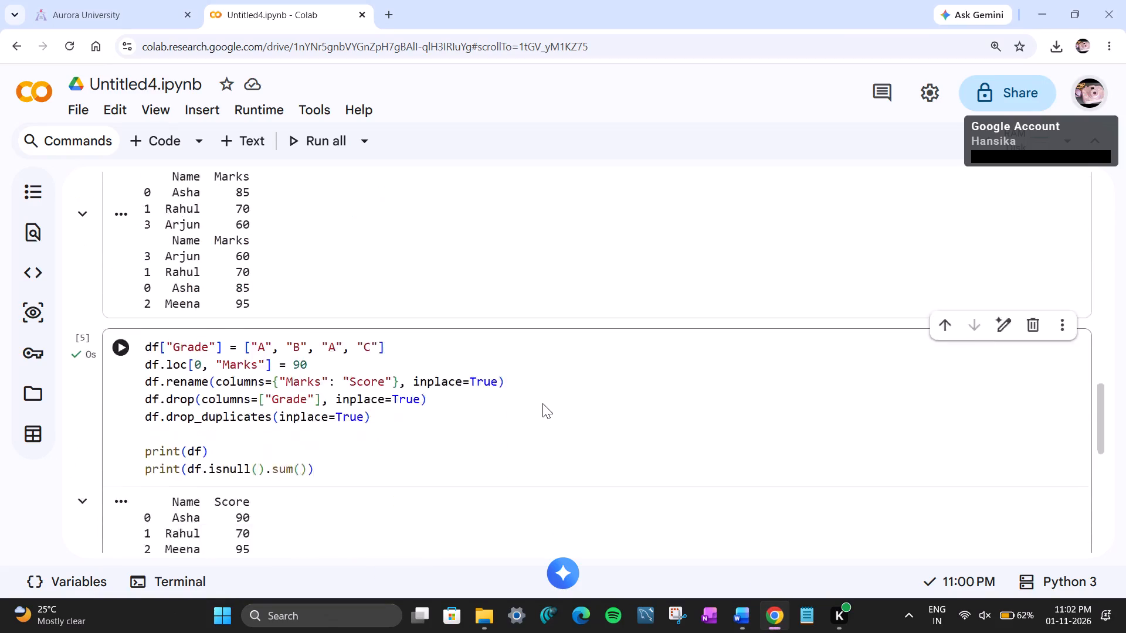
scroll(542, 403, "down", 2)
scroll(542, 403, "up", 1)
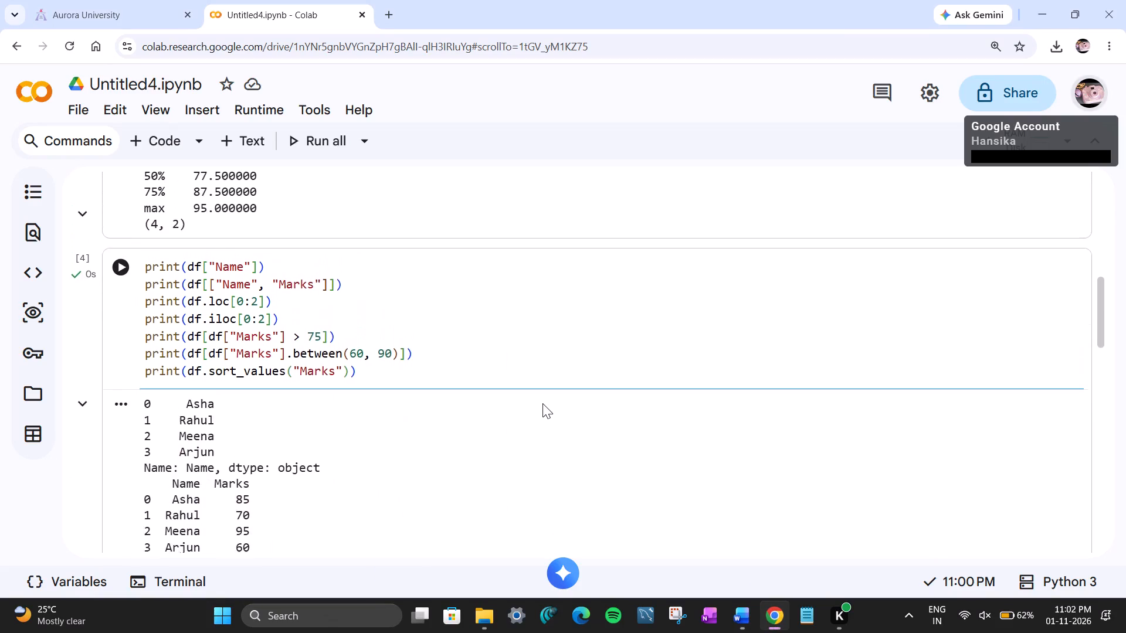
scroll(542, 403, "up", 2)
left_click(1084, 104)
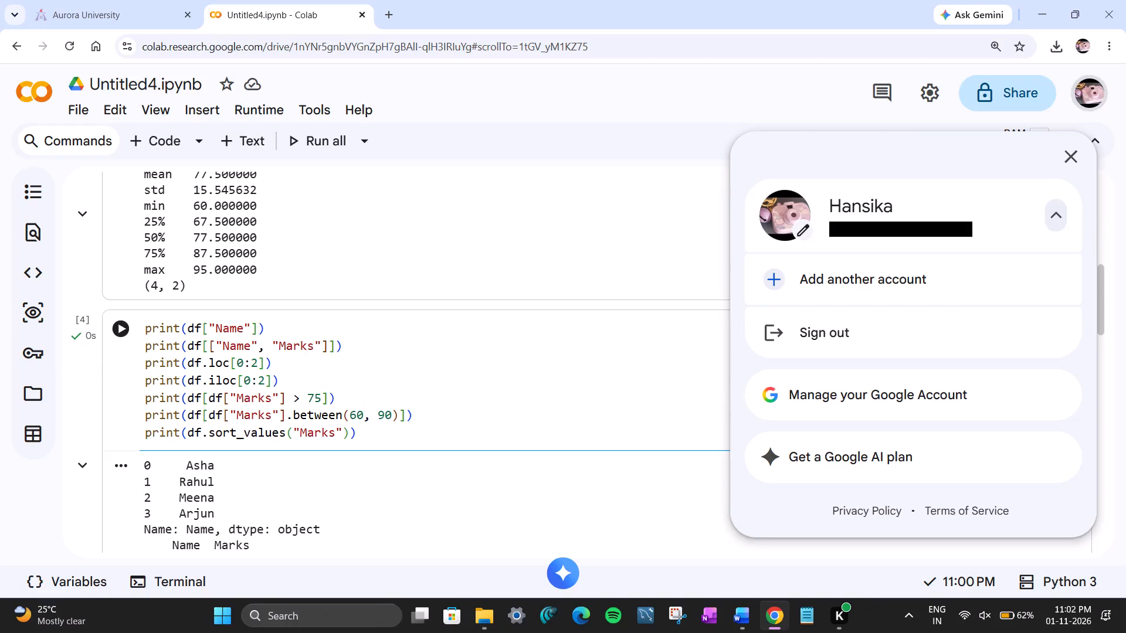
key("super+Print")
left_click(743, 620)
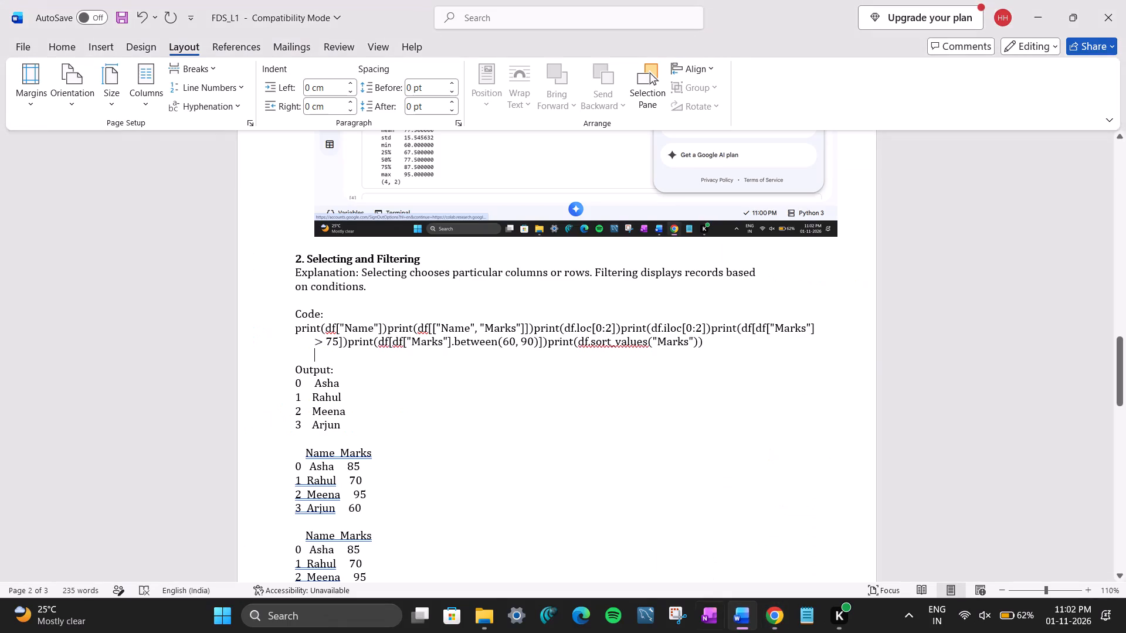
key("ctrl+v")
Delete the typed output text under Output in the Selecting and Filtering section, from the list of names through the table sorted by Marks.
scroll(475, 367, "down", 2)
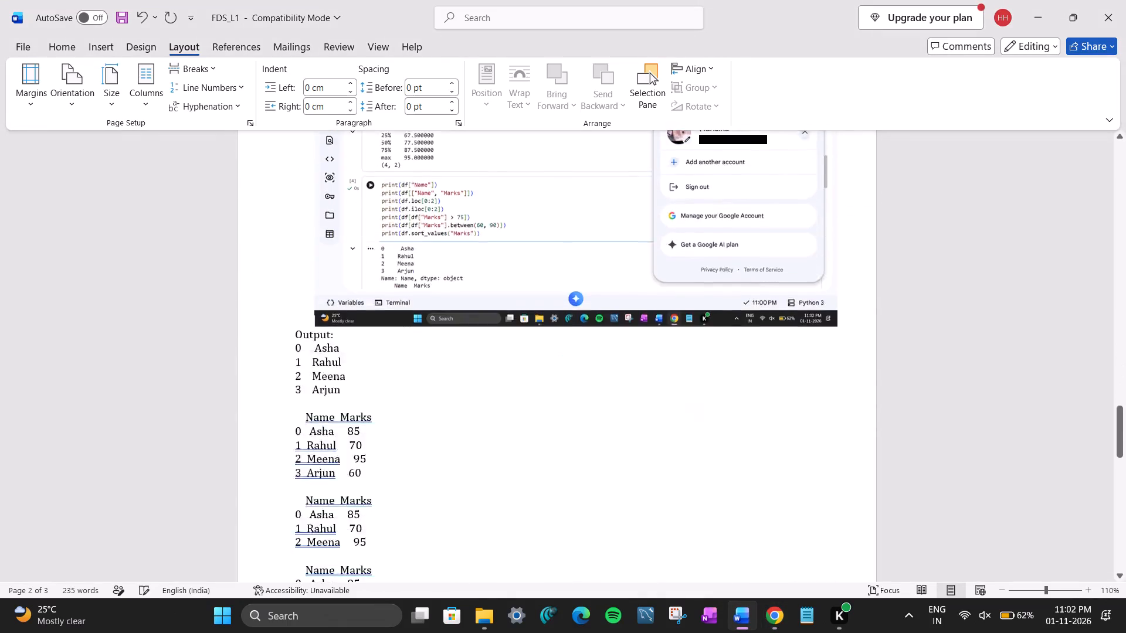
scroll(475, 367, "down", 1)
scroll(377, 308, "up", 1)
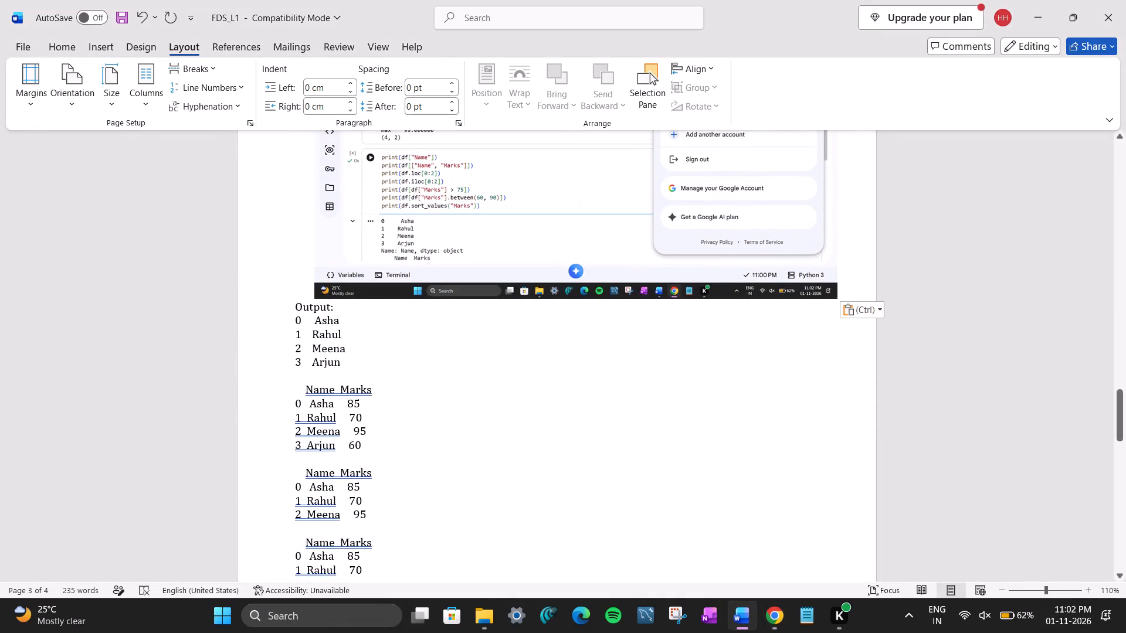
left_click_drag(293, 318, 358, 392)
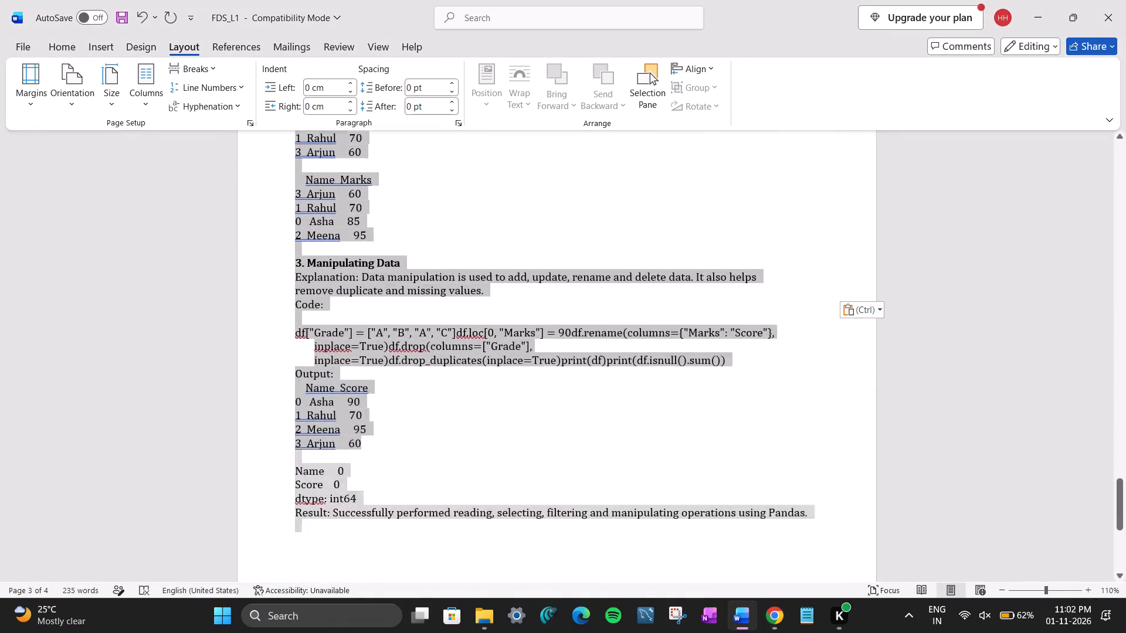
left_click_drag(358, 392, 374, 234)
key("BackSpace")
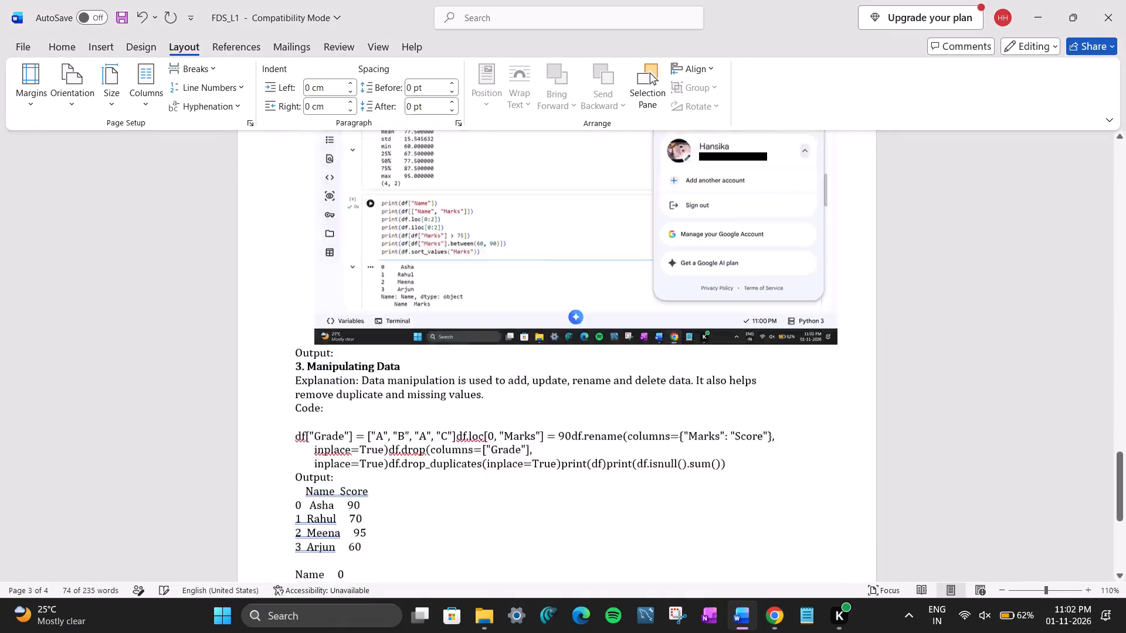
Capture the full Selecting and Filtering output in Colab at 100% zoom with account details open, and paste it two lines below that section's Output in Word.
left_click(342, 452)
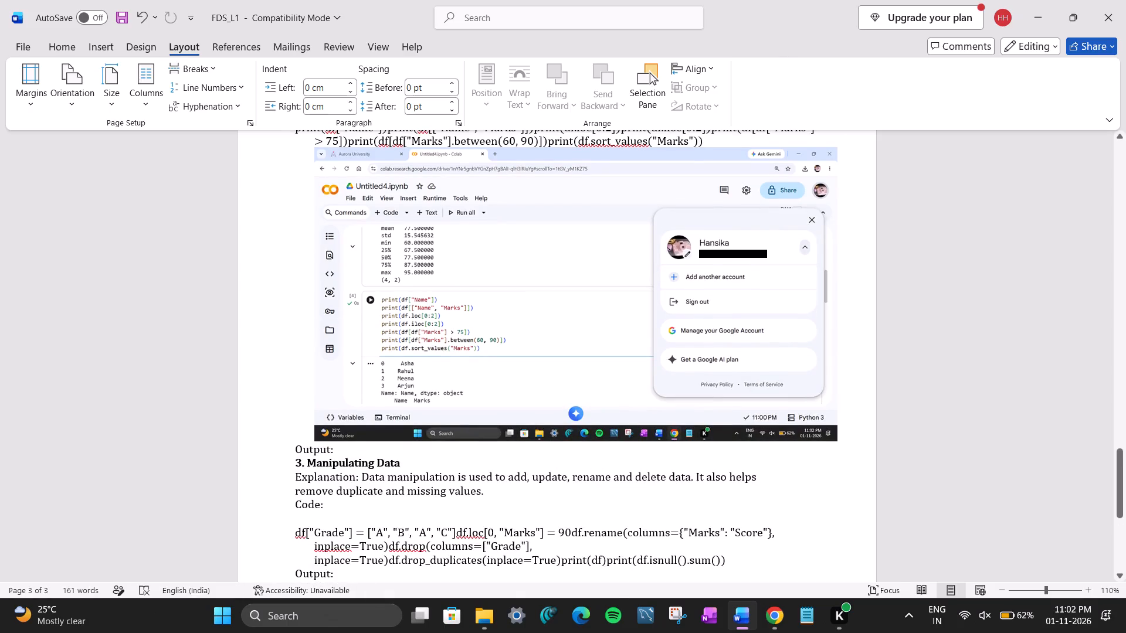
key("Return")
key("Return")
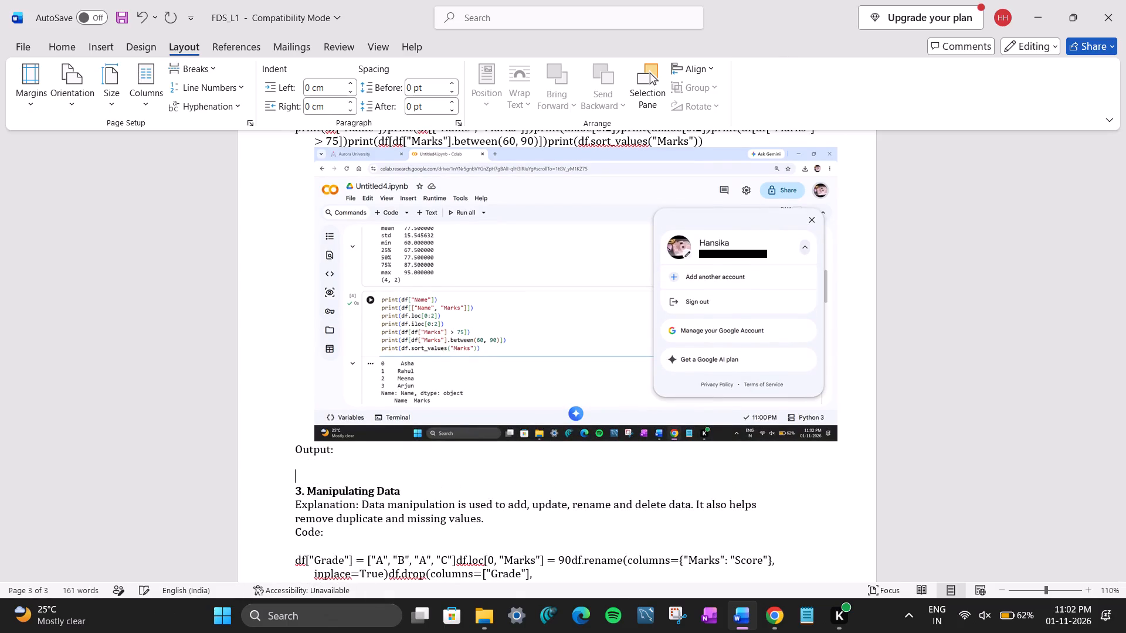
left_click(766, 620)
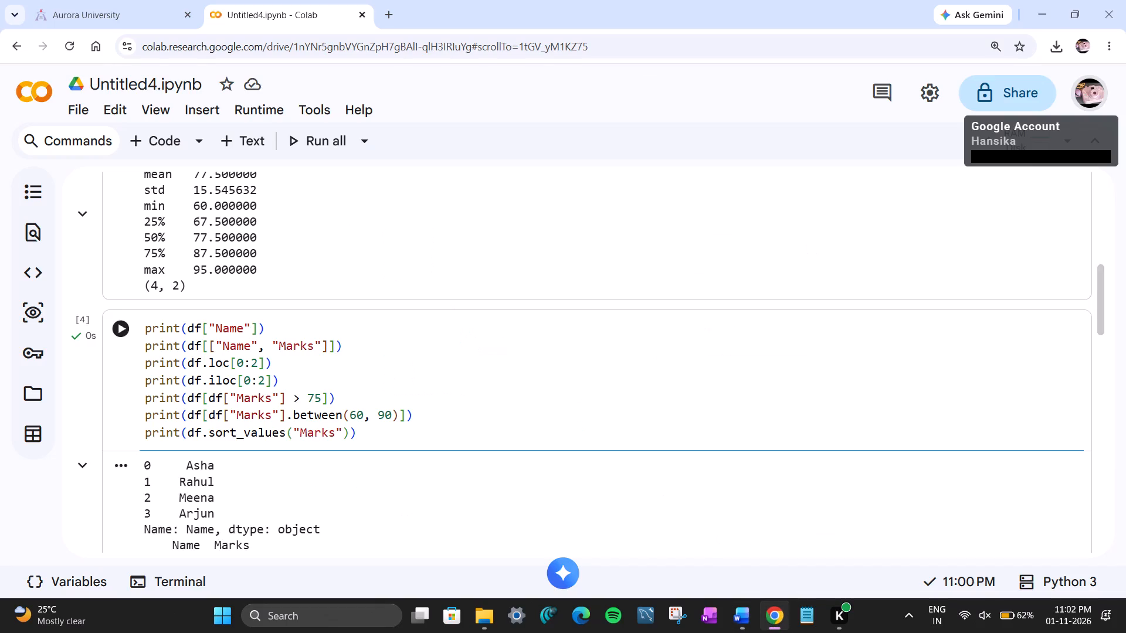
scroll(612, 431, "down", 4)
scroll(612, 431, "right", 1)
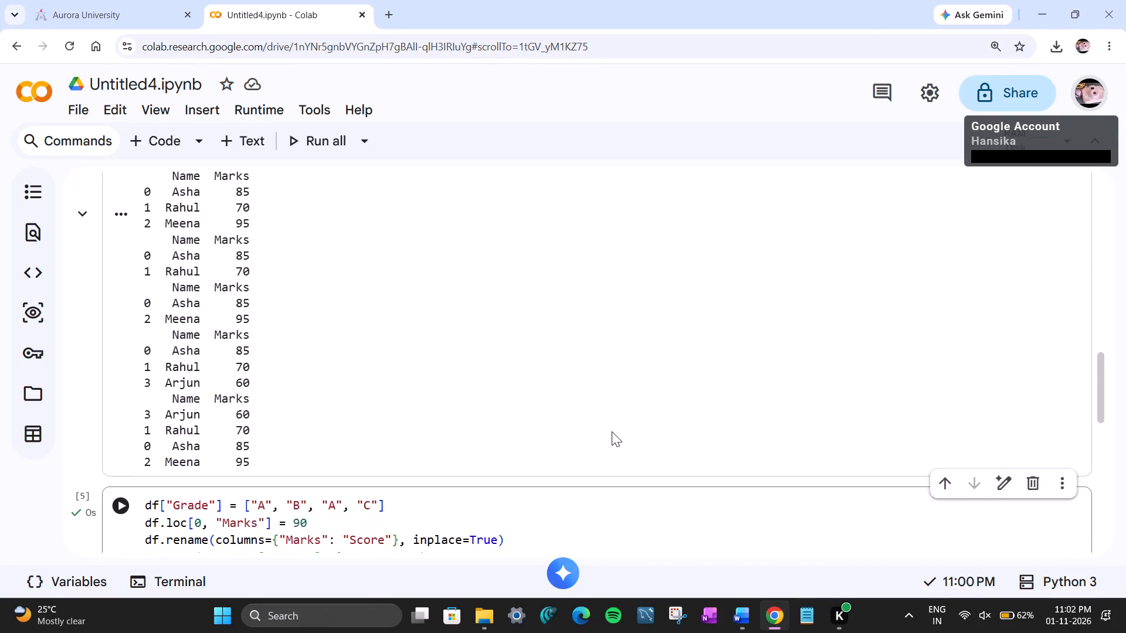
scroll(612, 431, "right", 1)
key("ctrl+minus")
scroll(612, 431, "up", 1)
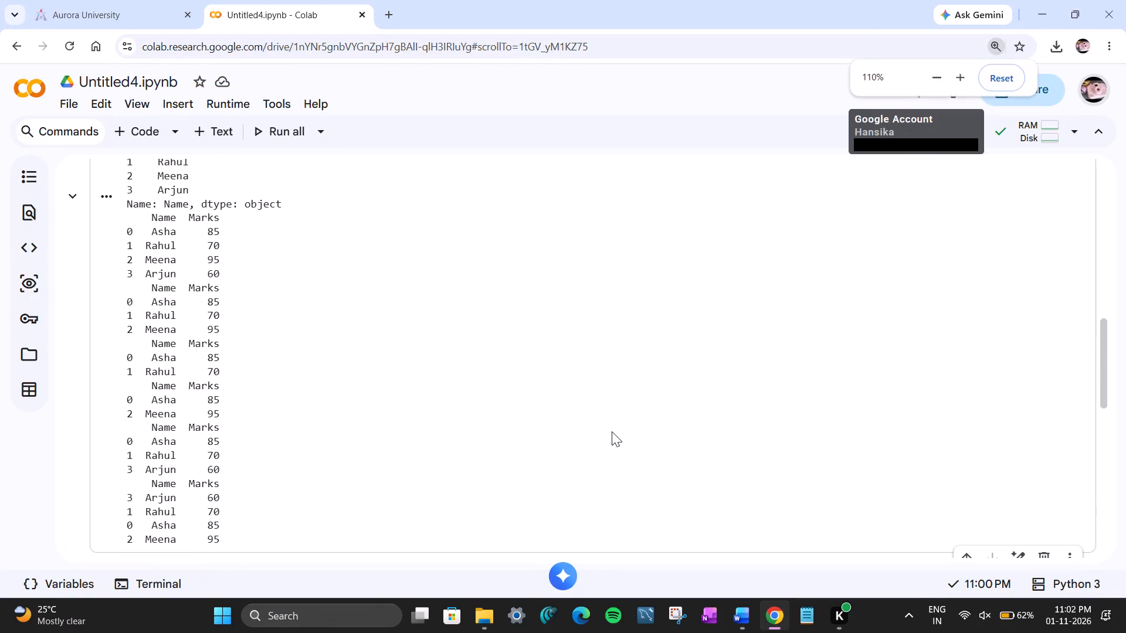
scroll(612, 431, "up", 1)
key("ctrl+minus")
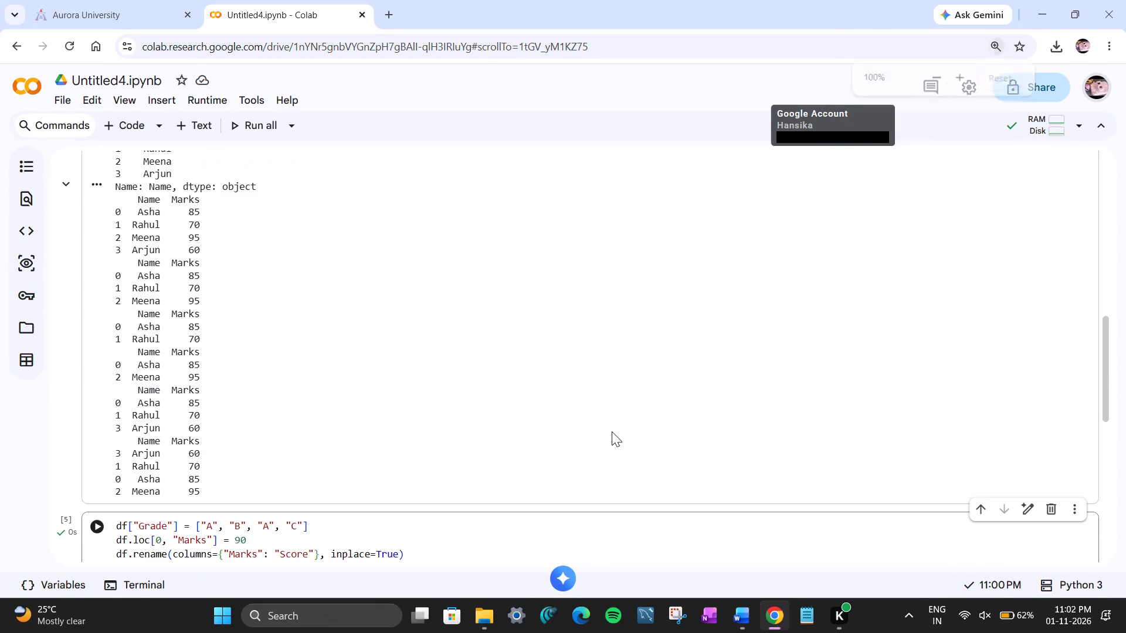
scroll(616, 451, "right", 1)
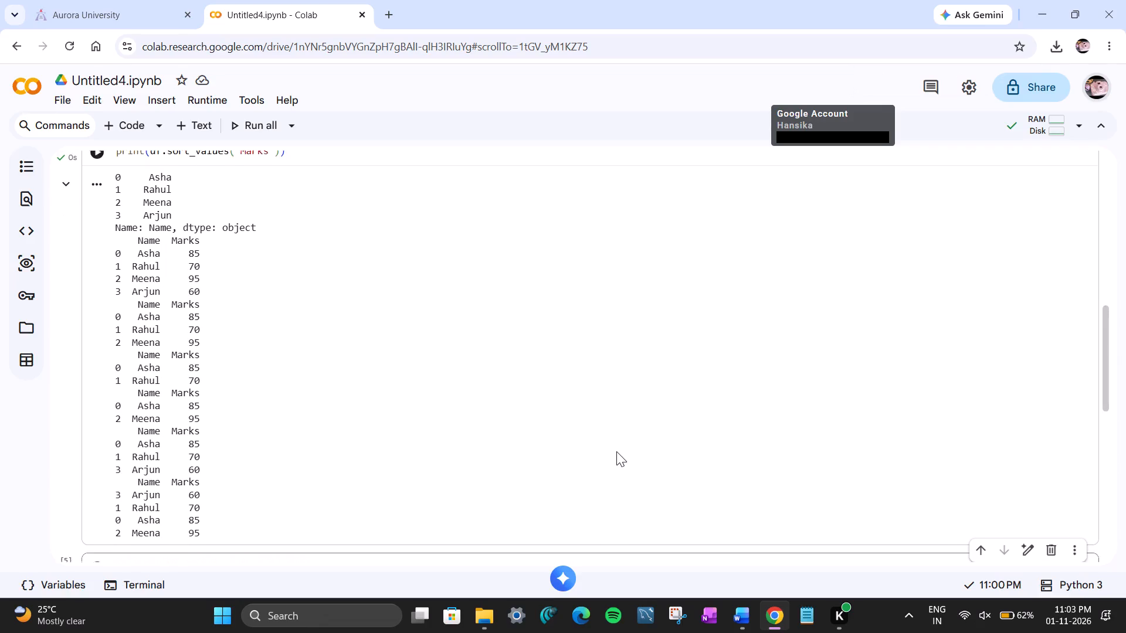
scroll(616, 451, "right", 1)
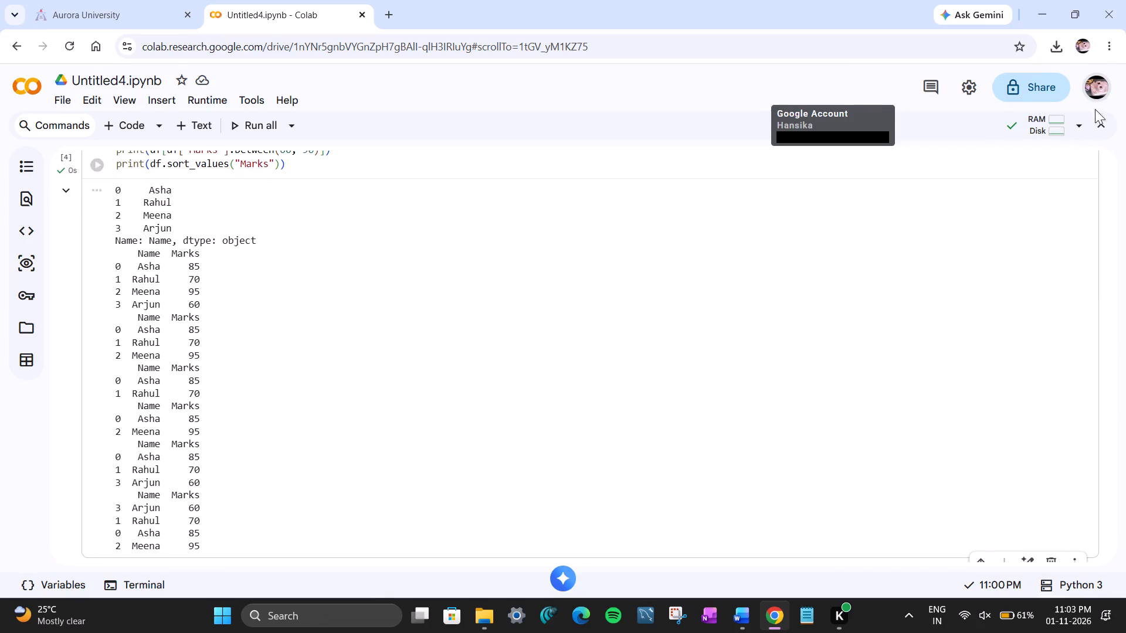
left_click(1100, 89)
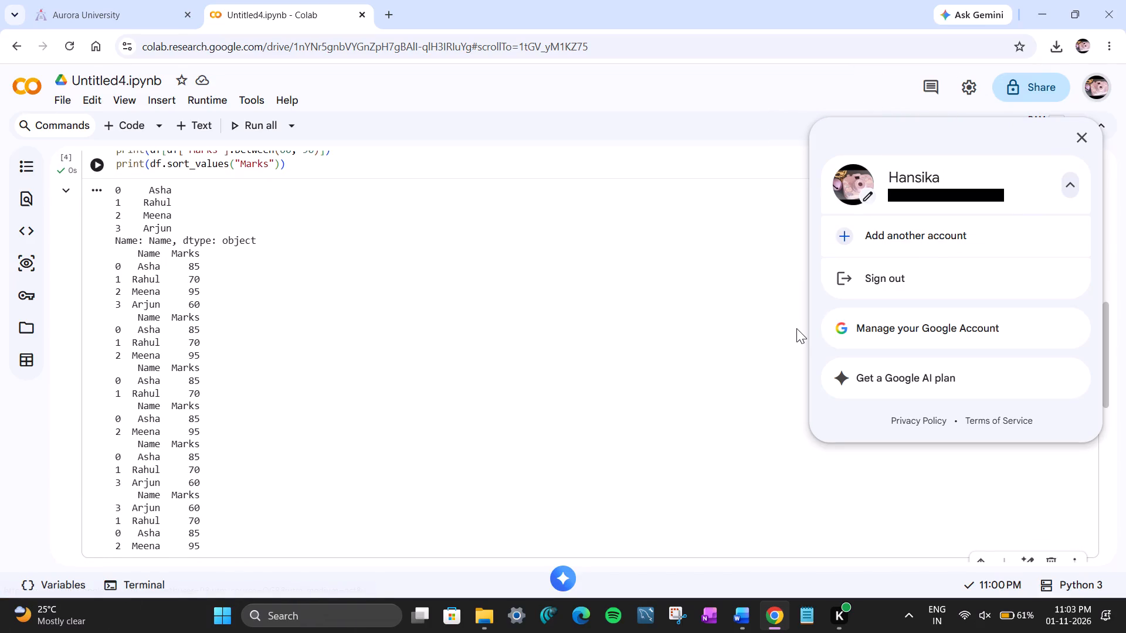
key("super+Print")
left_click(741, 632)
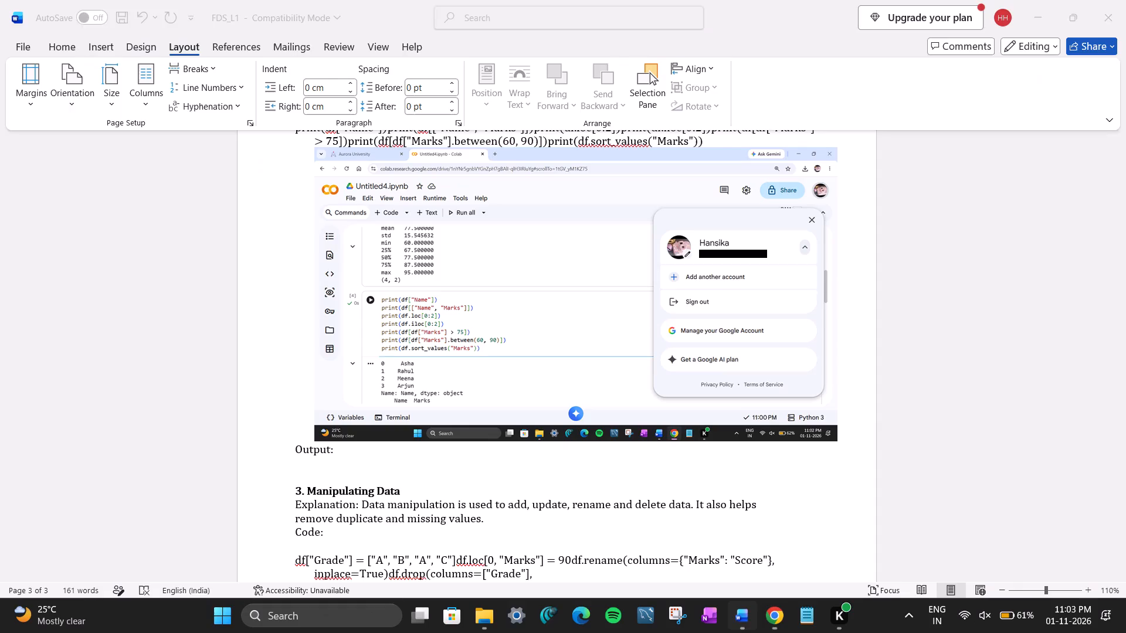
key("ctrl+v")
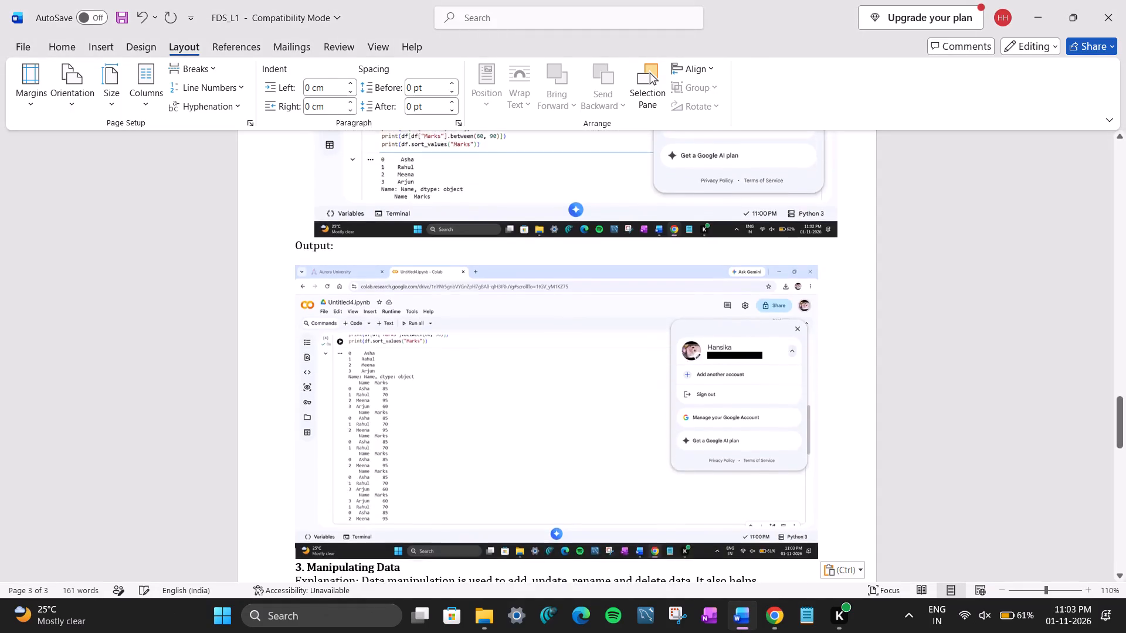
Add a line below the Manipulating Data code, and capture that section's code and output in Colab at 125% zoom with the account details open.
scroll(442, 482, "down", 2)
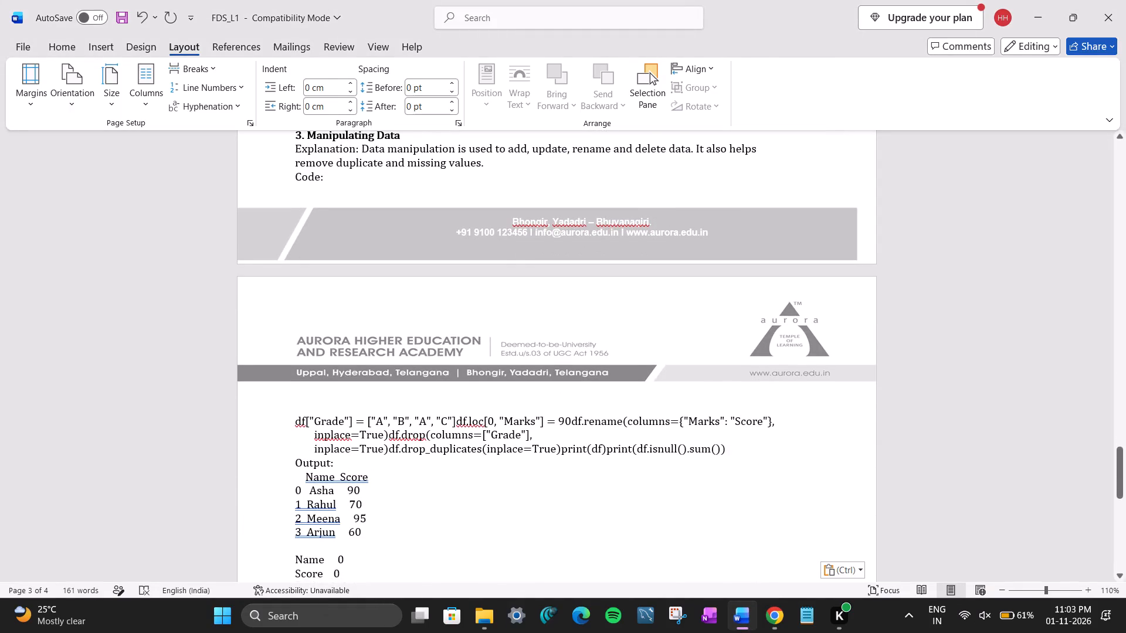
left_click(747, 452)
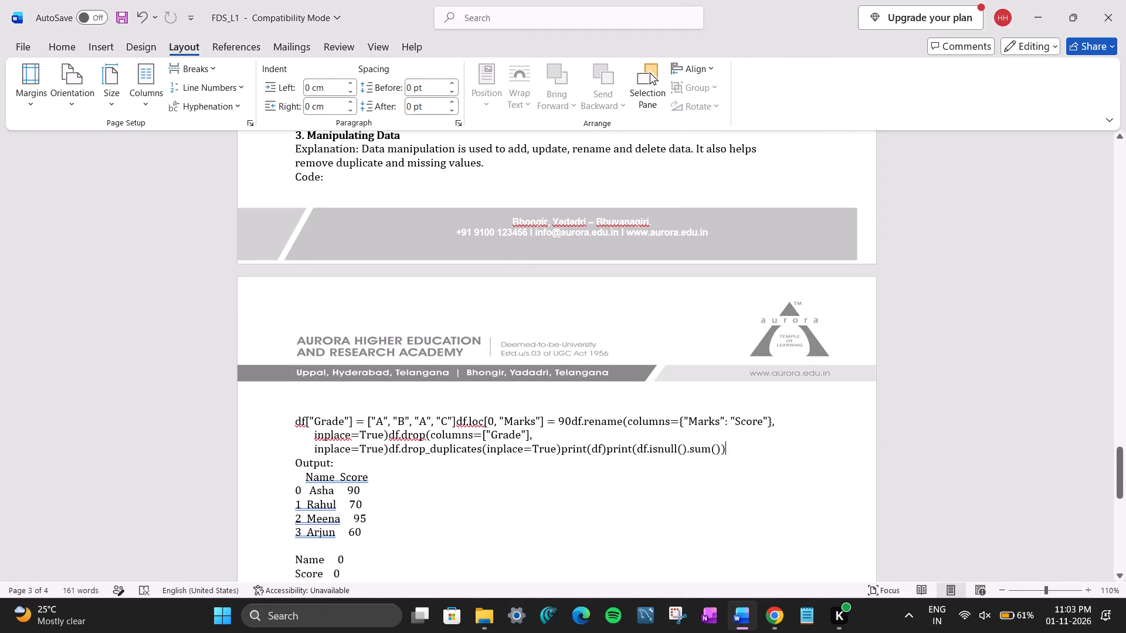
key("shift+Return")
left_click(774, 632)
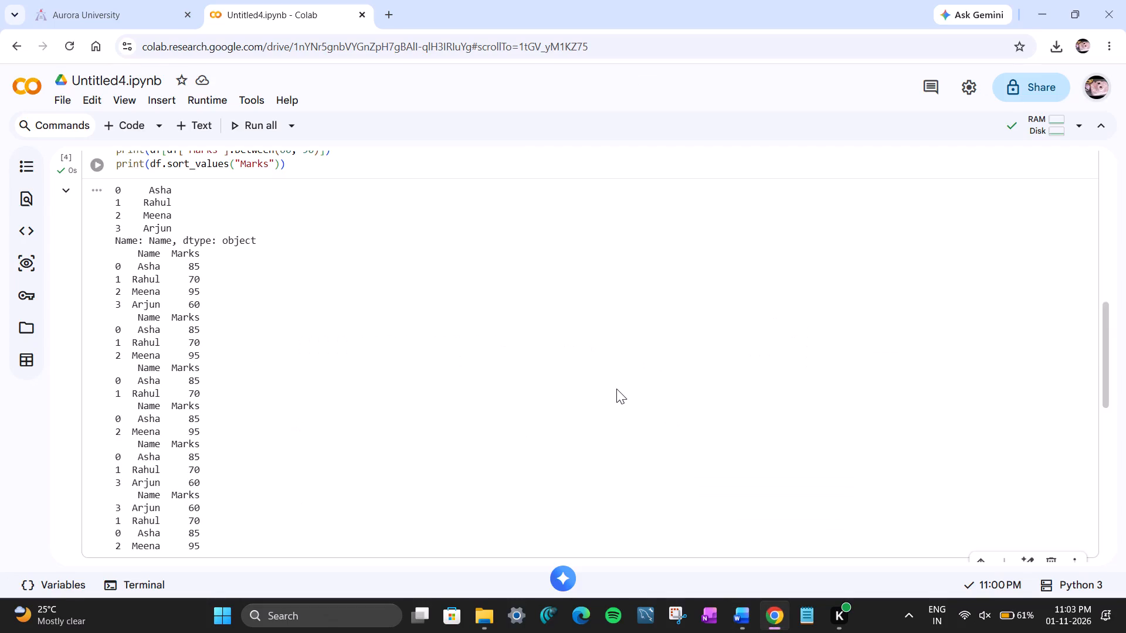
scroll(616, 389, "down", 2)
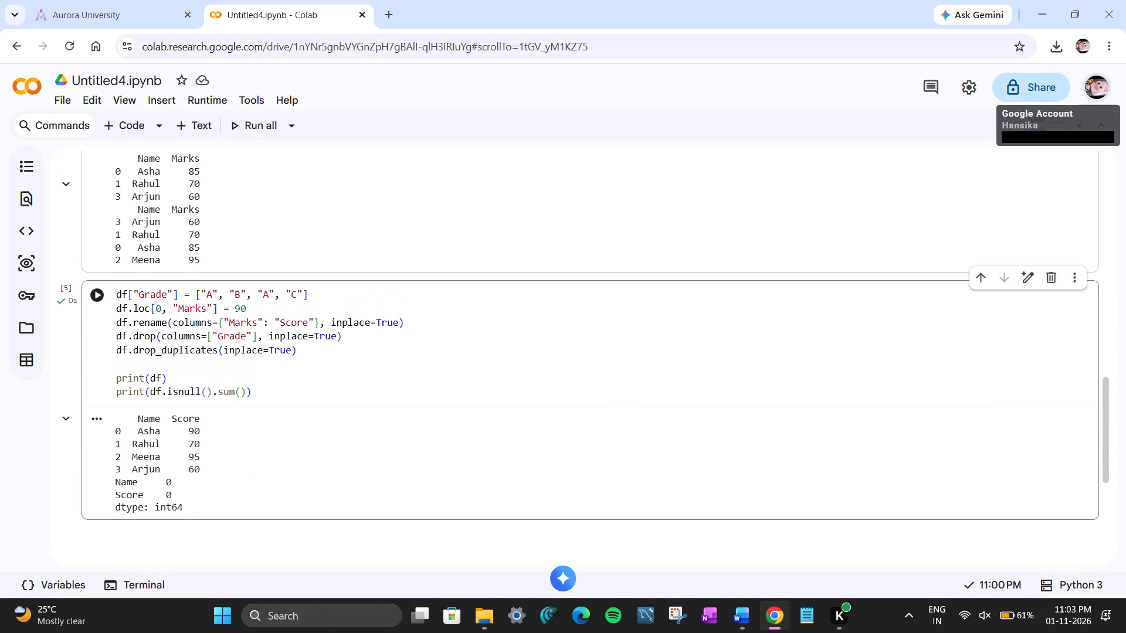
scroll(616, 389, "down", 1)
key("ctrl+equal")
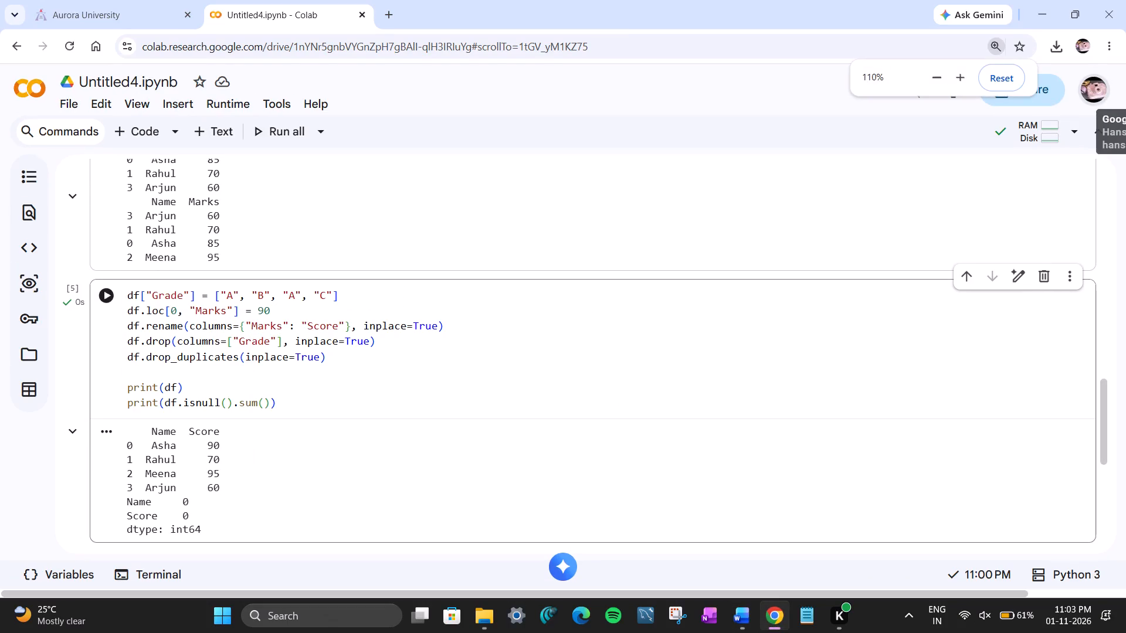
scroll(616, 389, "down", 2)
key("ctrl+equal")
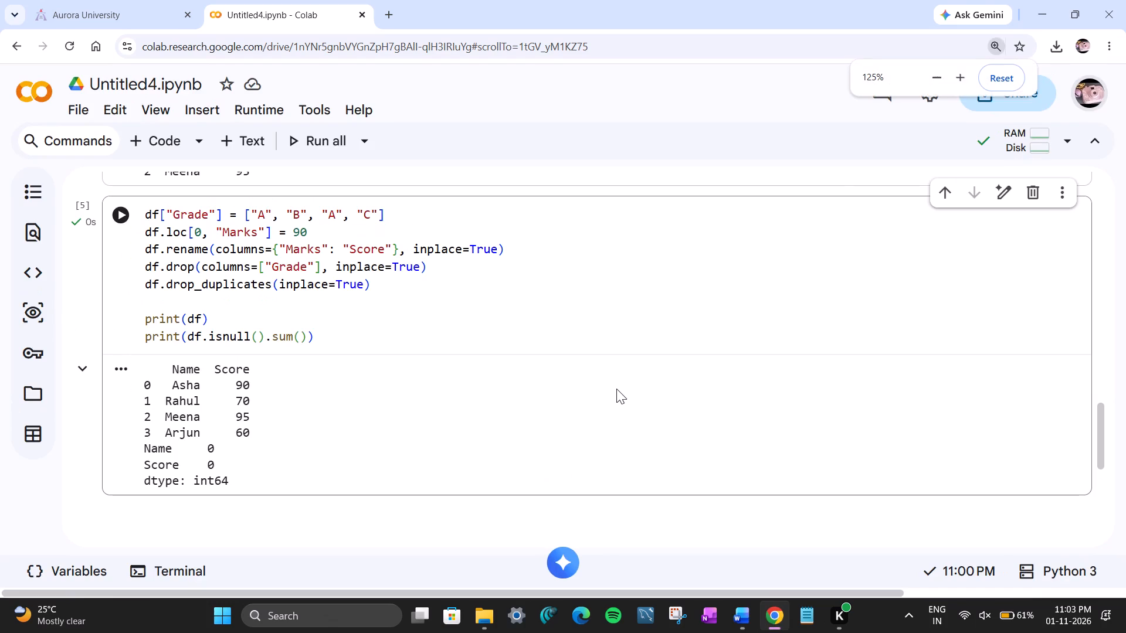
left_click(1089, 99)
key("super+Print")
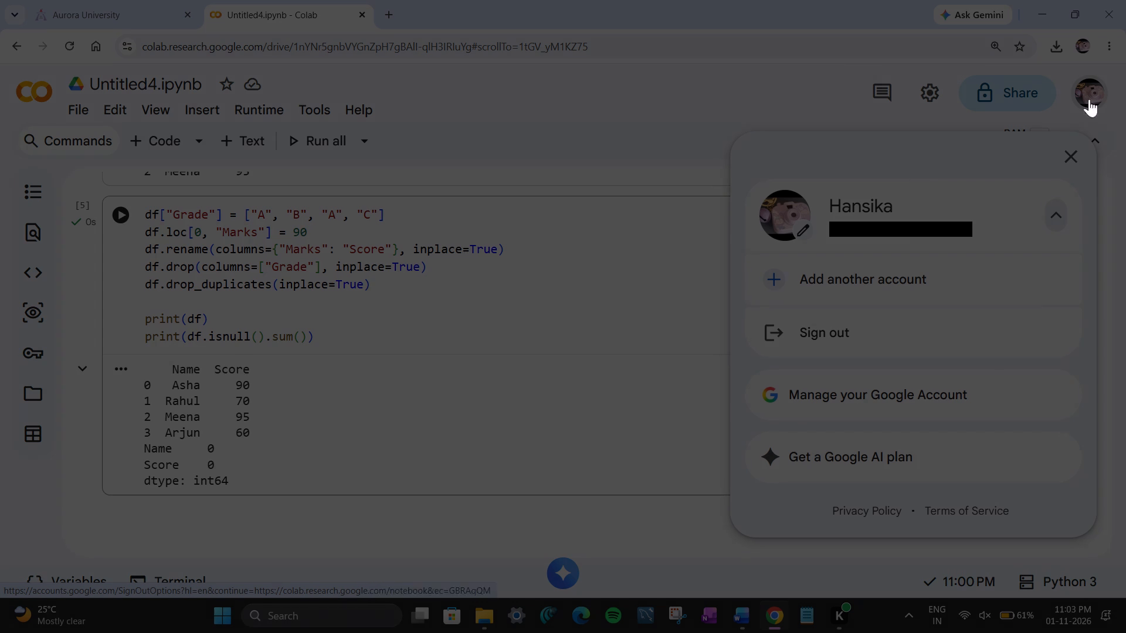
In Word, replace the typed Name Score table under the Manipulating Data Output with the captured screenshot.
left_click(751, 612)
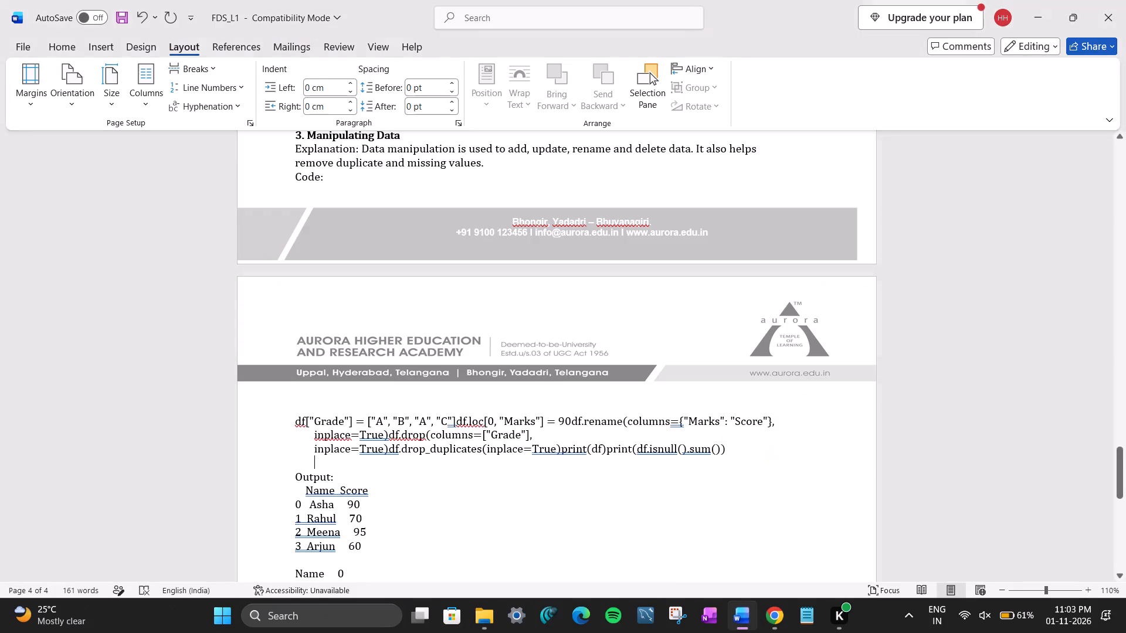
scroll(390, 420, "down", 1)
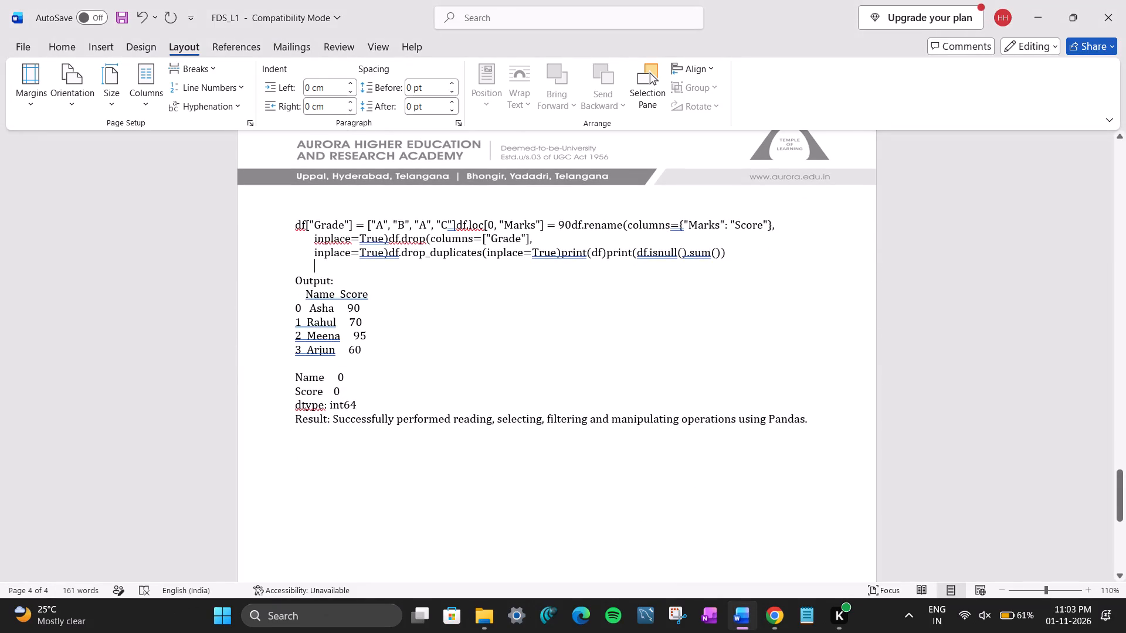
left_click_drag(381, 361, 299, 298)
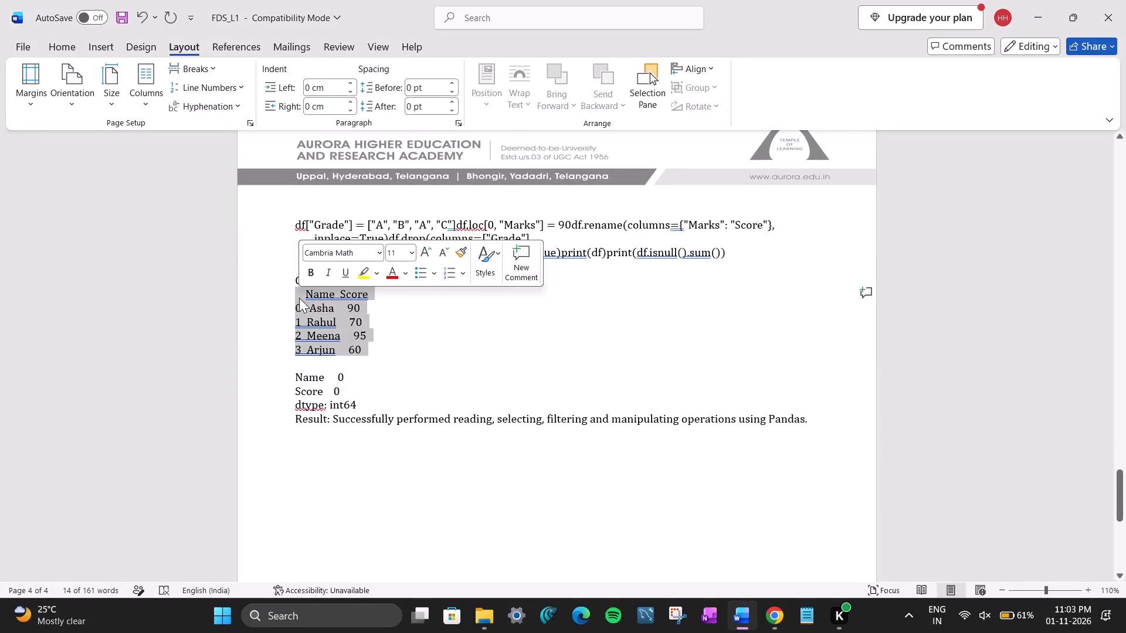
key("BackSpace")
key("ctrl+v")
scroll(299, 298, "right", 2)
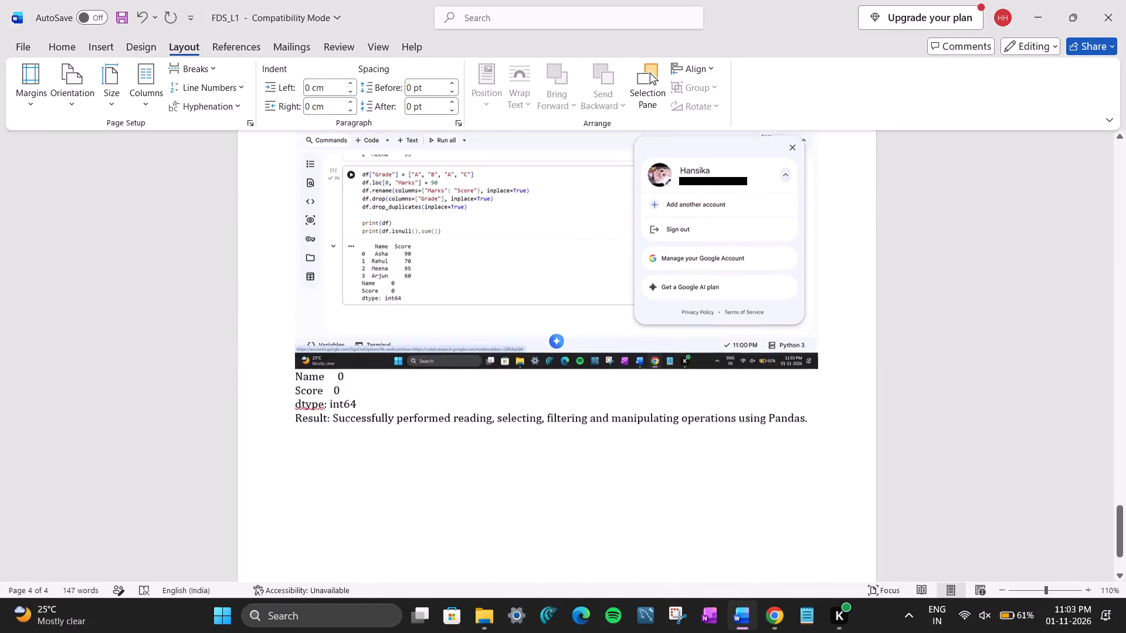
scroll(299, 298, "right", 1)
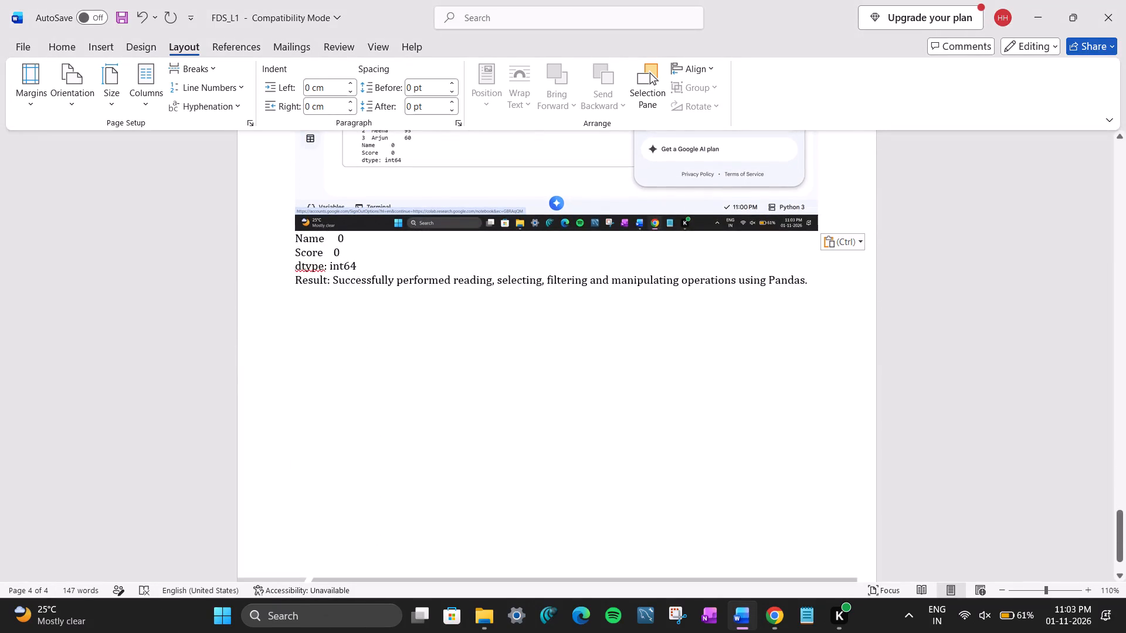
Delete the remaining typed output lines for Name, Score and dtype: int64 below the Manipulating Data output screenshot.
left_click_drag(379, 267, 300, 235)
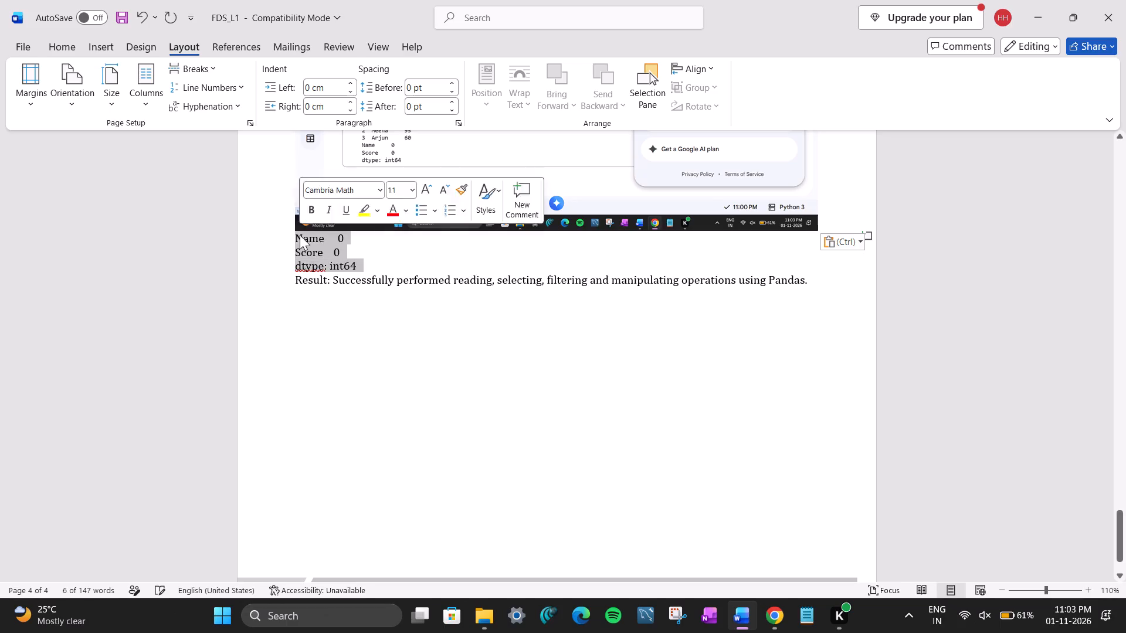
key("BackSpace")
Replace the run-together code in the Reading Data section with the line-by-line code copied from the first Colab cell.
scroll(569, 287, "up", 16)
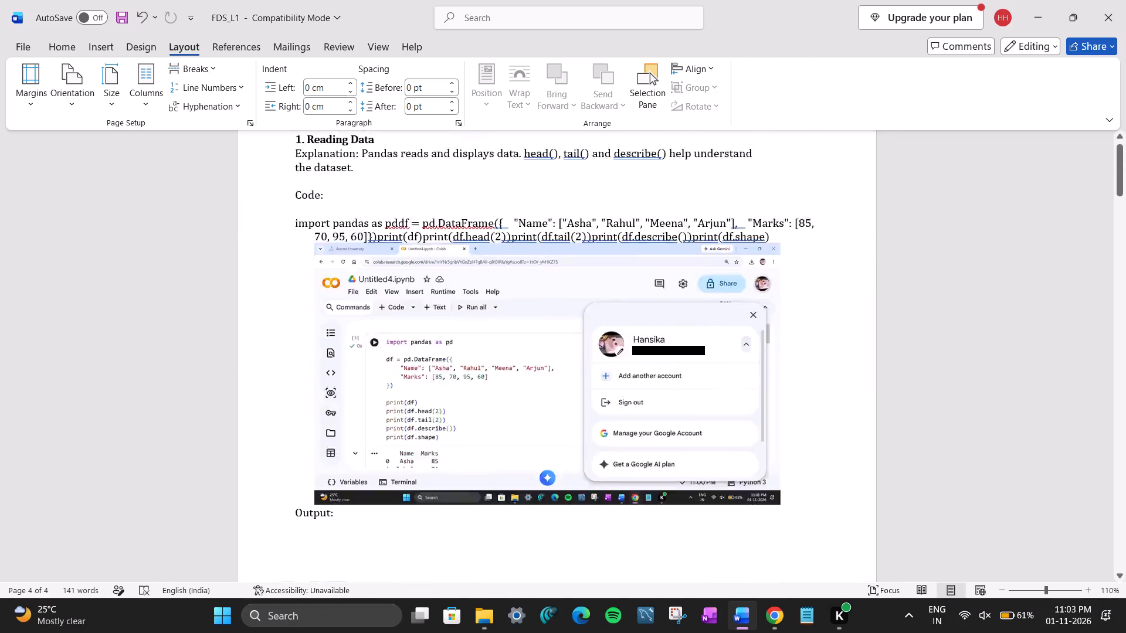
scroll(569, 287, "up", 7)
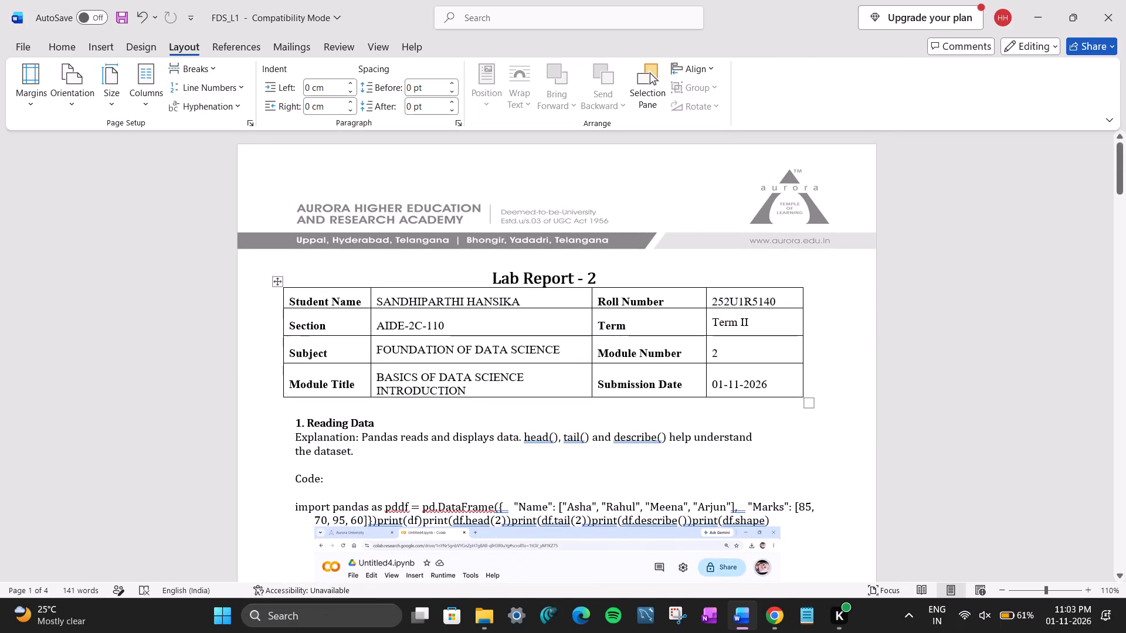
scroll(569, 370, "down", 1)
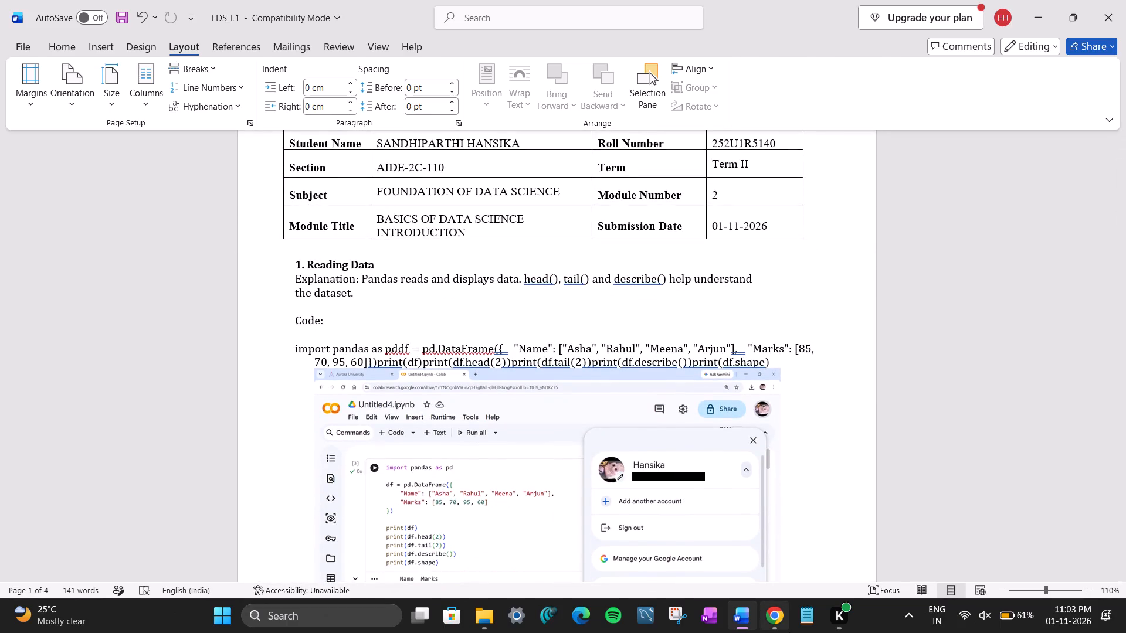
left_click(789, 632)
scroll(635, 356, "up", 9)
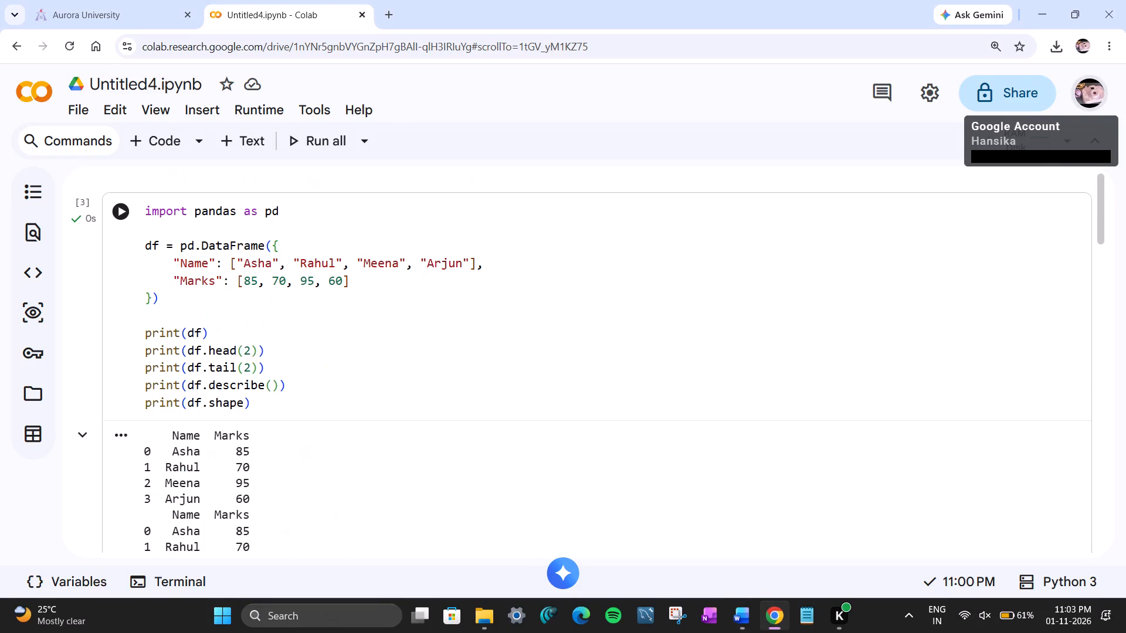
left_click_drag(257, 407, 142, 210)
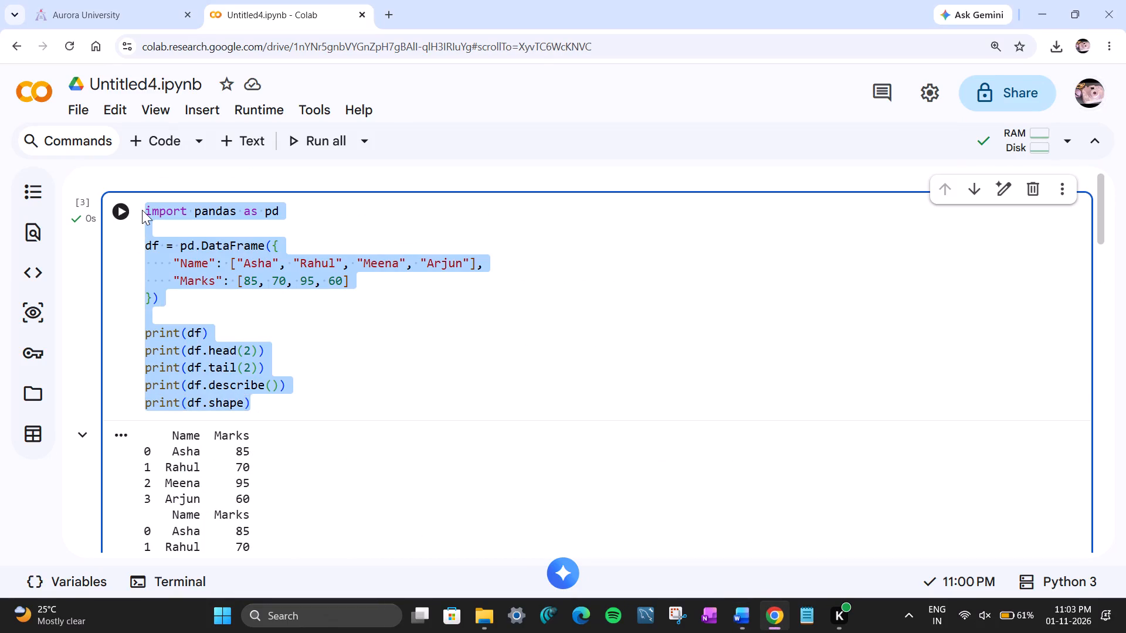
key("ctrl+c")
left_click(749, 615)
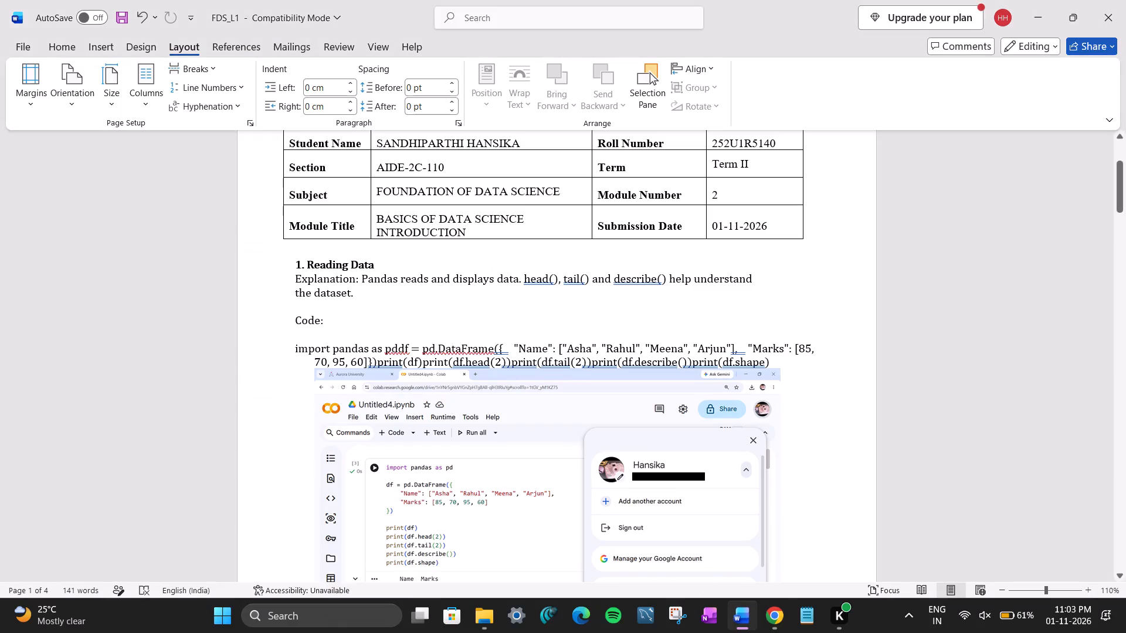
left_click_drag(776, 362, 260, 349)
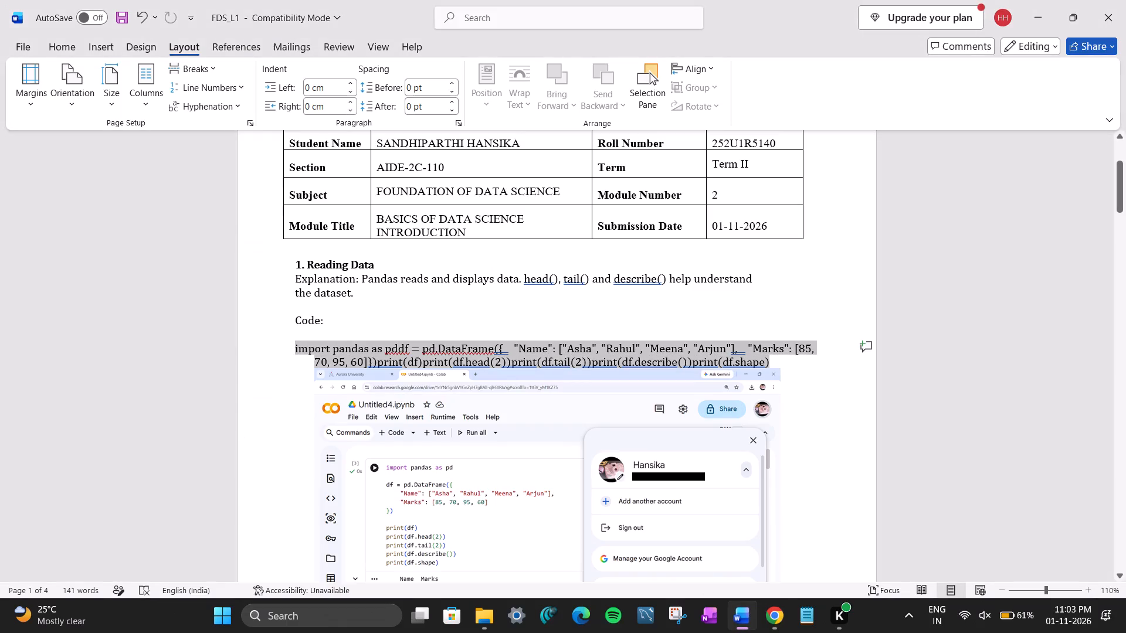
left_click_drag(260, 349, 294, 346)
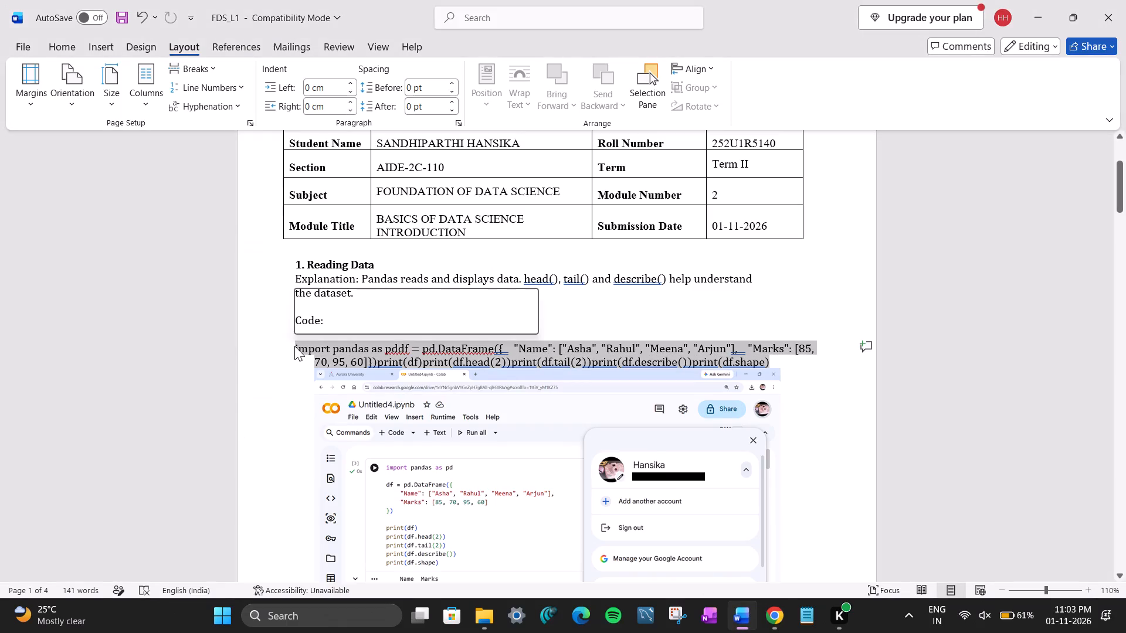
key("BackSpace")
key("ctrl+v")
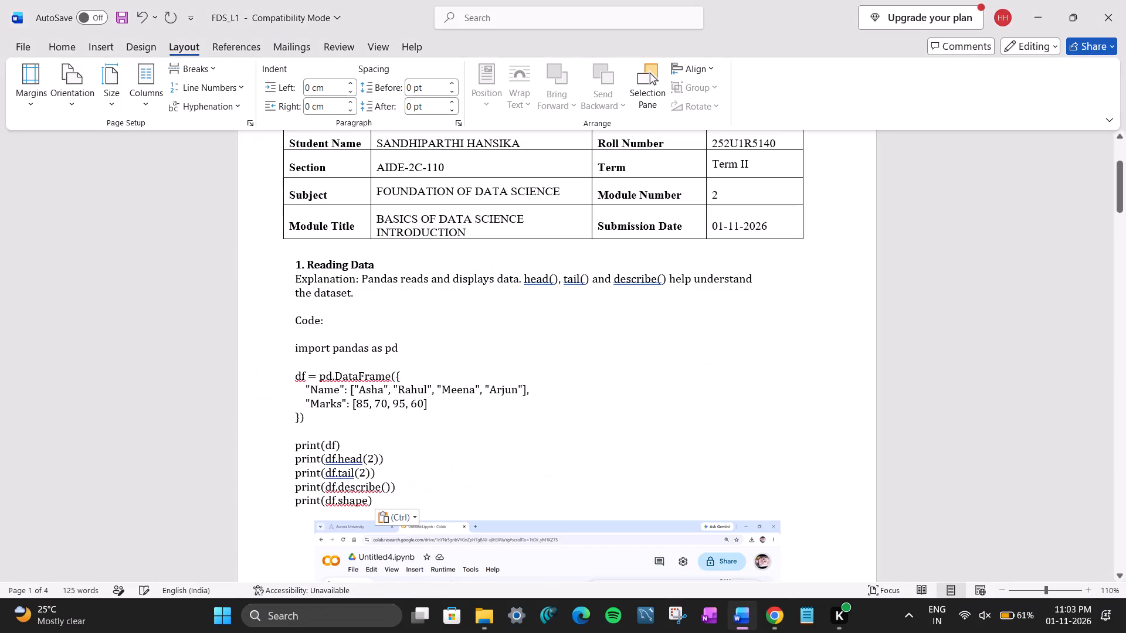
Insert three blank lines before the Reading Data section's Output label, moving it to the following page with its screenshot.
scroll(294, 346, "down", 1)
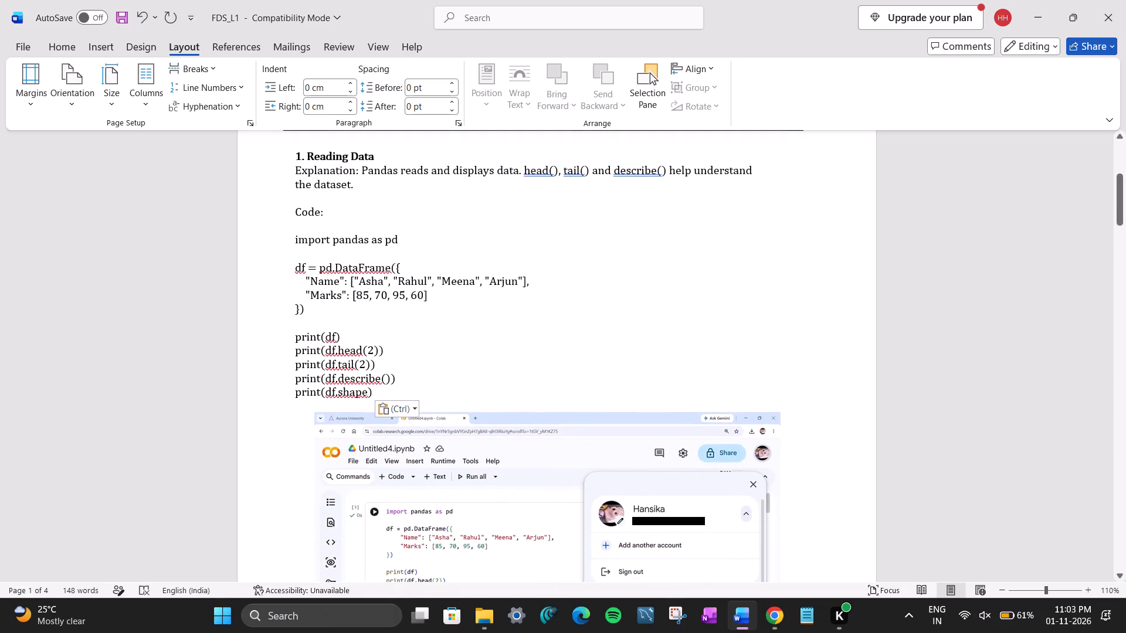
scroll(583, 387, "down", 2)
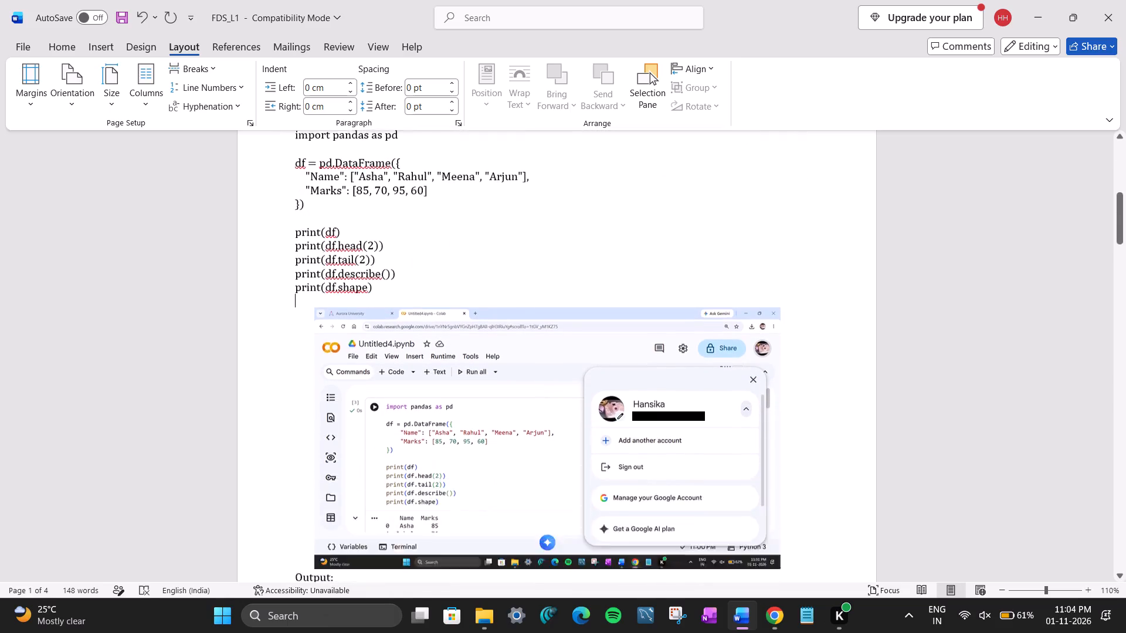
scroll(583, 387, "down", 2)
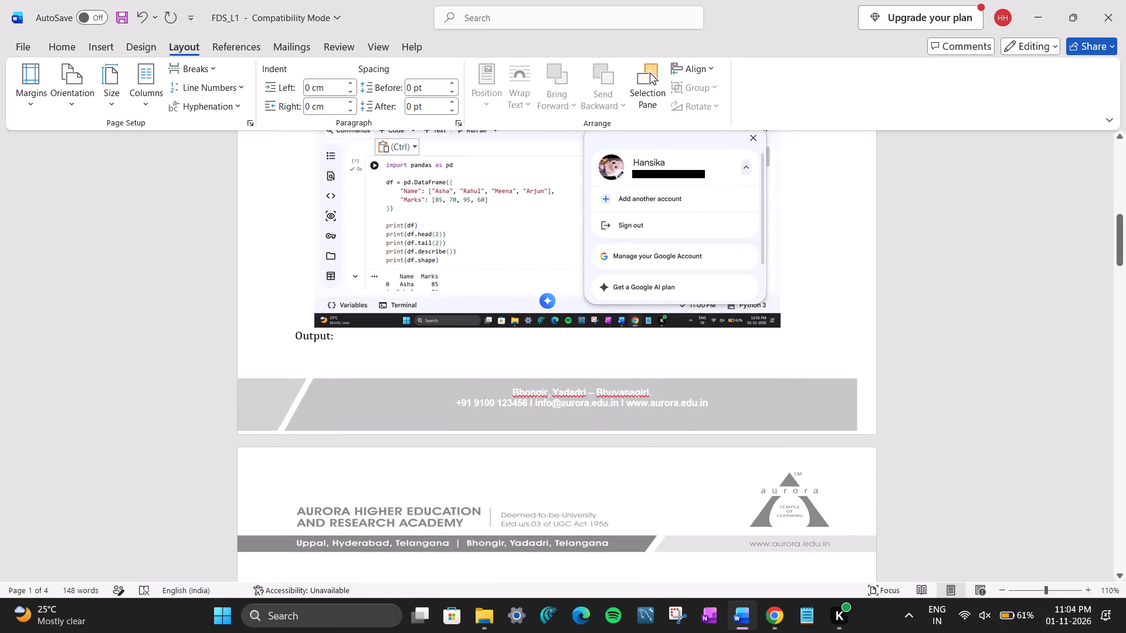
left_click(294, 336)
key("Return")
key("Return")
key("Return")
Delete the run-together typed code above the Selecting and Filtering code screenshot, along with that screenshot's indent.
scroll(294, 336, "down", 2)
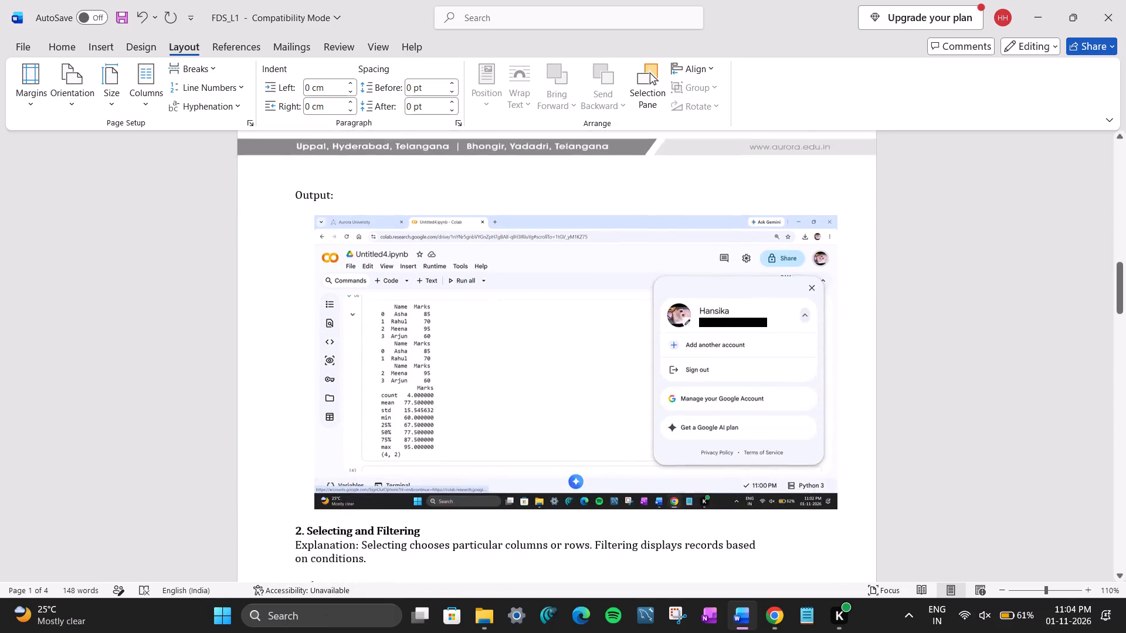
scroll(551, 440, "down", 1)
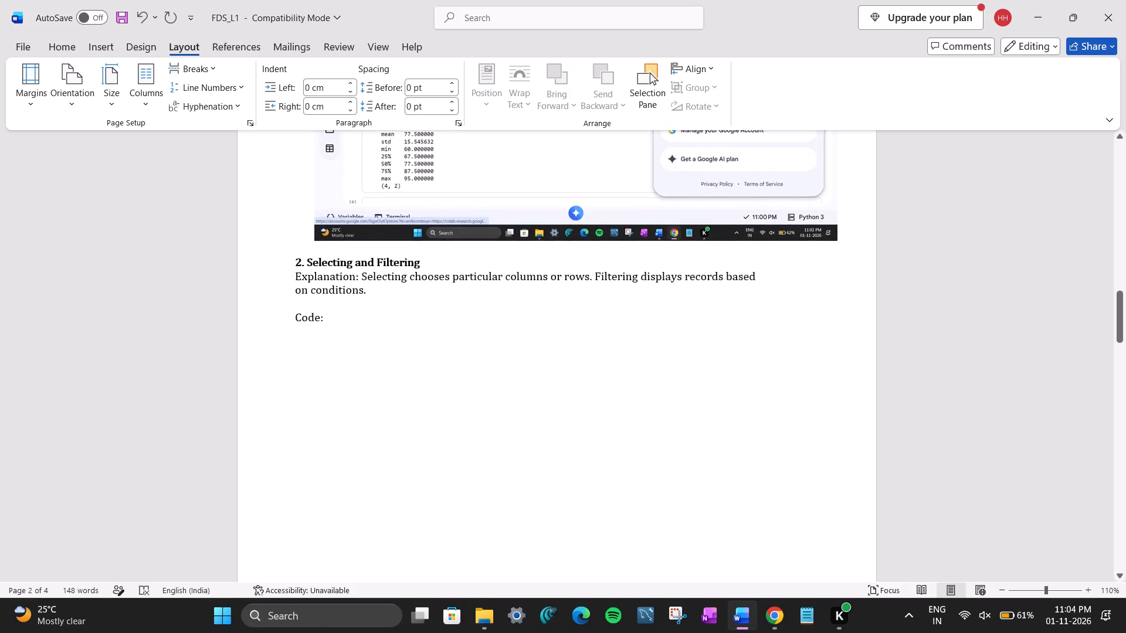
scroll(448, 418, "down", 4)
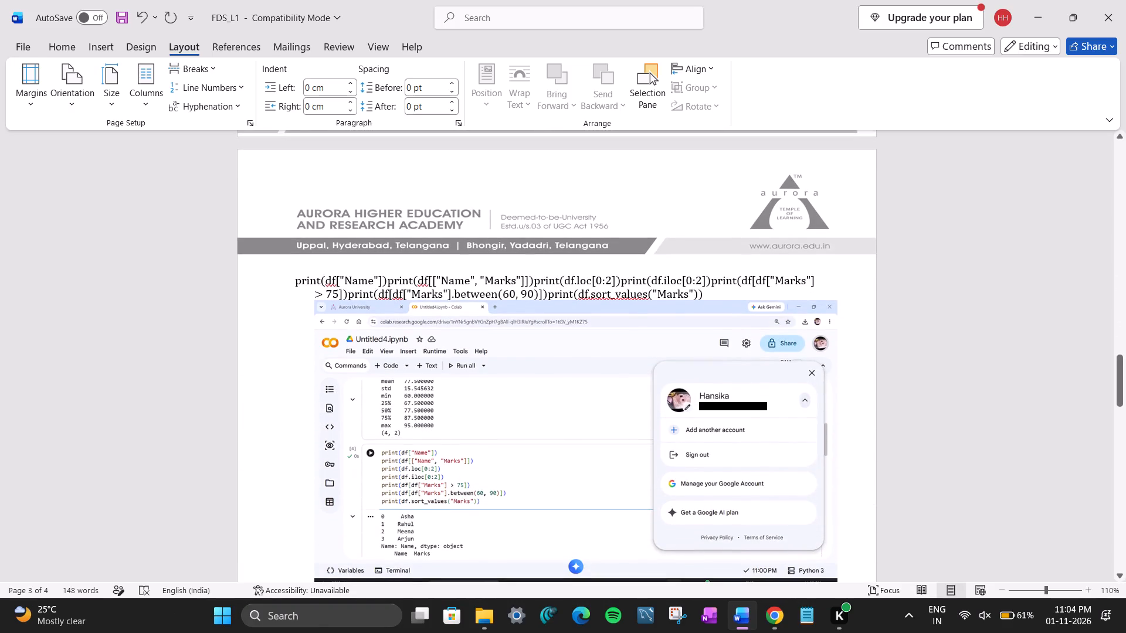
left_click_drag(717, 298, 299, 274)
key("BackSpace")
key("BackSpace")
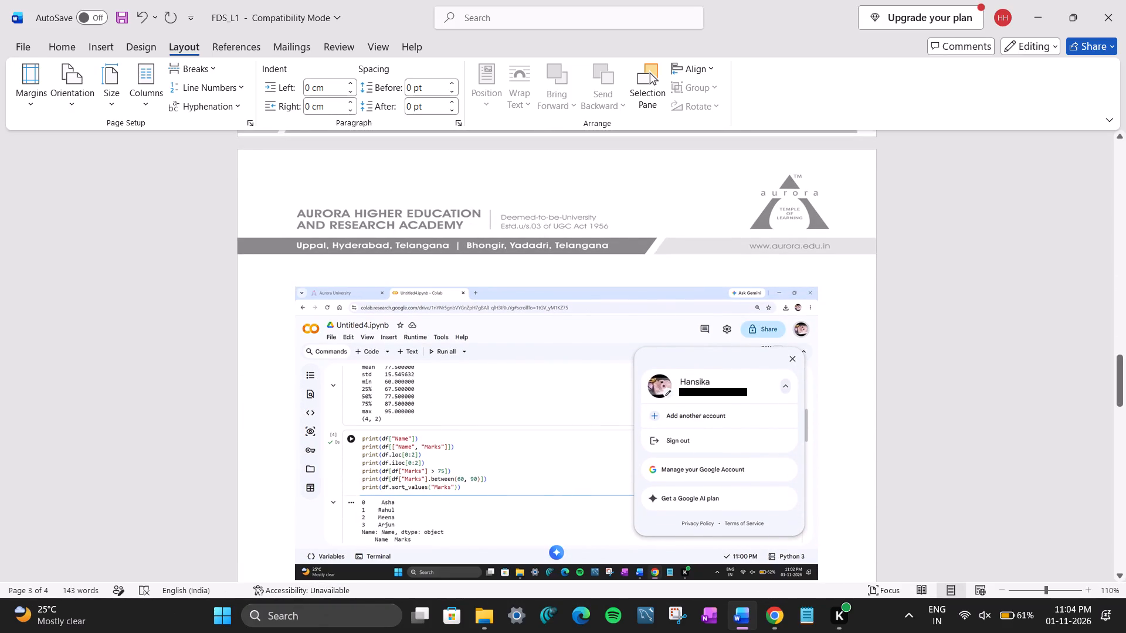
Remove the indent and blank space between the Reading Data section's Output label and its screenshot.
scroll(603, 361, "up", 2)
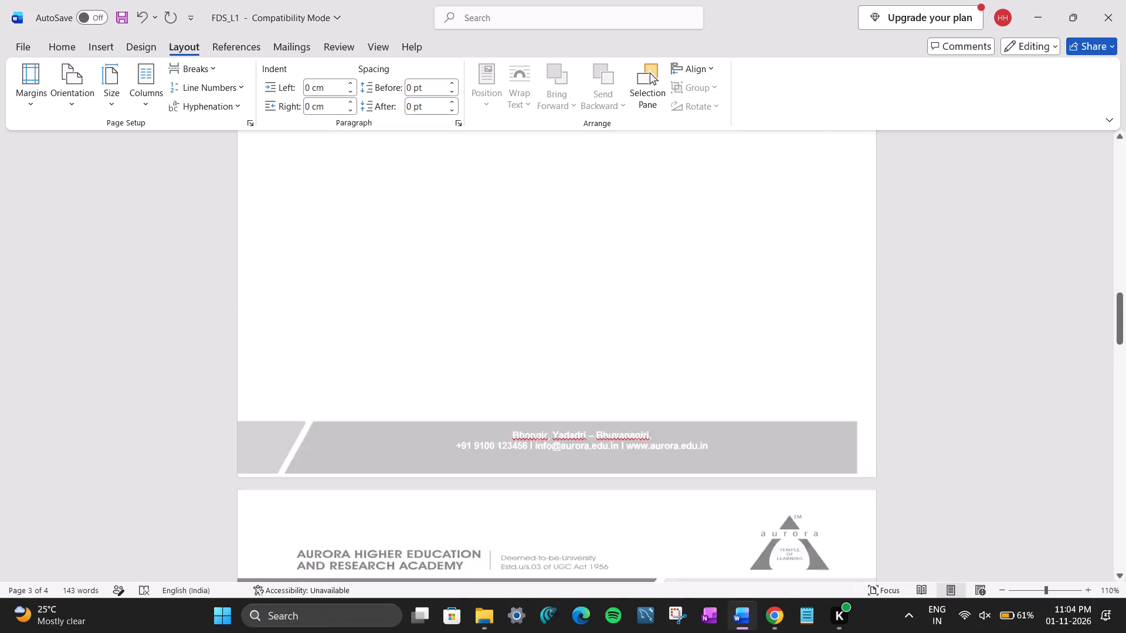
scroll(603, 361, "up", 2)
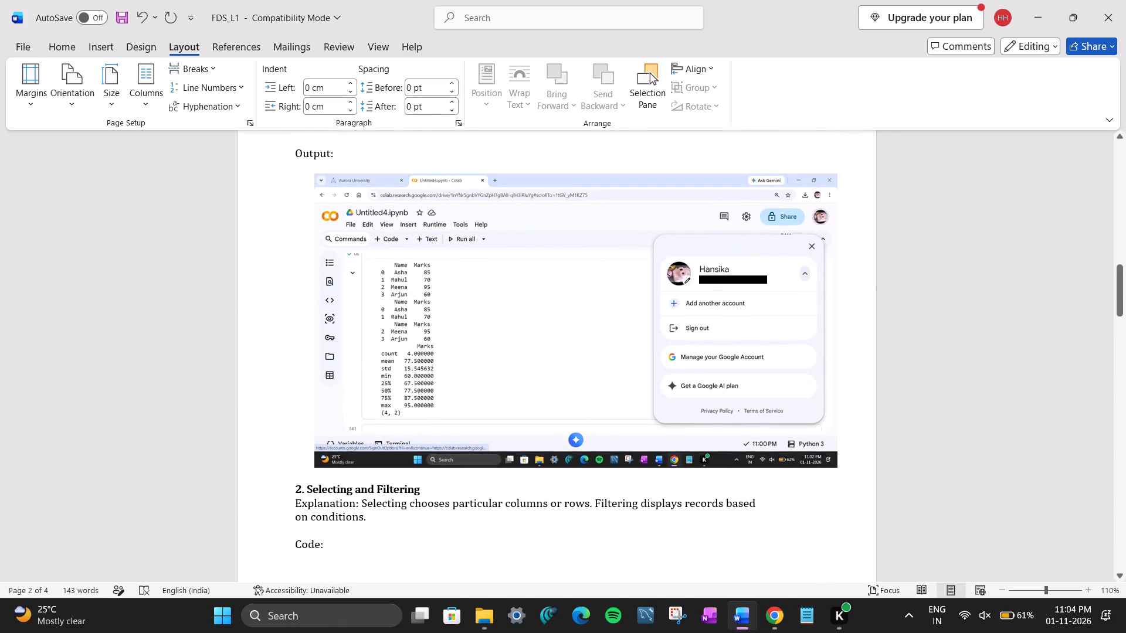
left_click(312, 171)
key("BackSpace")
key("BackSpace")
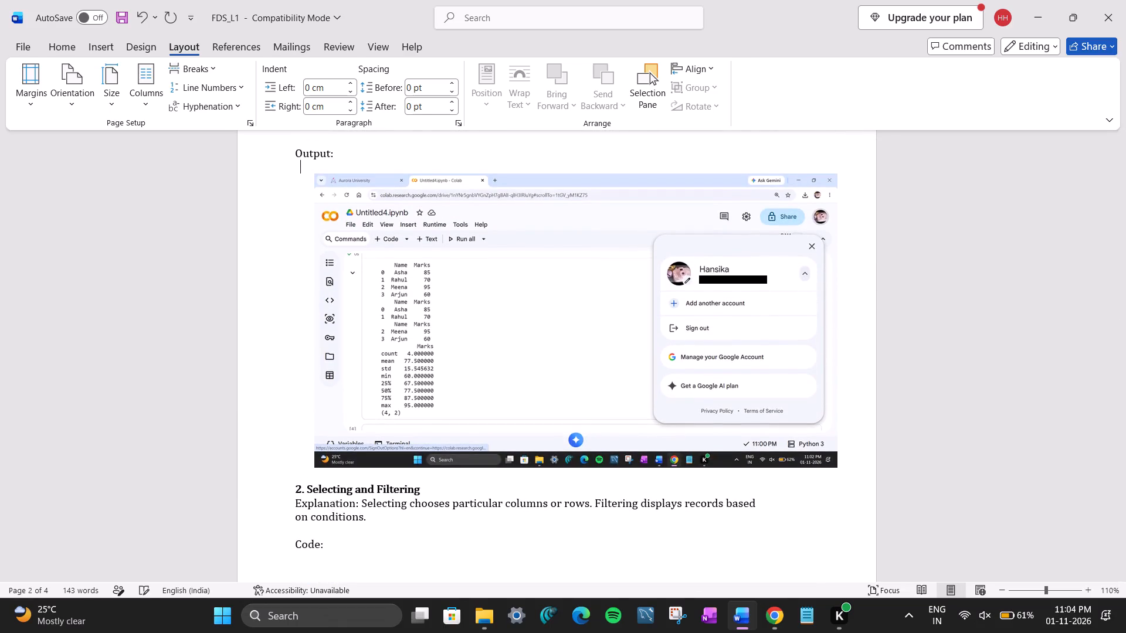
key("BackSpace")
key("BackSpace")
Copy the Selecting and Filtering code from its Colab cell and paste it on a new line below that section's Code label in Word.
scroll(489, 186, "down", 2)
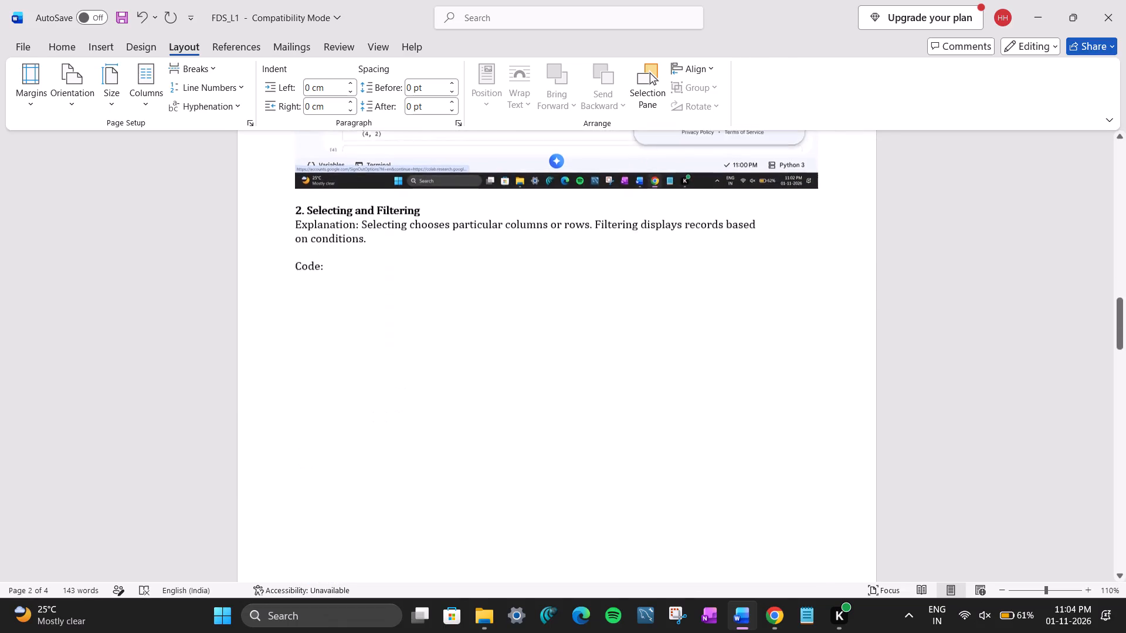
scroll(489, 186, "down", 1)
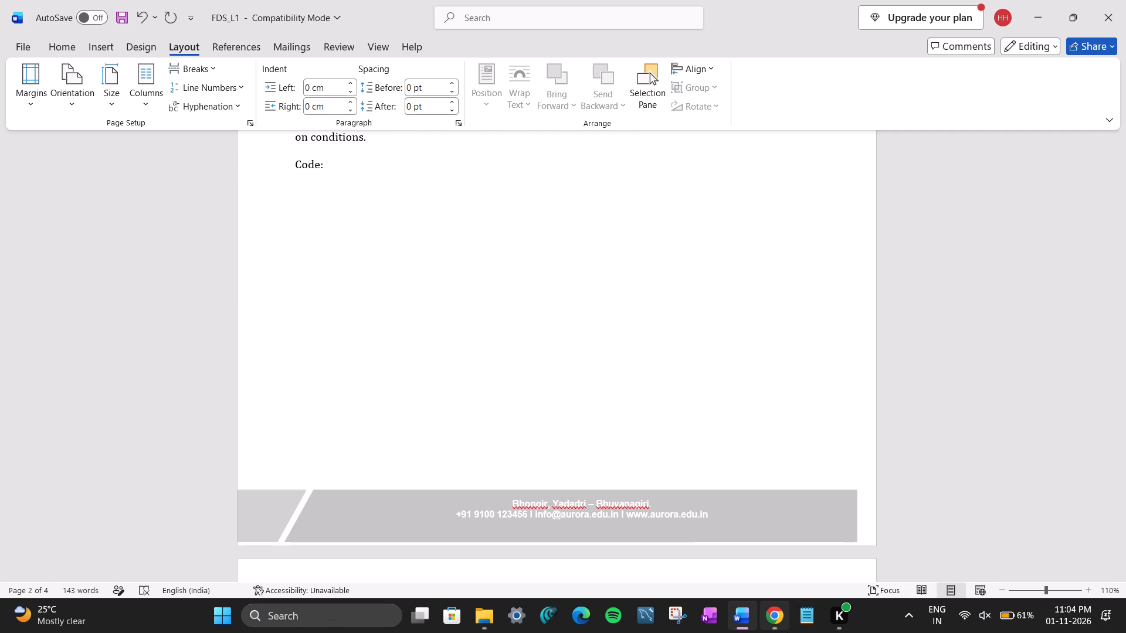
left_click(786, 631)
scroll(456, 444, "down", 3)
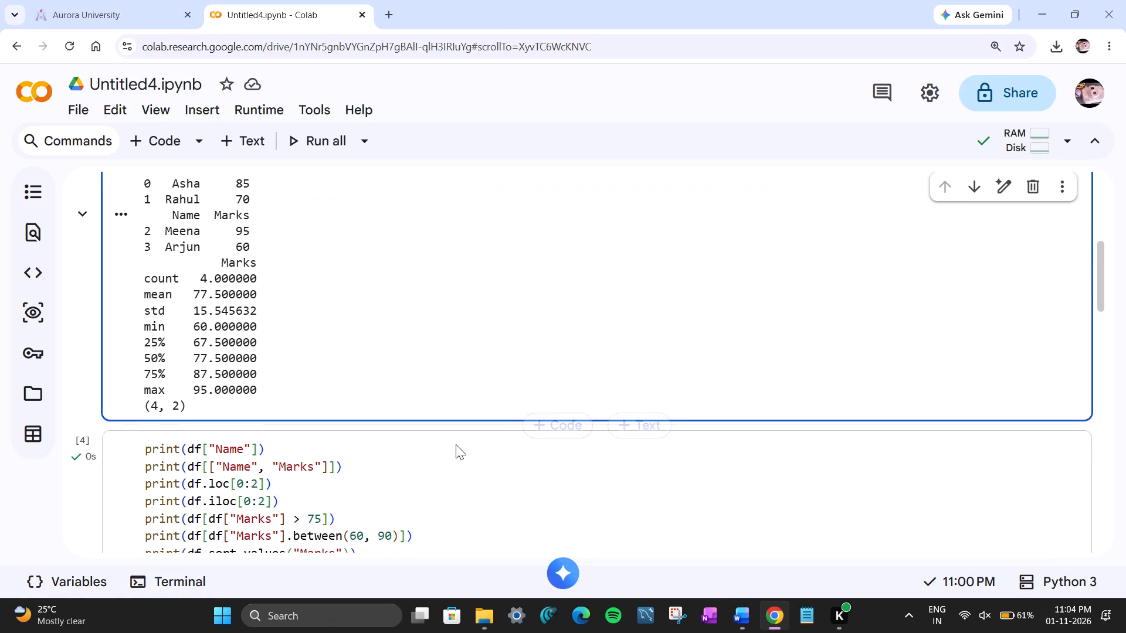
scroll(456, 444, "down", 3)
left_click(385, 426)
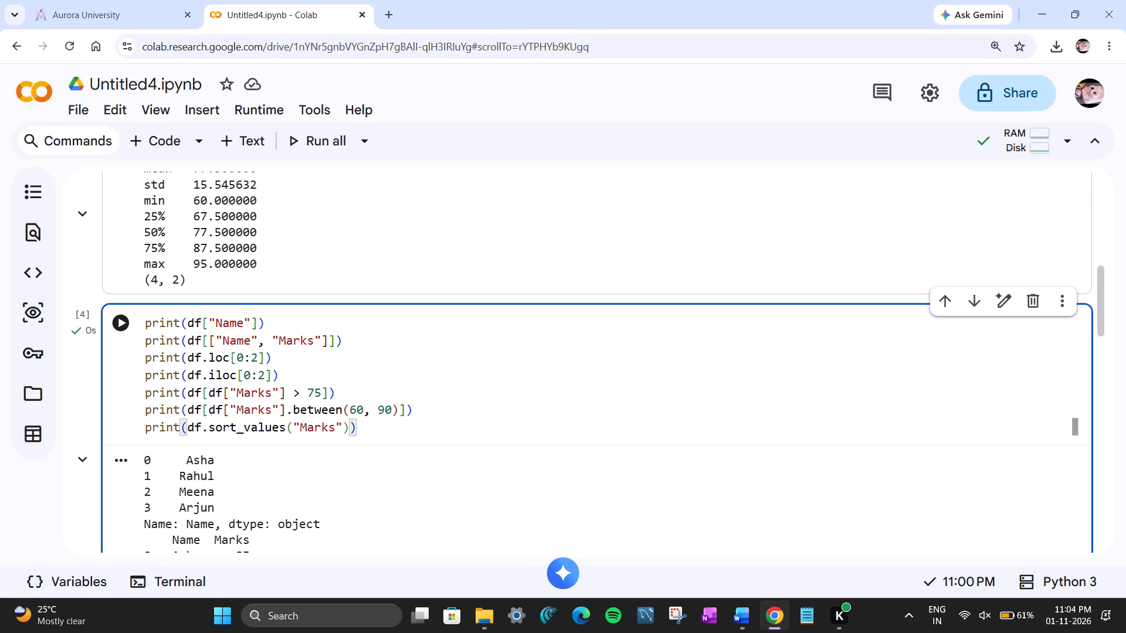
left_click_drag(374, 427, 124, 316)
key("ctrl+c")
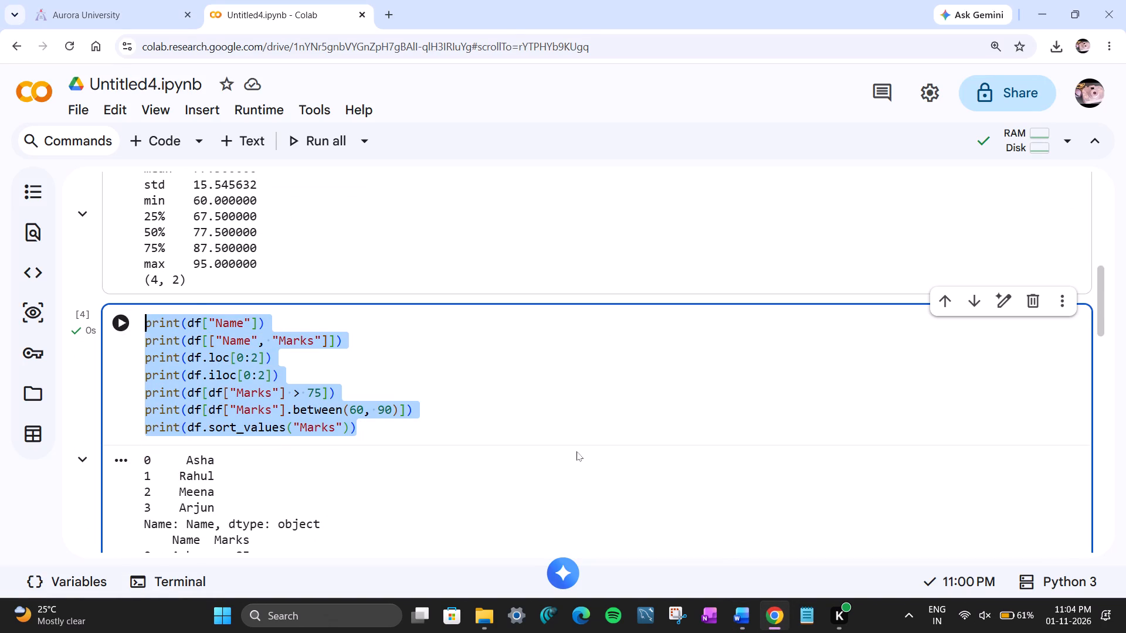
left_click(737, 613)
scroll(415, 350, "up", 2)
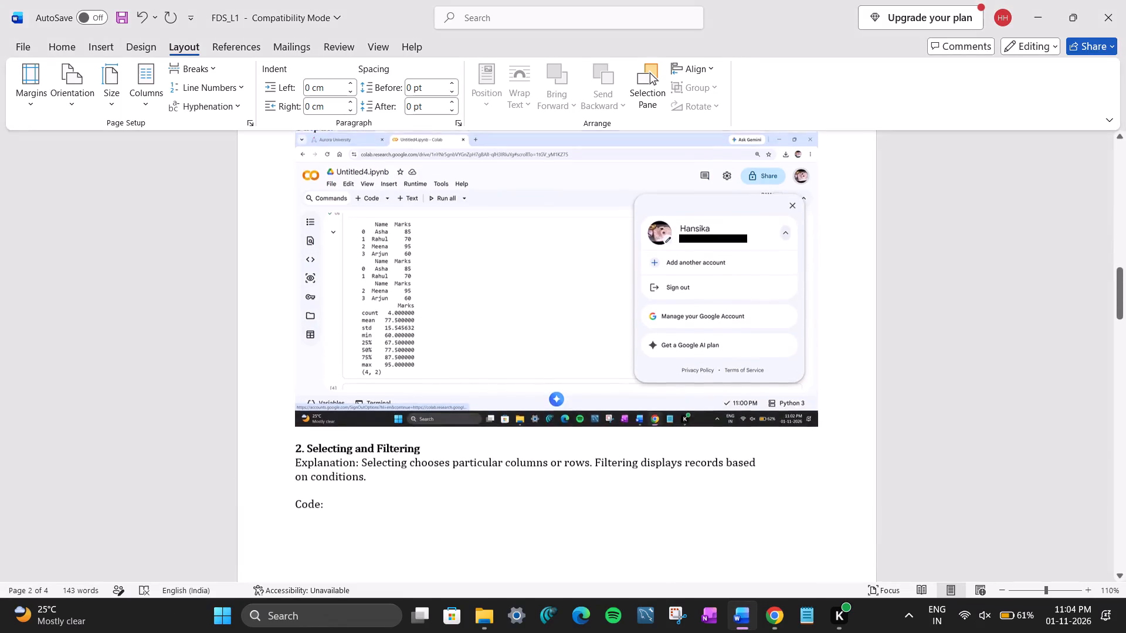
left_click(348, 510)
key("Return")
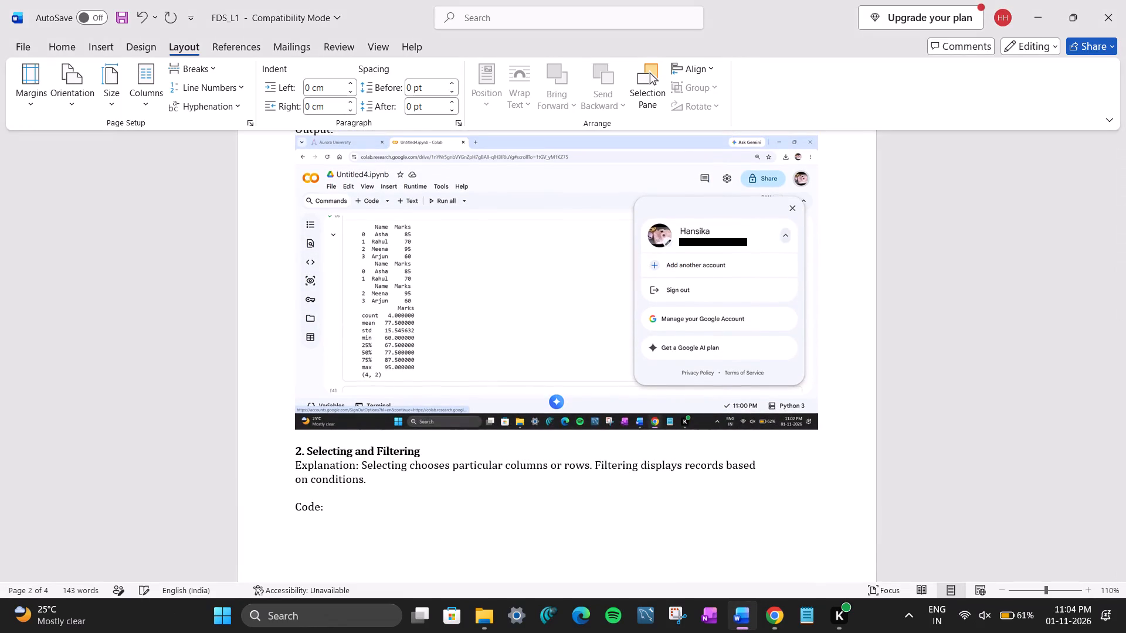
key("ctrl+v")
Insert five blank lines before the 3. Manipulating Data heading, moving the section to a new page.
scroll(348, 510, "down", 2)
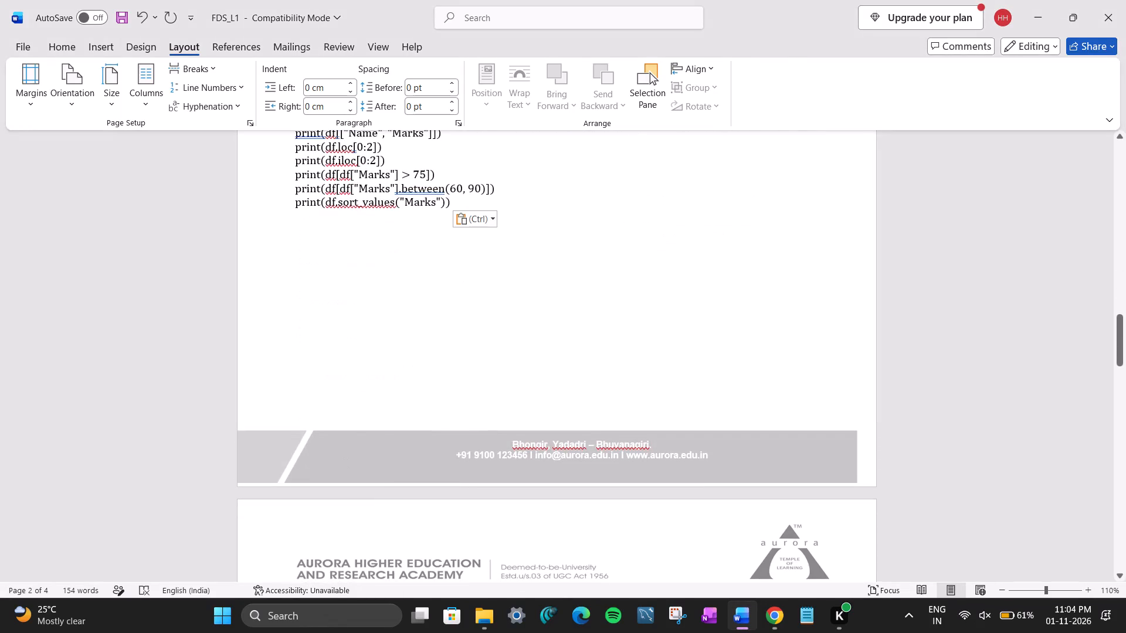
scroll(354, 285, "down", 2)
scroll(354, 285, "right", 1)
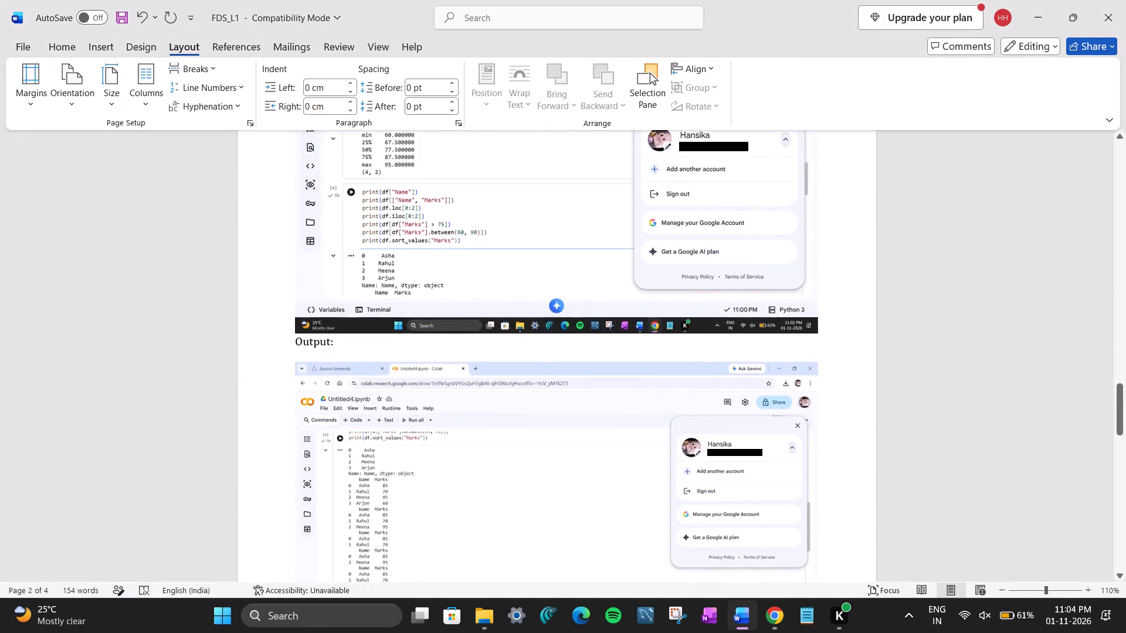
scroll(354, 285, "right", 1)
scroll(354, 285, "down", 1)
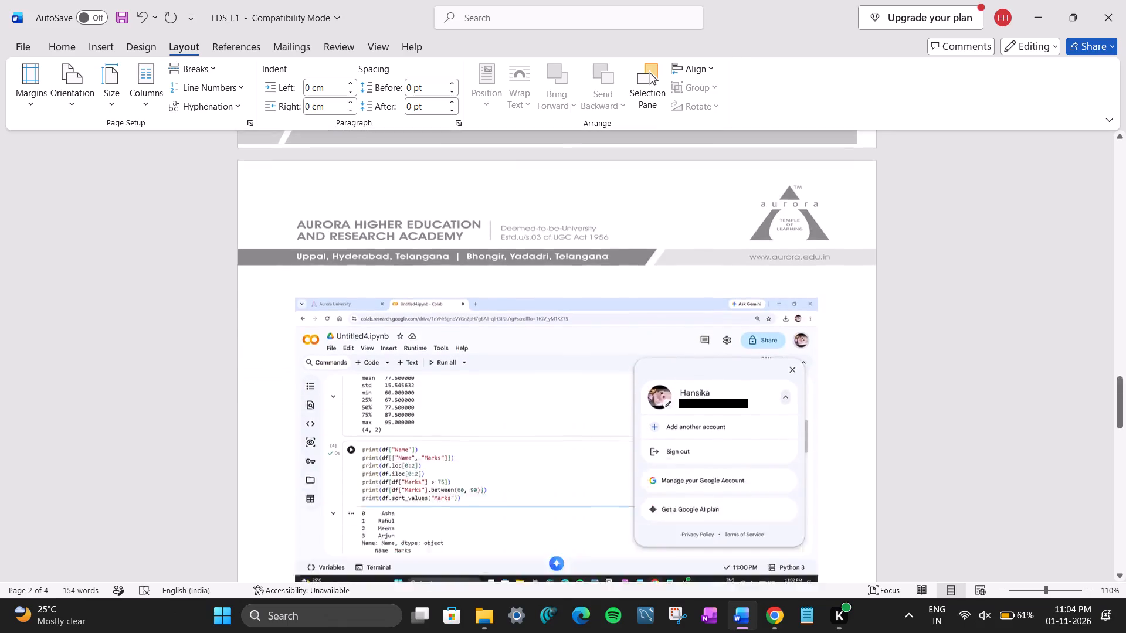
scroll(354, 285, "down", 4)
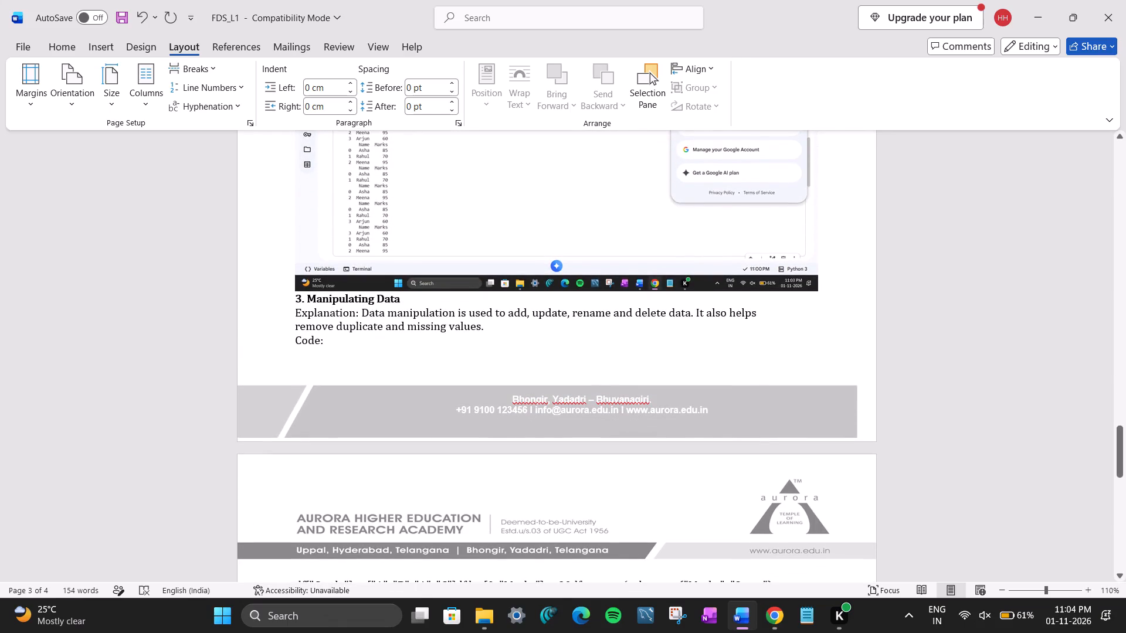
left_click(296, 293)
key("Return")
key("Return")
key("Return")
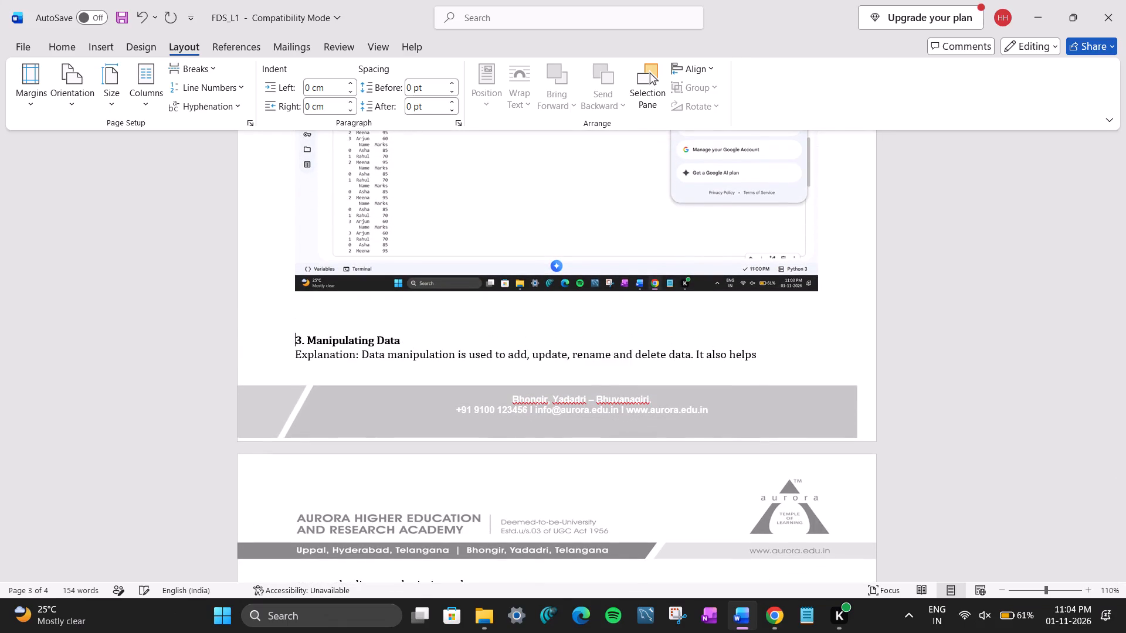
key("Return")
key("Return")
Add a blank line between the explanation and the Code label in the Manipulating Data section.
scroll(296, 293, "down", 1)
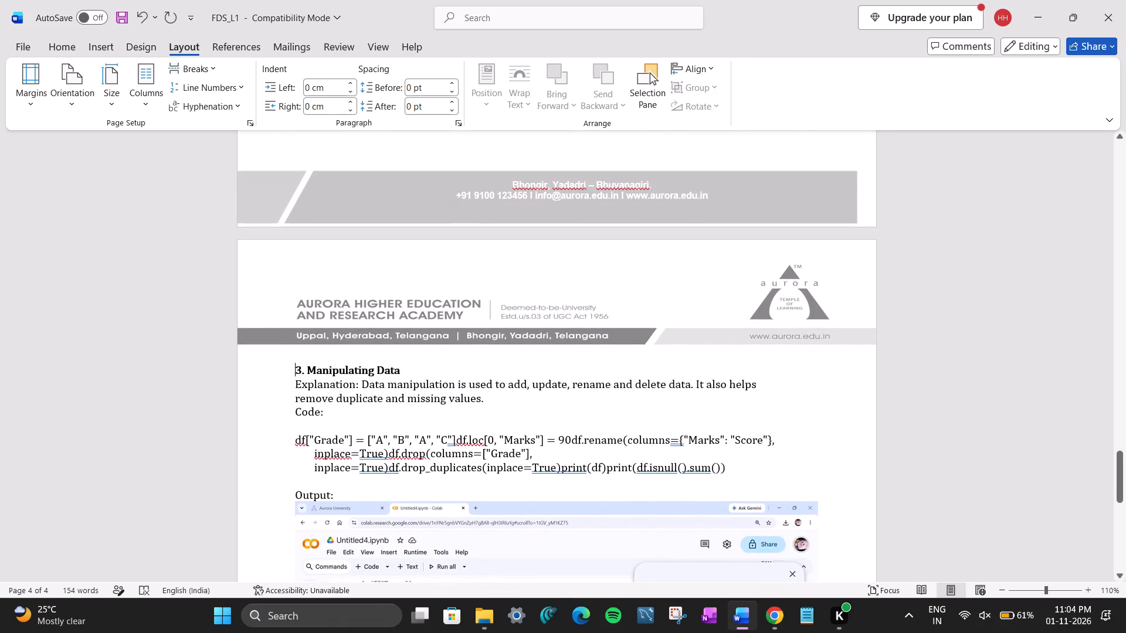
left_click(296, 409)
key("Return")
scroll(296, 409, "down", 1)
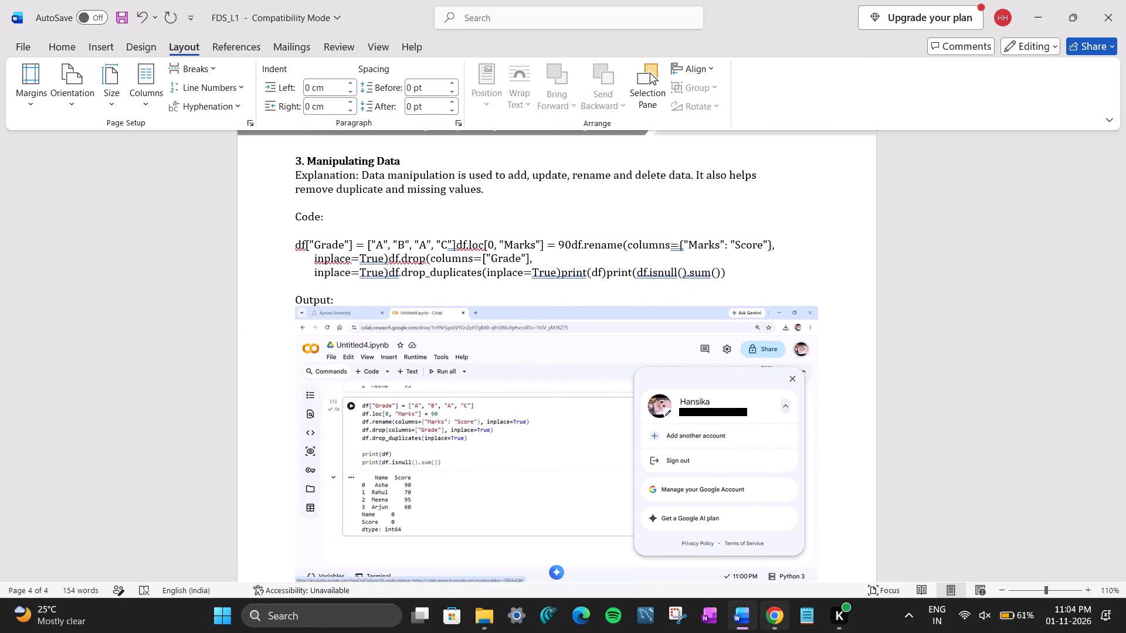
Copy the Manipulating Data code from its Colab cell and paste it over the run-together code in that section of the Word report.
left_click(776, 632)
scroll(595, 367, "down", 10)
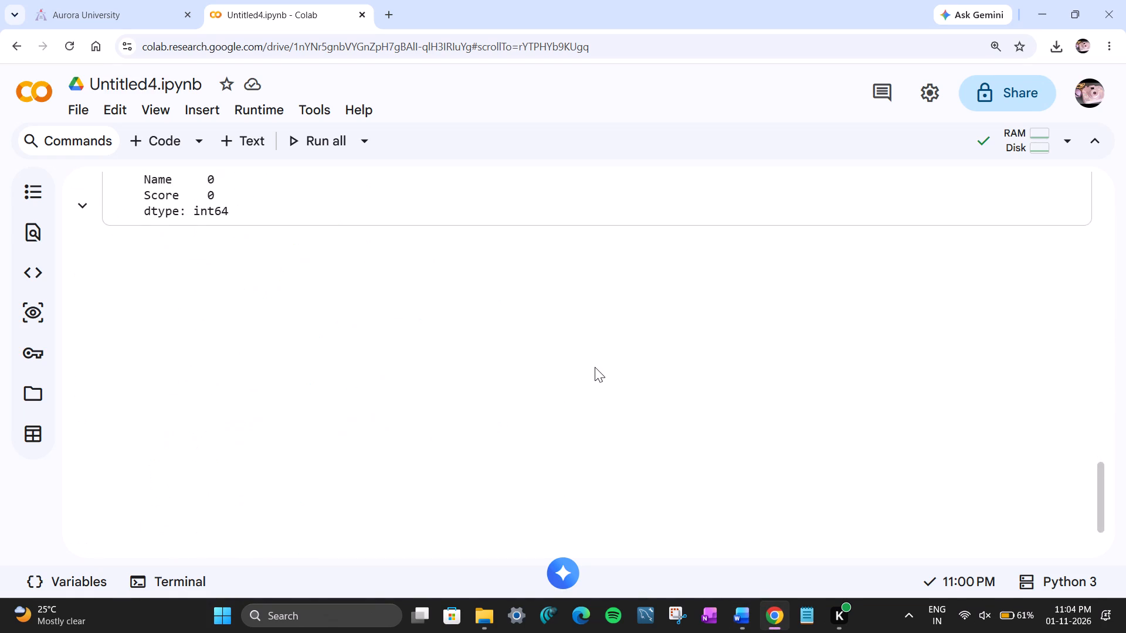
scroll(595, 367, "up", 4)
left_click_drag(325, 356, 211, 278)
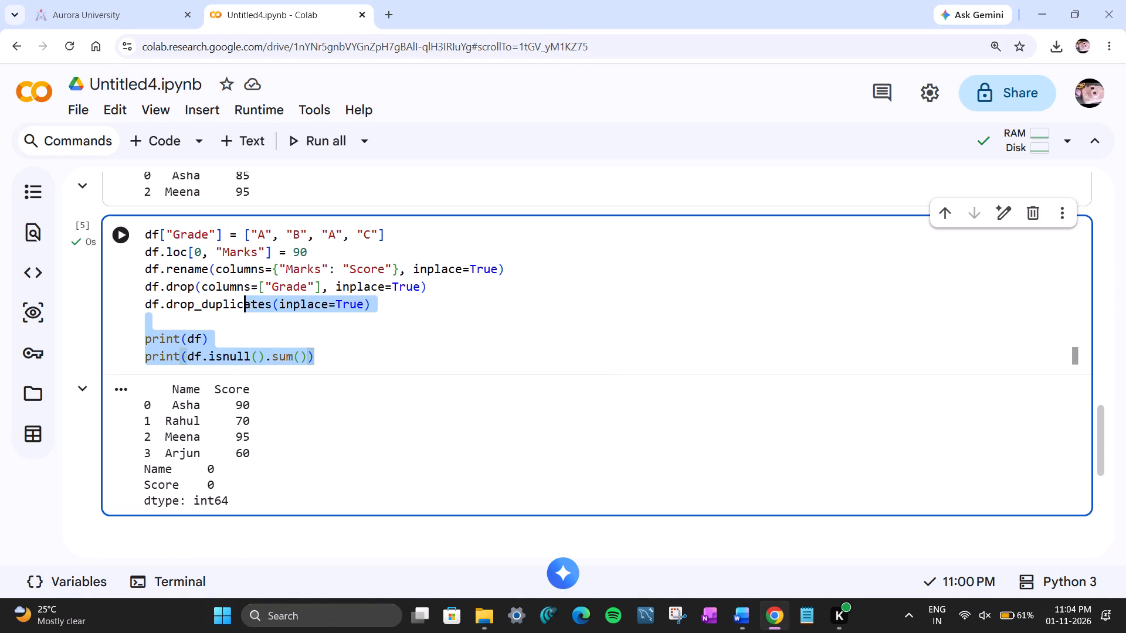
left_click_drag(211, 278, 140, 223)
key("ctrl+c")
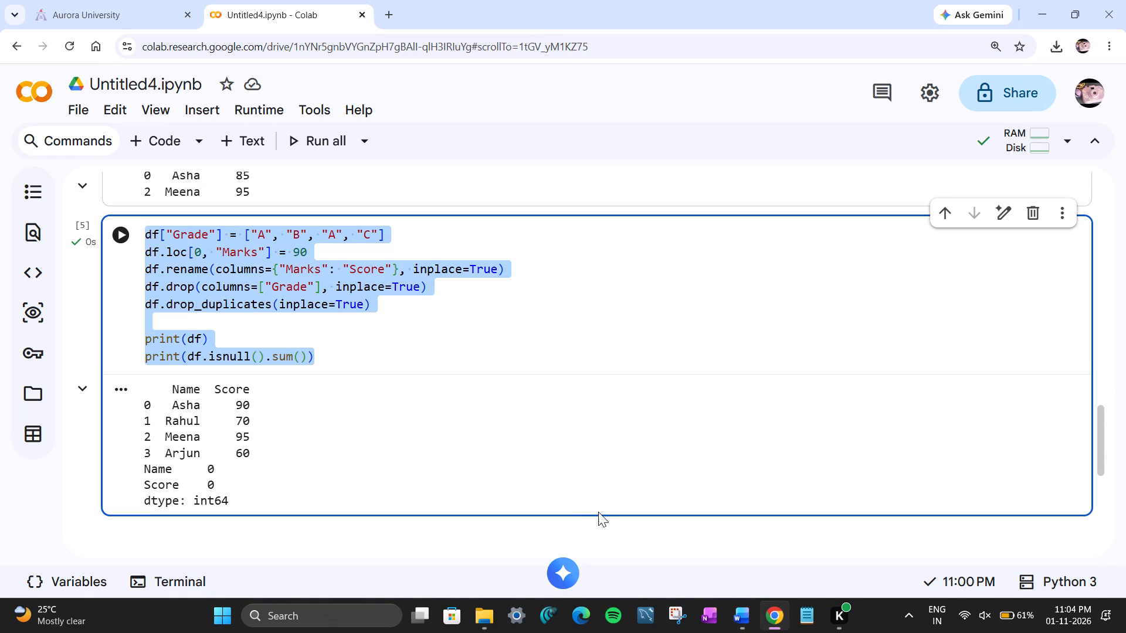
left_click(745, 619)
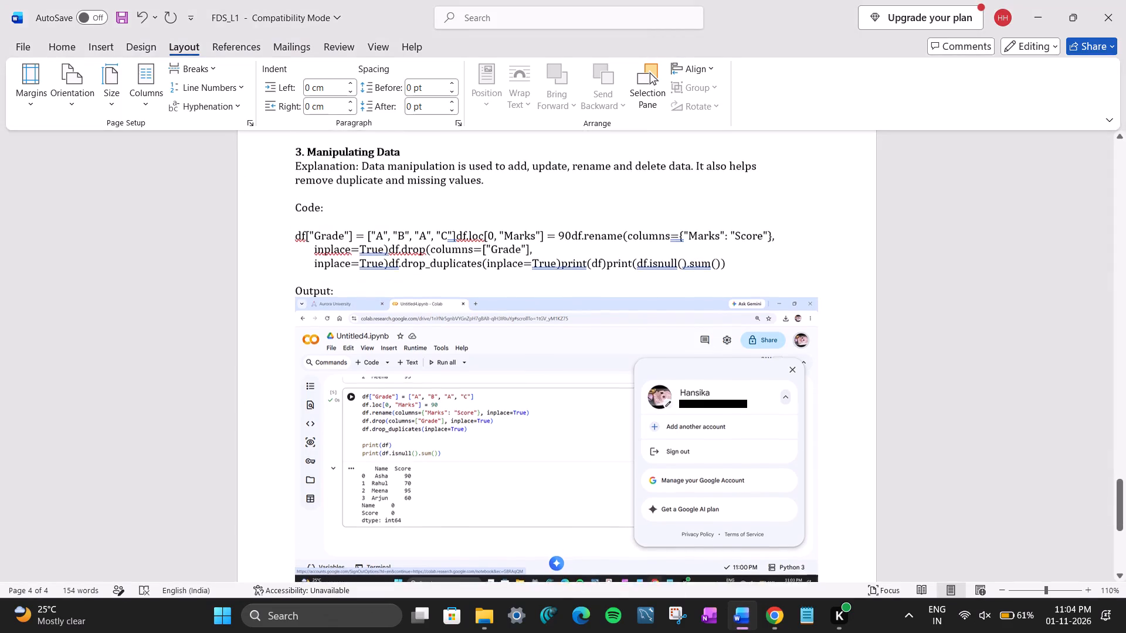
left_click_drag(748, 237, 295, 208)
key("ctrl+v")
Select the entire report and set its font size to 12.
scroll(507, 324, "down", 1)
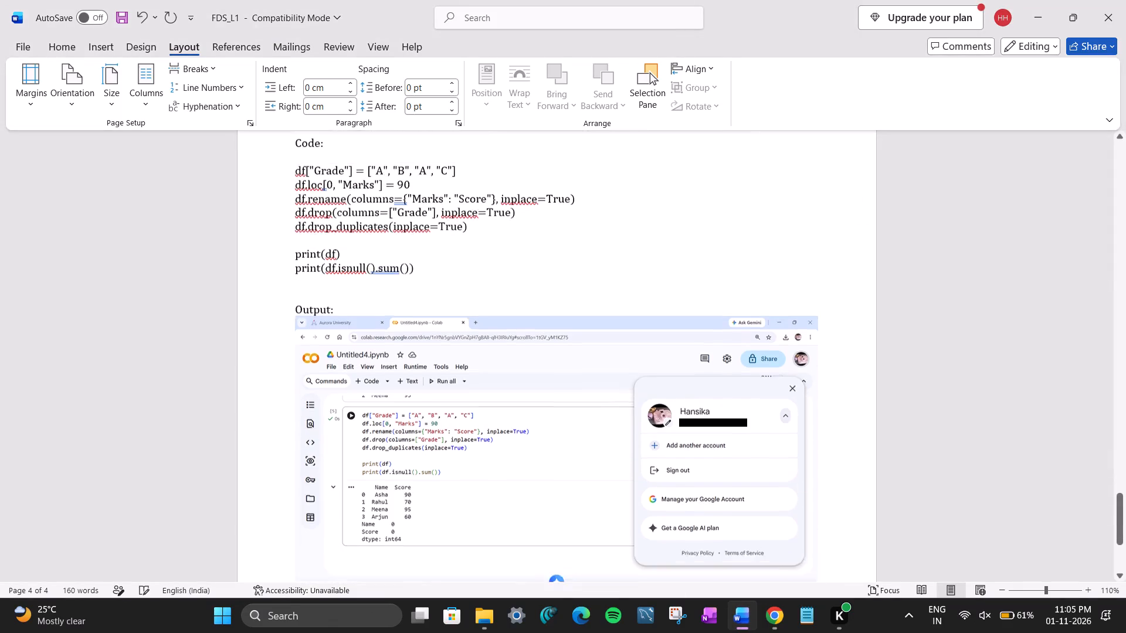
scroll(507, 324, "down", 5)
scroll(710, 318, "up", 12)
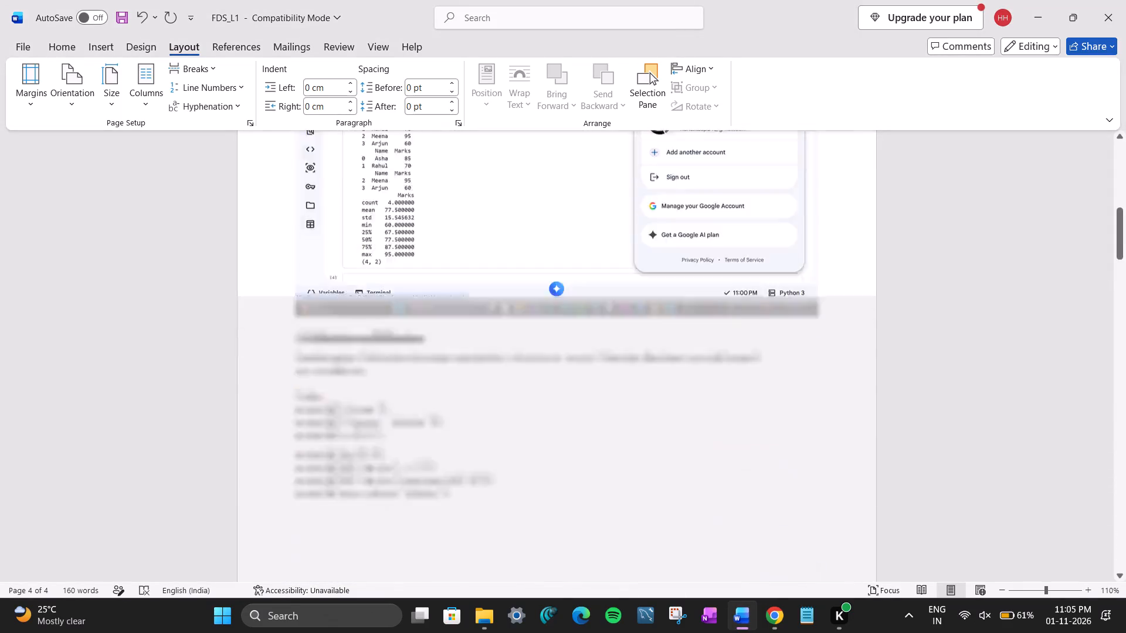
scroll(710, 318, "up", 20)
scroll(710, 318, "up", 4)
scroll(710, 318, "down", 1)
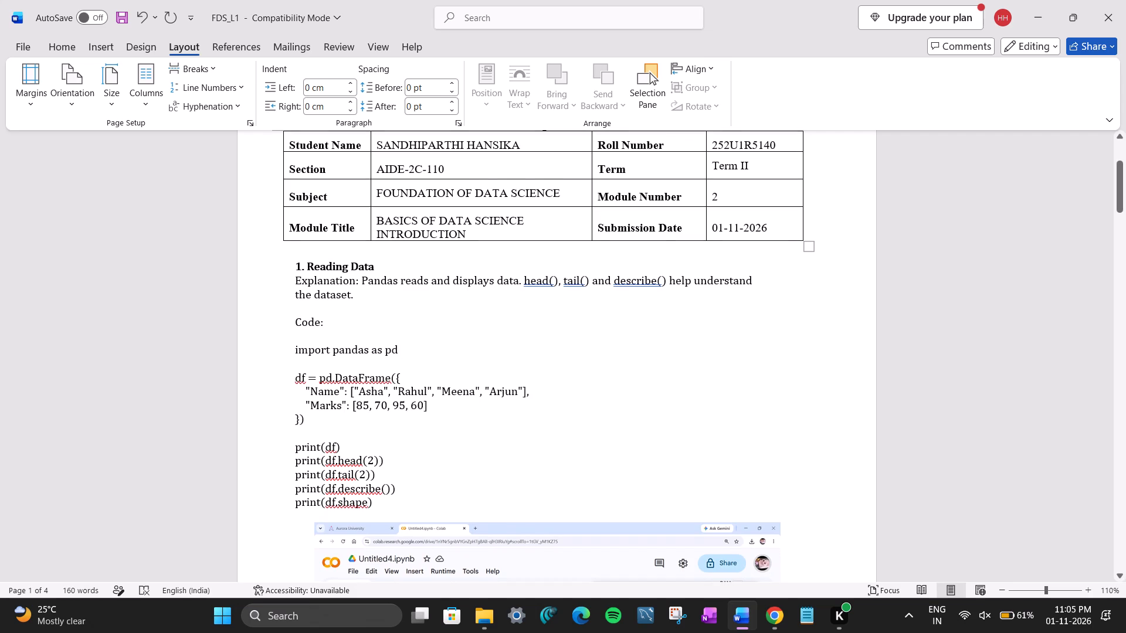
left_click(387, 265)
key("ctrl+a")
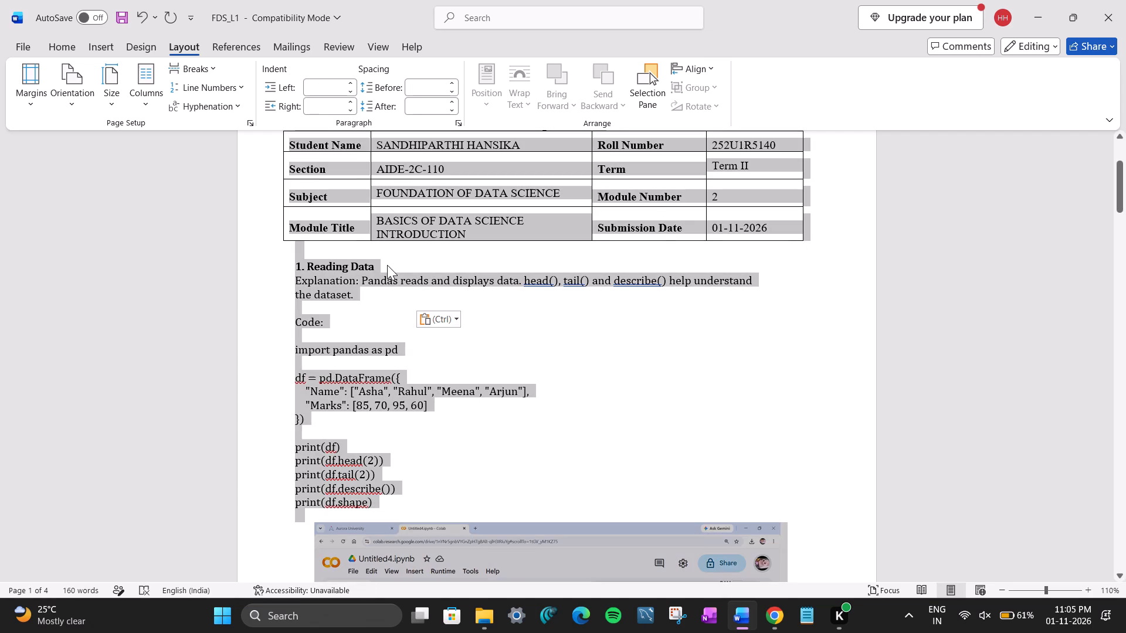
left_click(62, 47)
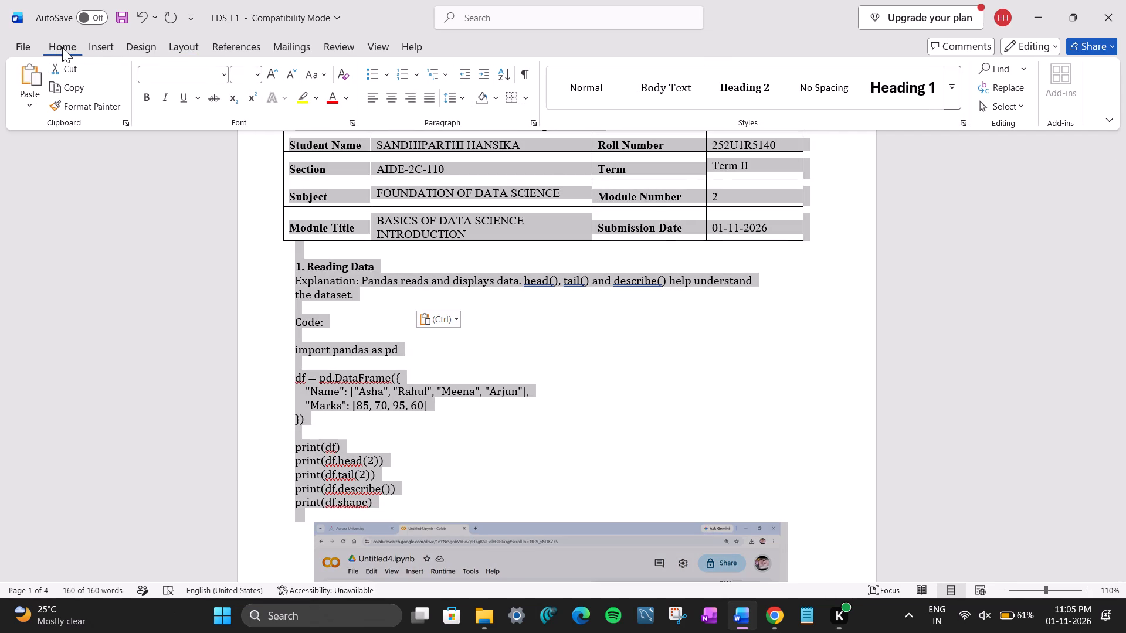
left_click(222, 76)
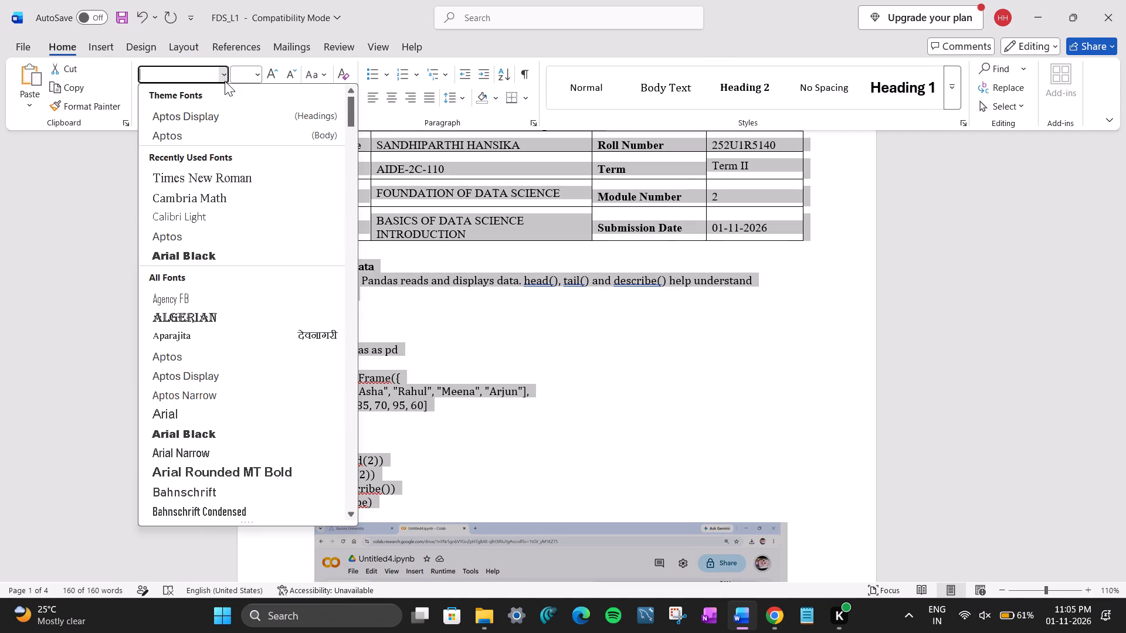
left_click(256, 72)
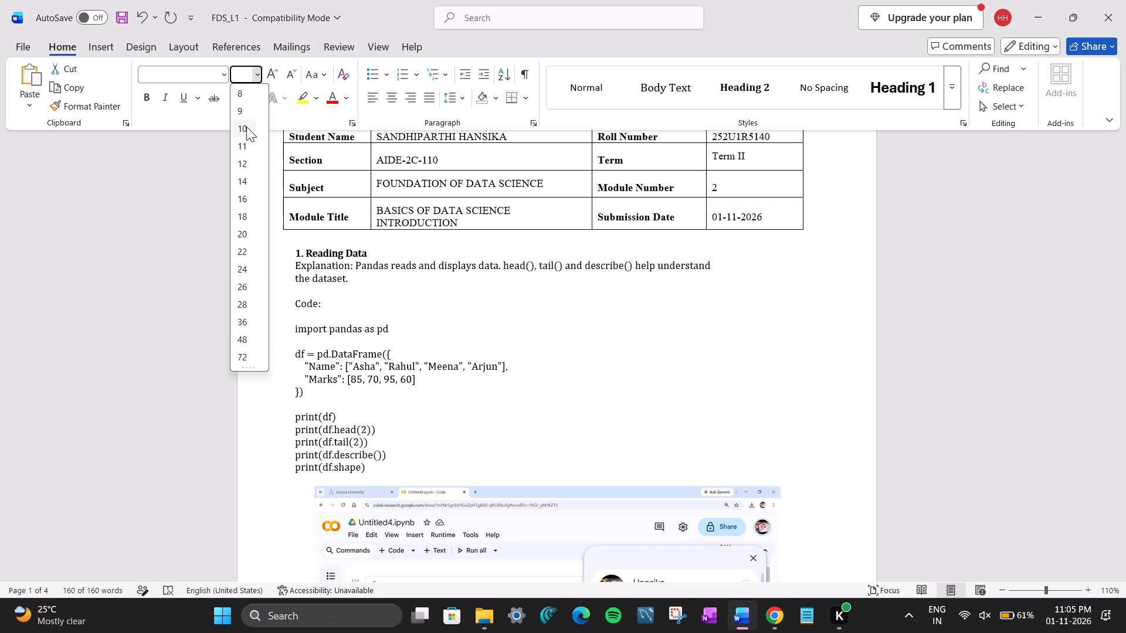
left_click(248, 158)
Open the SYLLABUS document from the desktop.
scroll(478, 240, "up", 1)
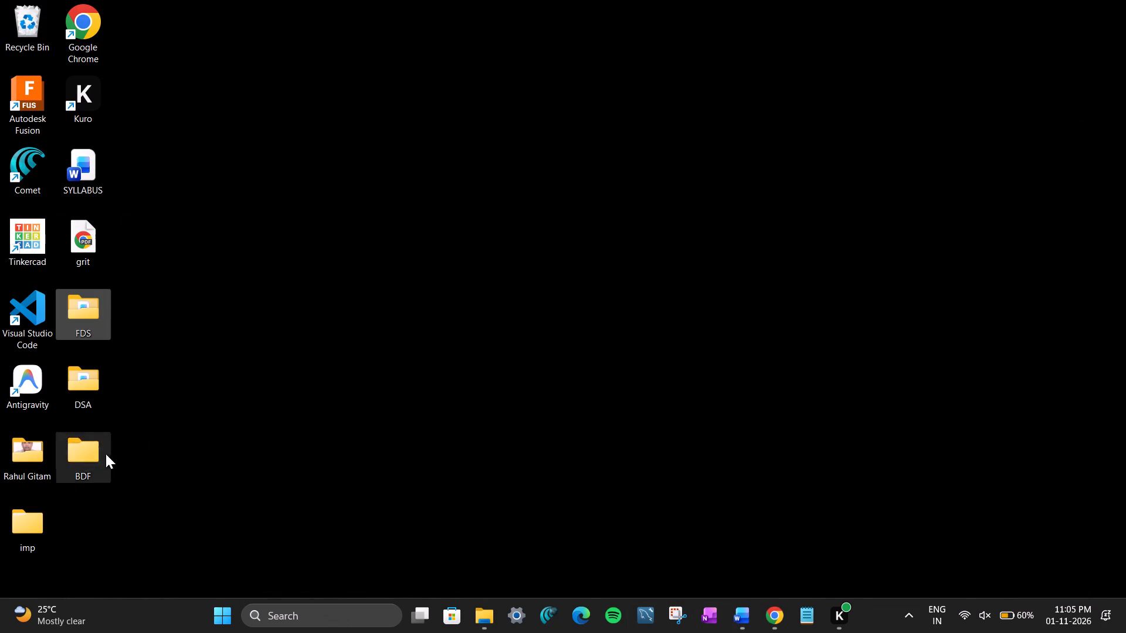
double_click(85, 153)
Copy the Module II title "Tool Boxes for Data Scientist" from the FDS section of the syllabus.
scroll(507, 287, "down", 1)
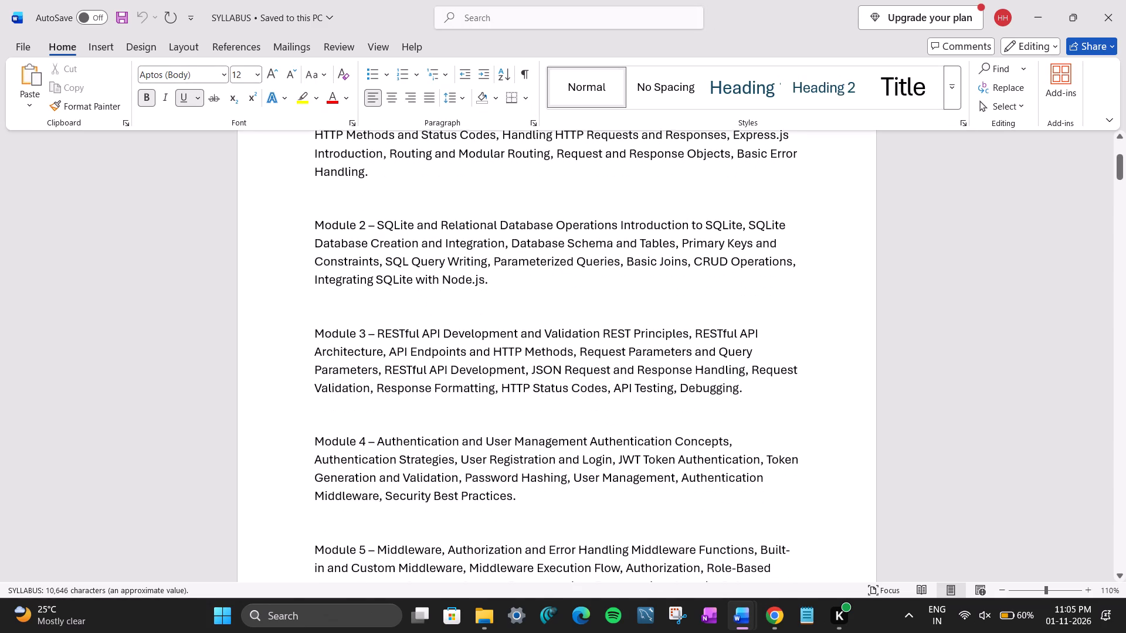
scroll(438, 288, "up", 3)
scroll(438, 288, "down", 2)
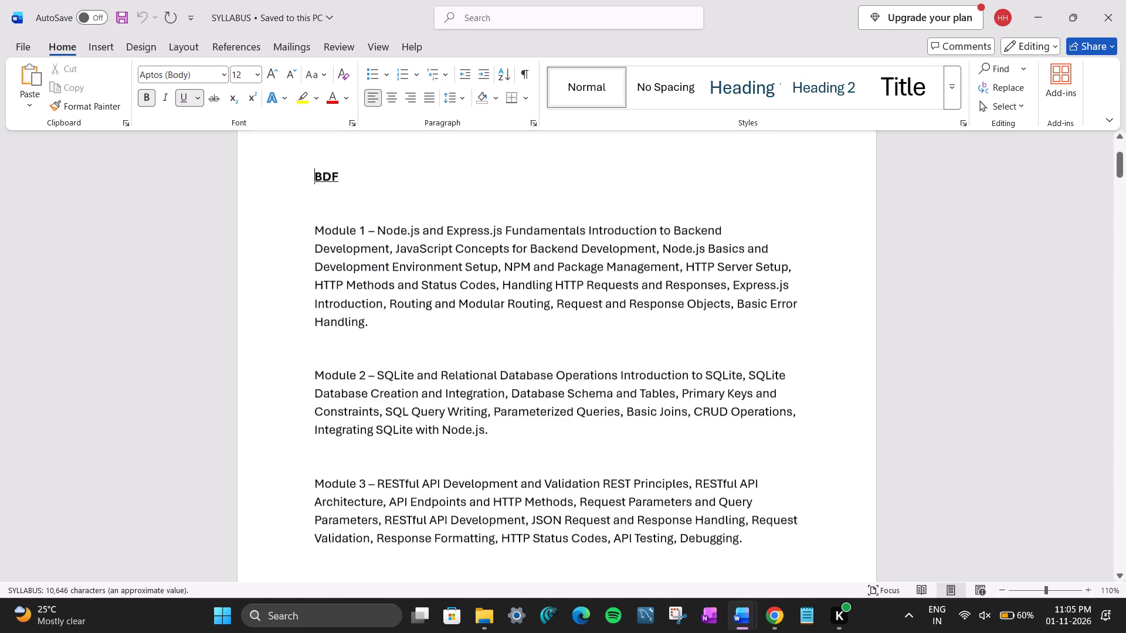
scroll(438, 288, "down", 11)
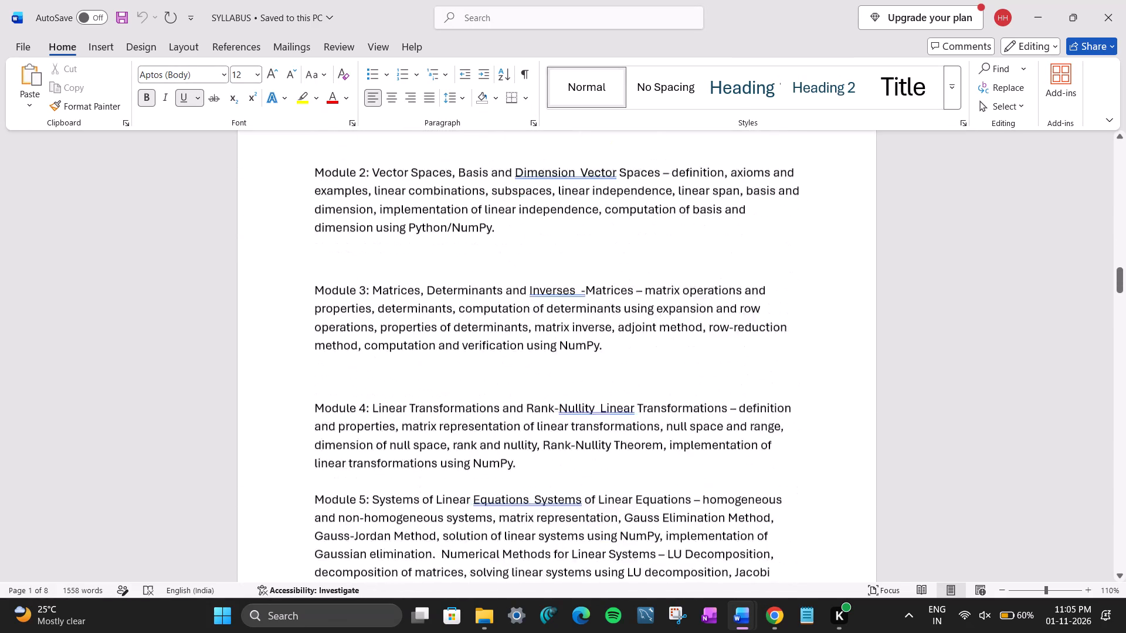
scroll(438, 288, "down", 9)
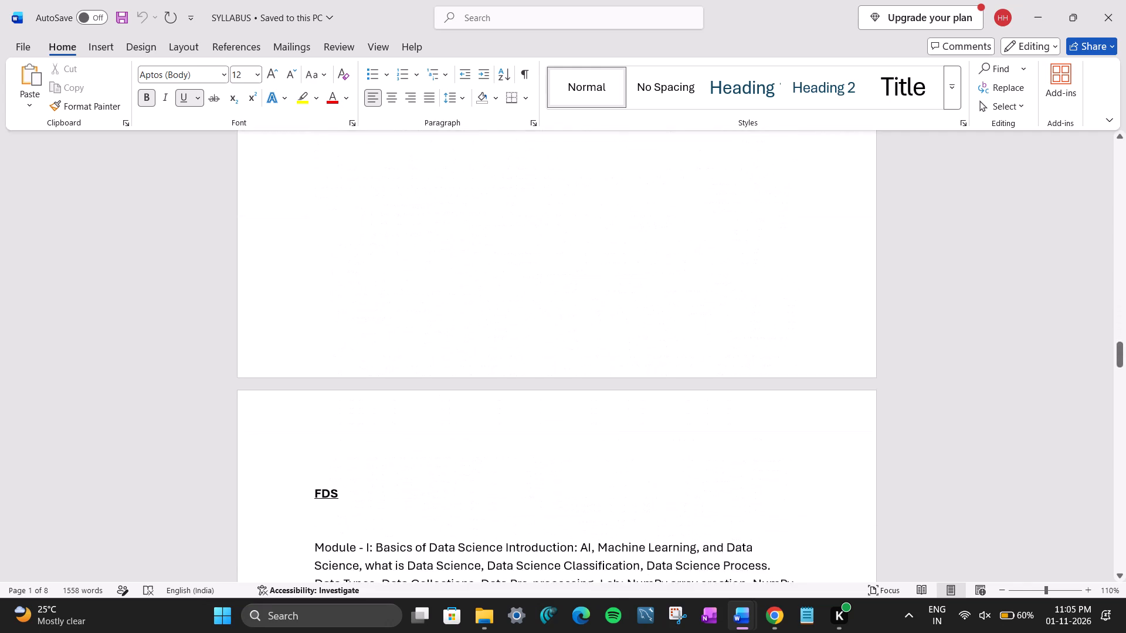
scroll(438, 288, "down", 3)
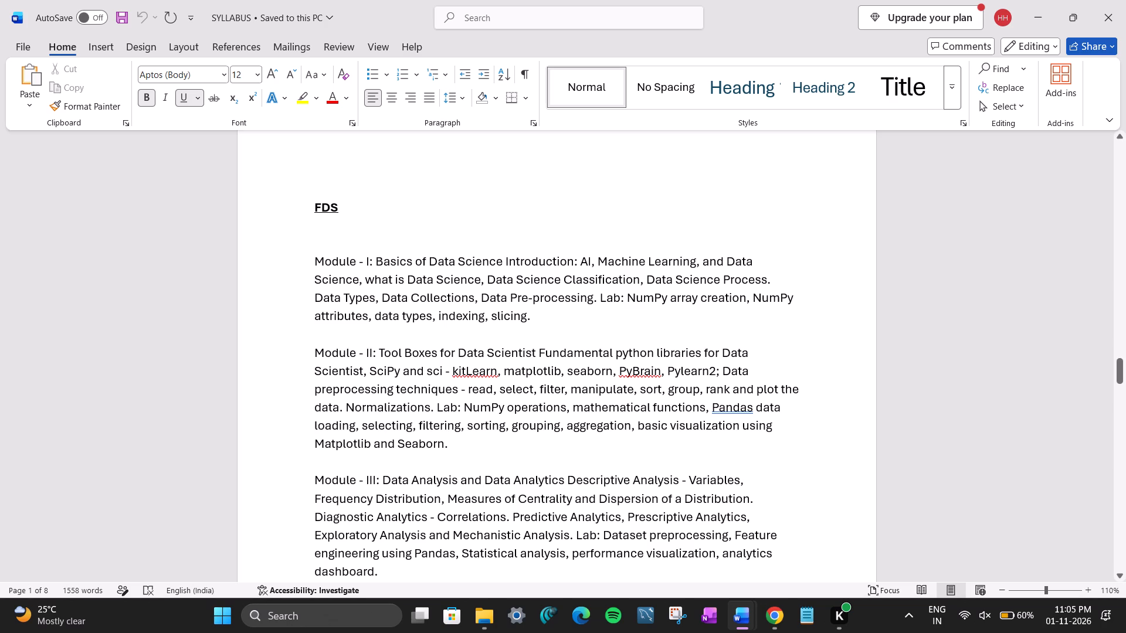
left_click_drag(379, 353, 531, 356)
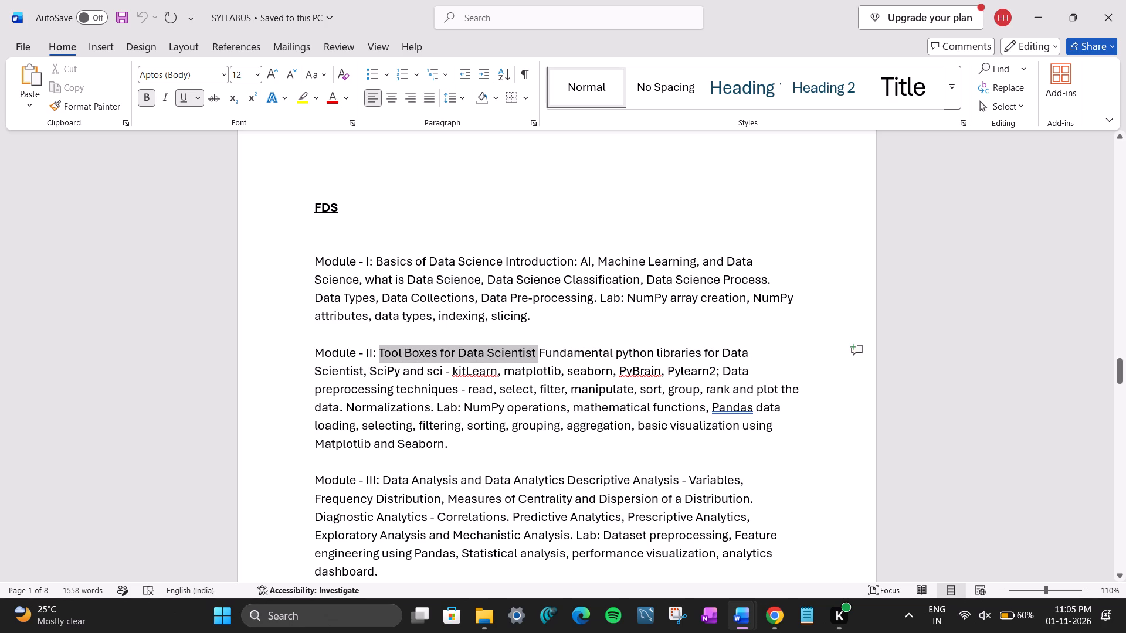
left_click_drag(531, 356, 534, 354)
left_click_drag(534, 354, 535, 354)
key("ctrl+c")
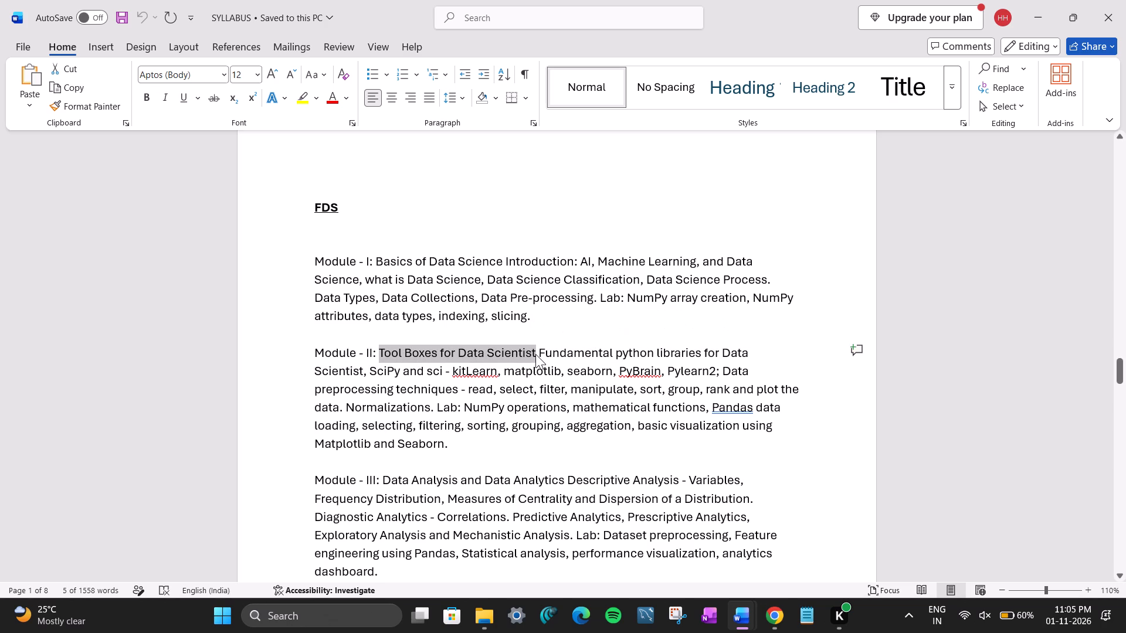
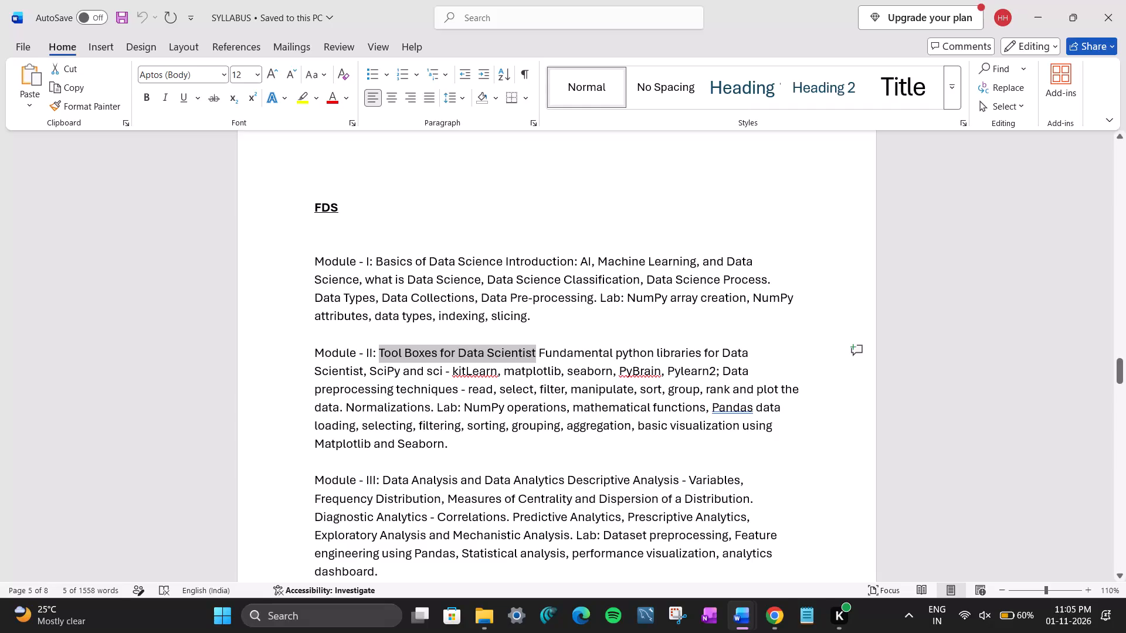
Close the SYLLABUS document and return to the FDS_L1 report.
left_click(724, 508)
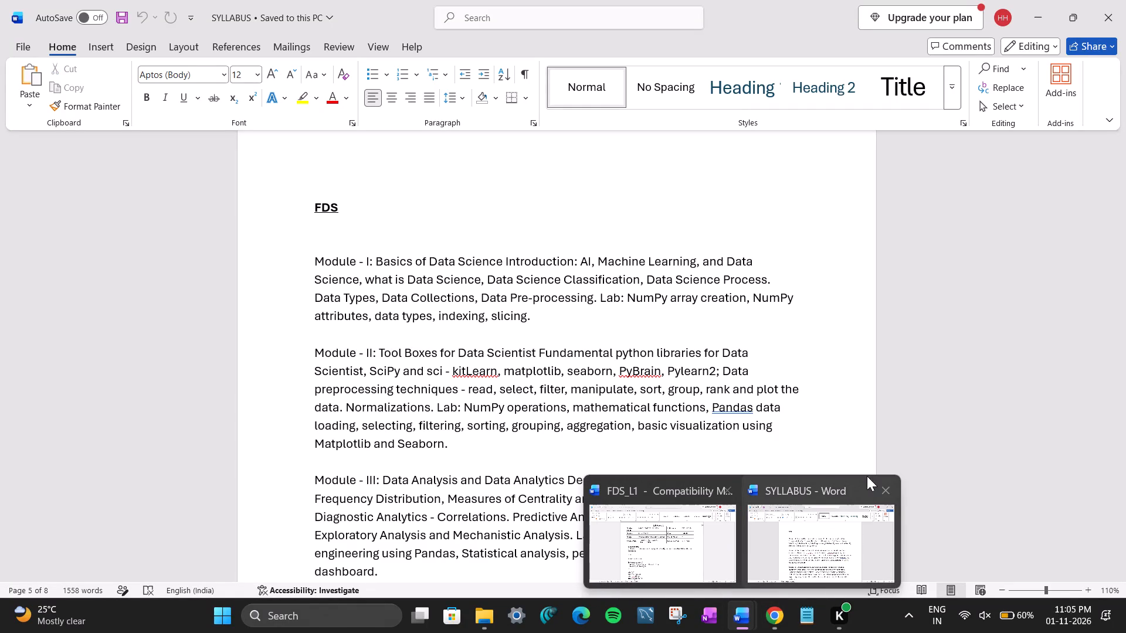
left_click(889, 485)
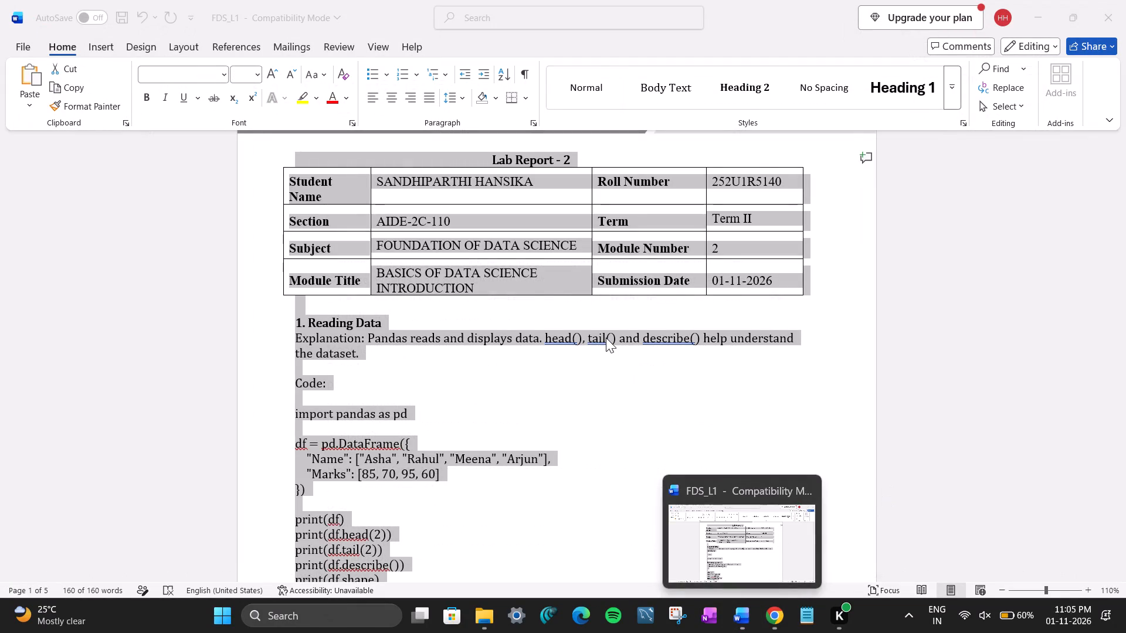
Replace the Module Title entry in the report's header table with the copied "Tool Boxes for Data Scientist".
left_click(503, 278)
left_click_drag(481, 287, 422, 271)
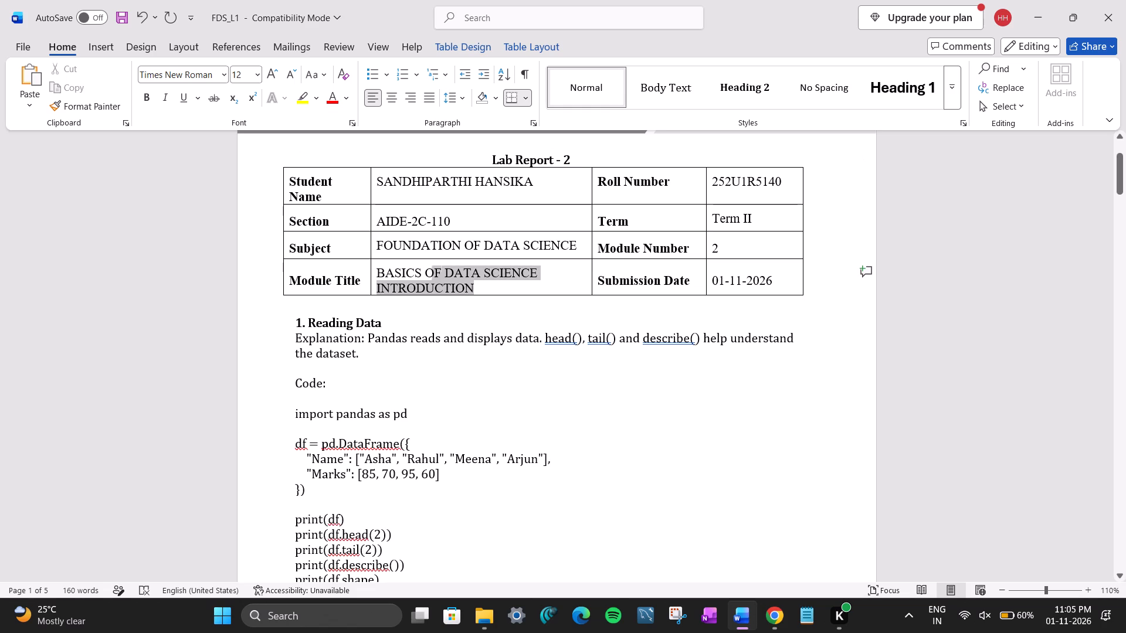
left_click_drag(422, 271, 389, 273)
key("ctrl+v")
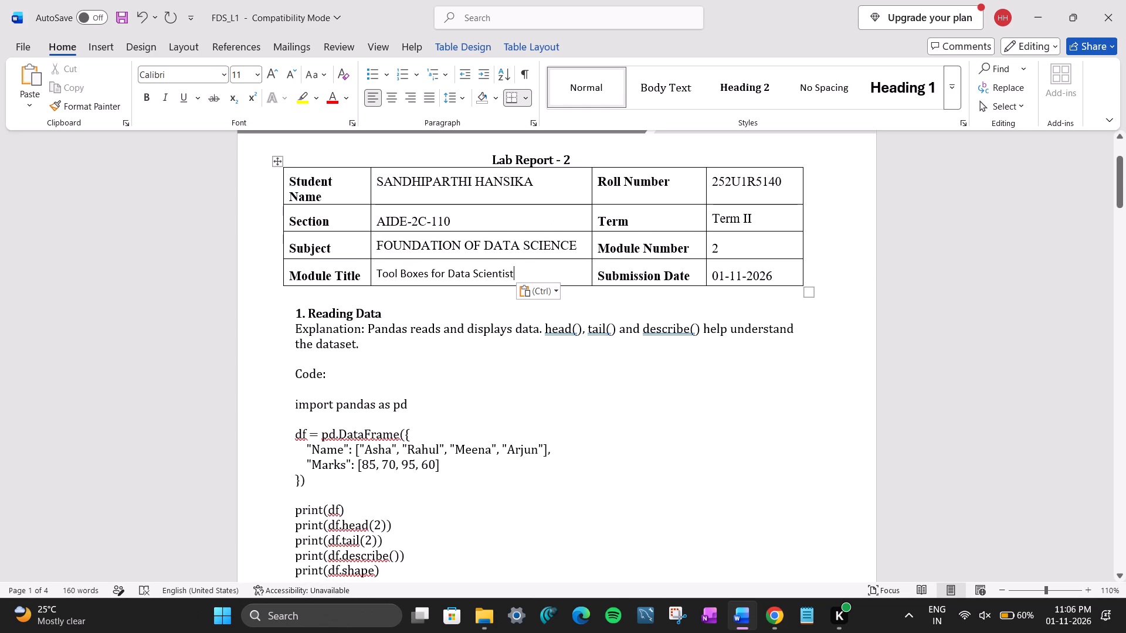
Set the font size of the header table's first column of labels to 12.
left_click_drag(528, 271, 384, 277)
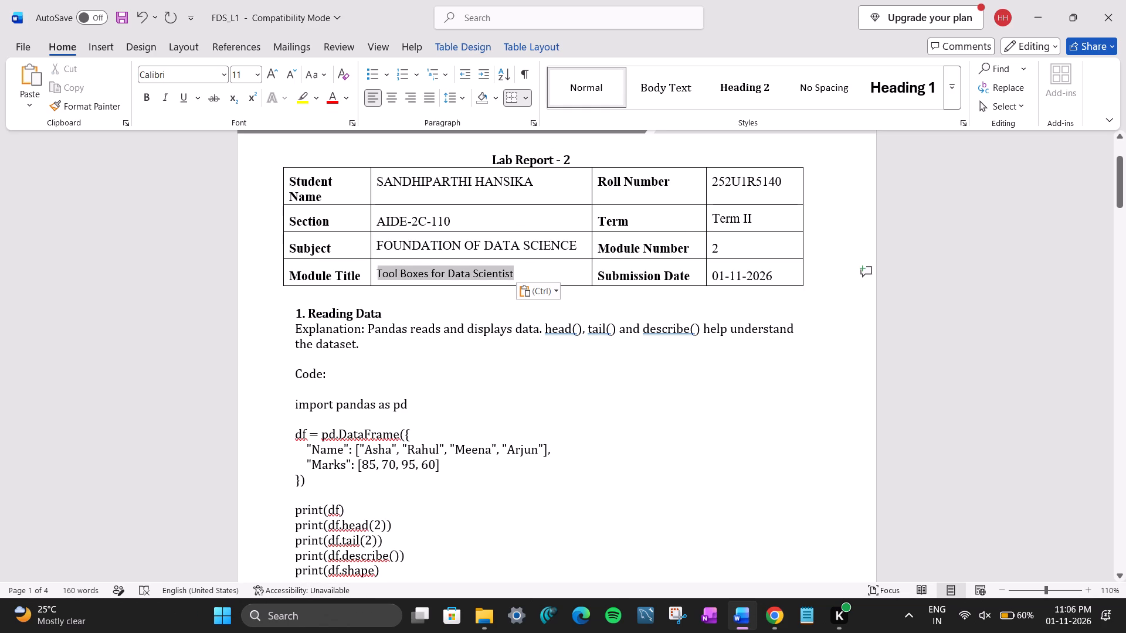
left_click_drag(384, 277, 382, 275)
left_click(425, 295)
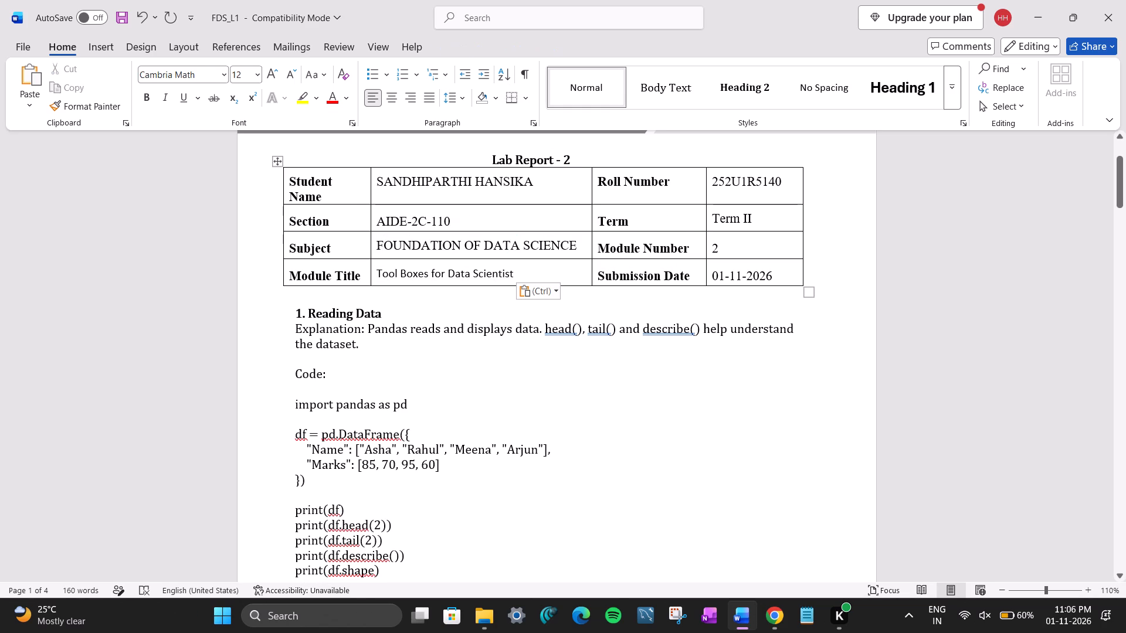
left_click(281, 169)
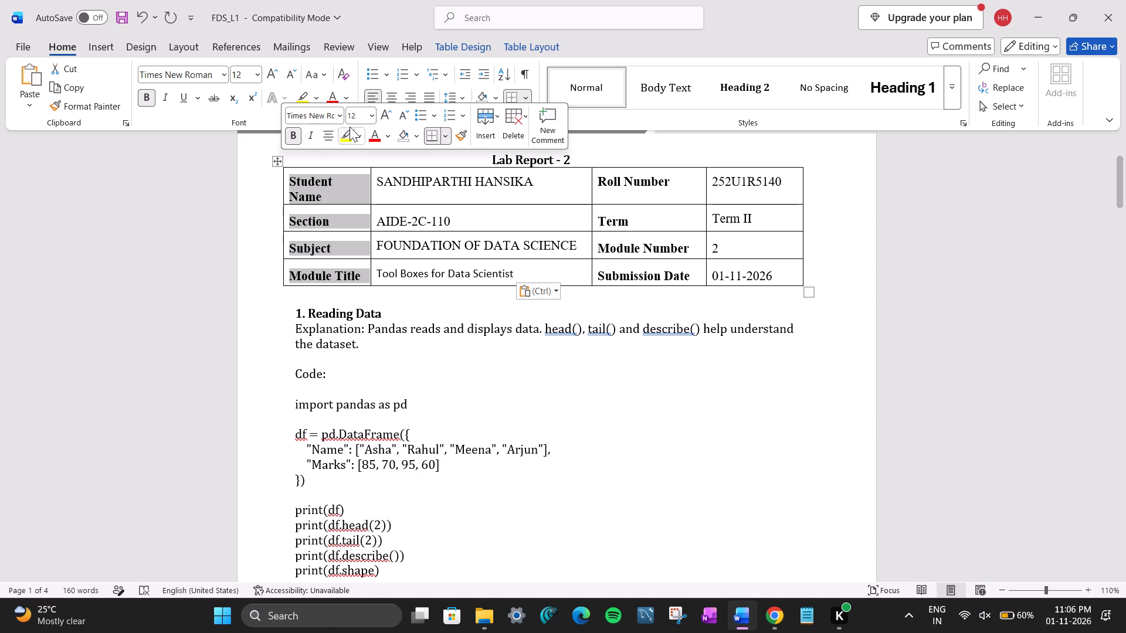
left_click(375, 116)
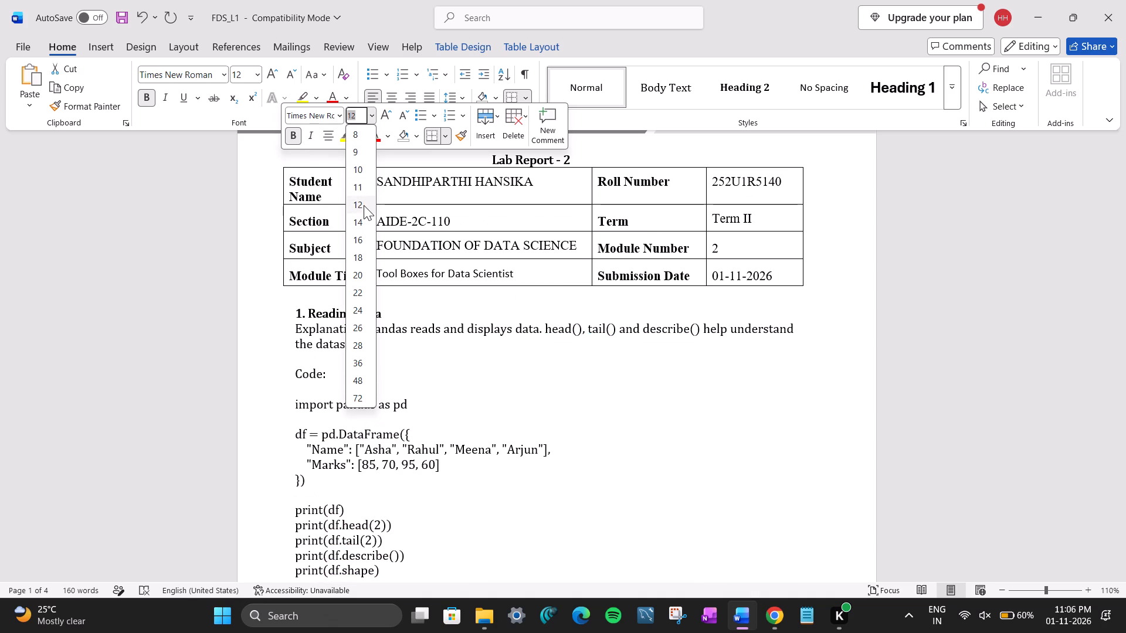
left_click(364, 205)
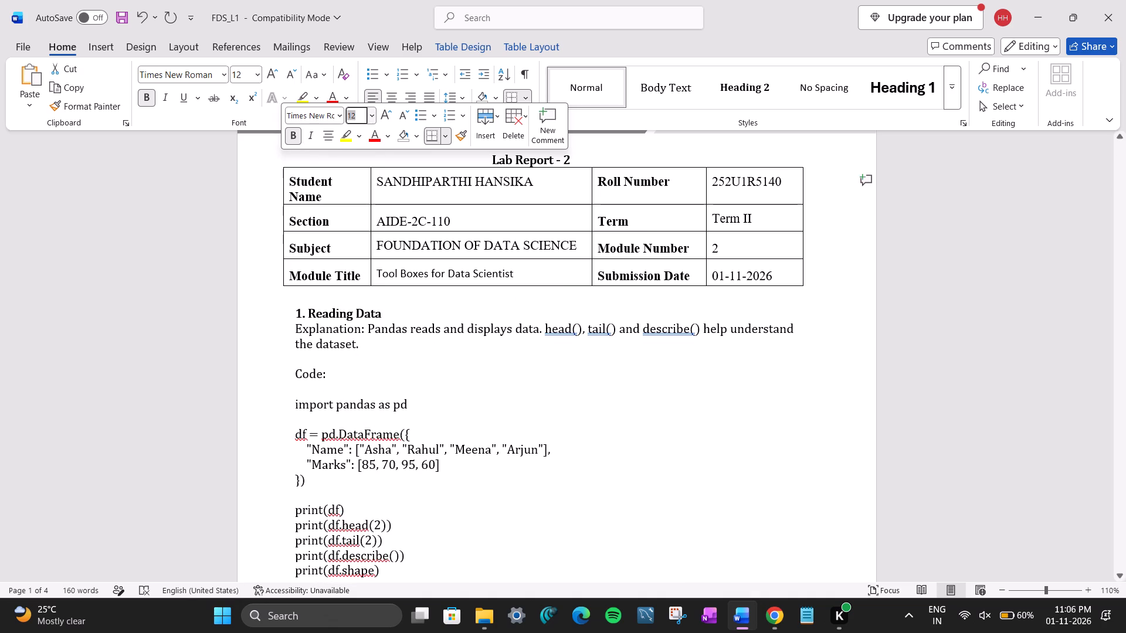
Rewrite the Module Title entry in capitals as "TOOL BOXES FOR DATA SCIENTISTS".
left_click(525, 276)
left_click_drag(525, 276, 384, 276)
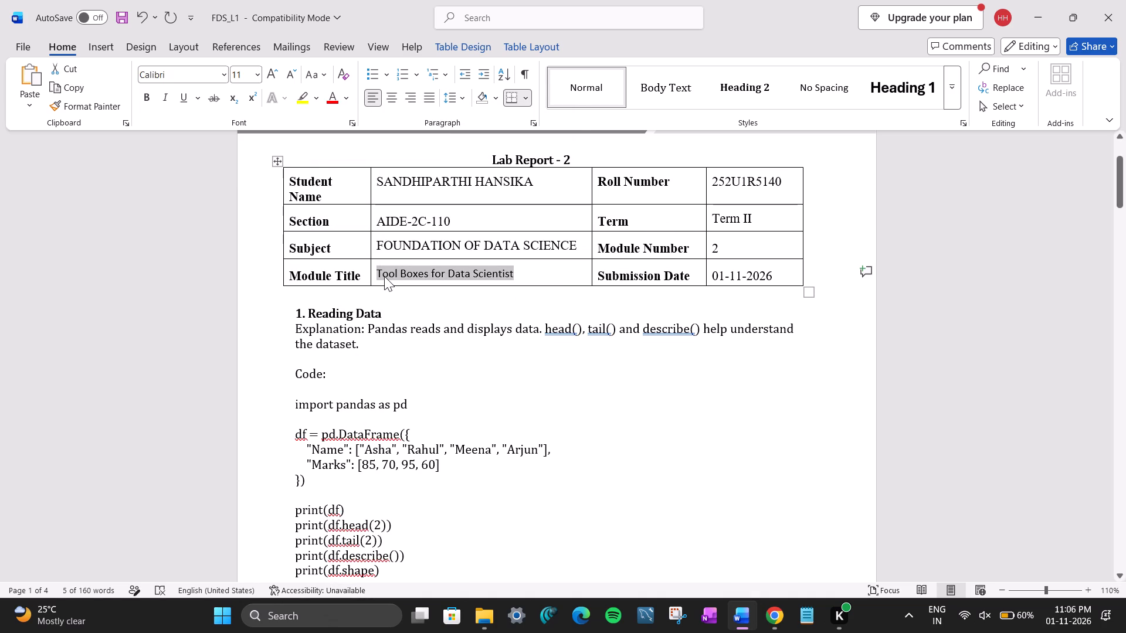
type("TOOL BOXES FOR DATA SCIENTISTS")
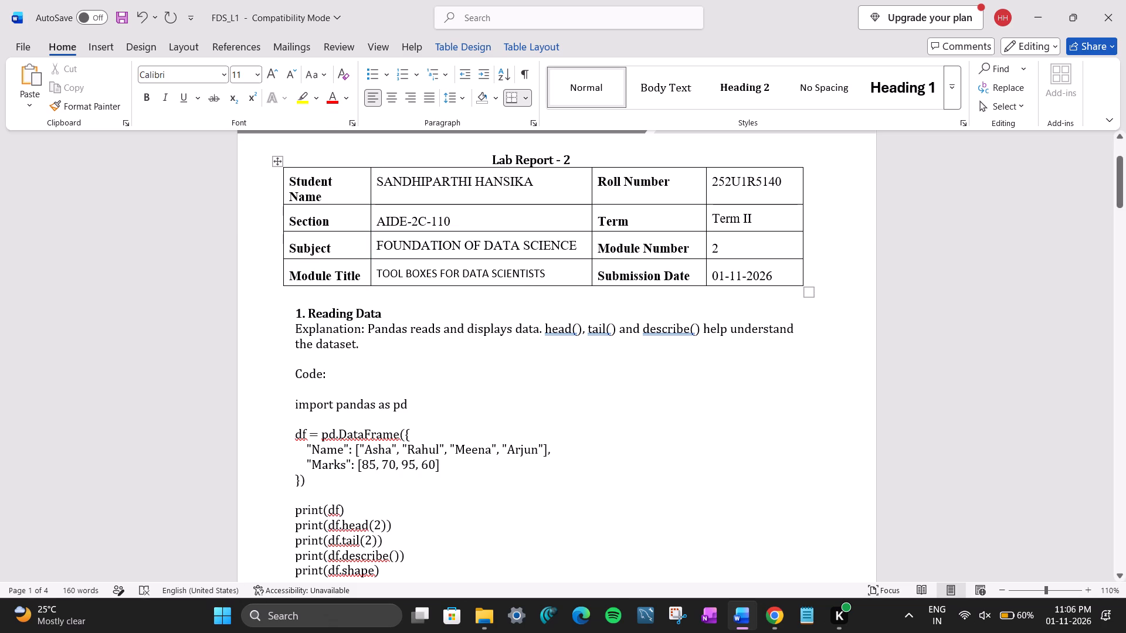
Change the font of the Module Title entry to Times New Roman.
left_click(398, 220)
left_click_drag(551, 274, 384, 276)
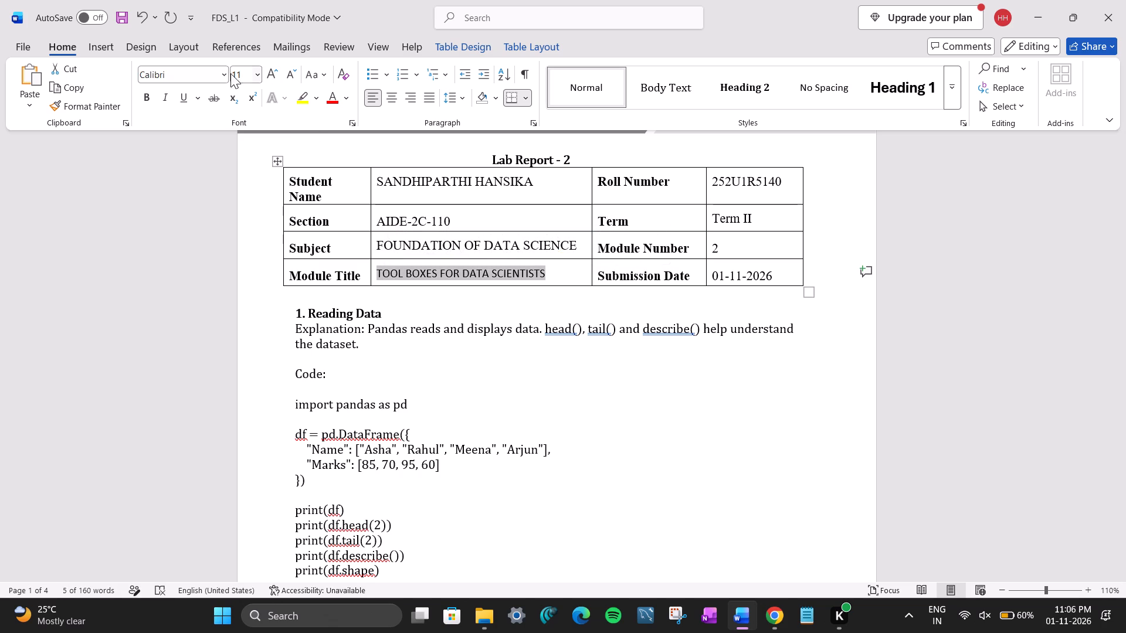
left_click(225, 74)
left_click(209, 183)
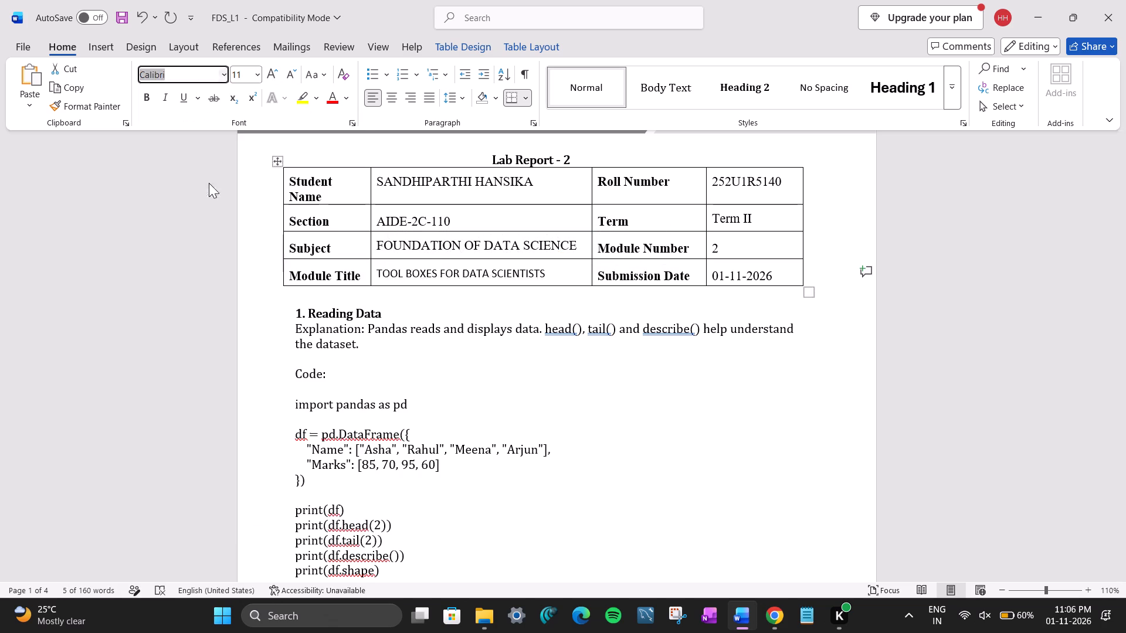
left_click(611, 380)
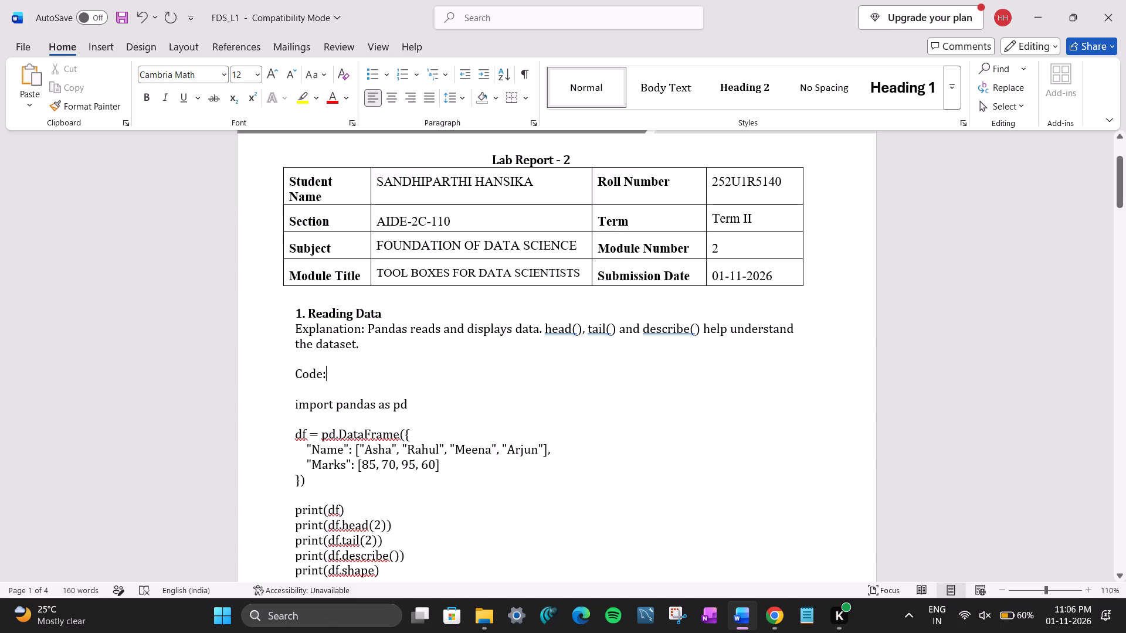
Format the whole report body, from the "1. Reading Data" heading to the final Result paragraph, in Times New Roman size 14.
left_click_drag(295, 311, 443, 632)
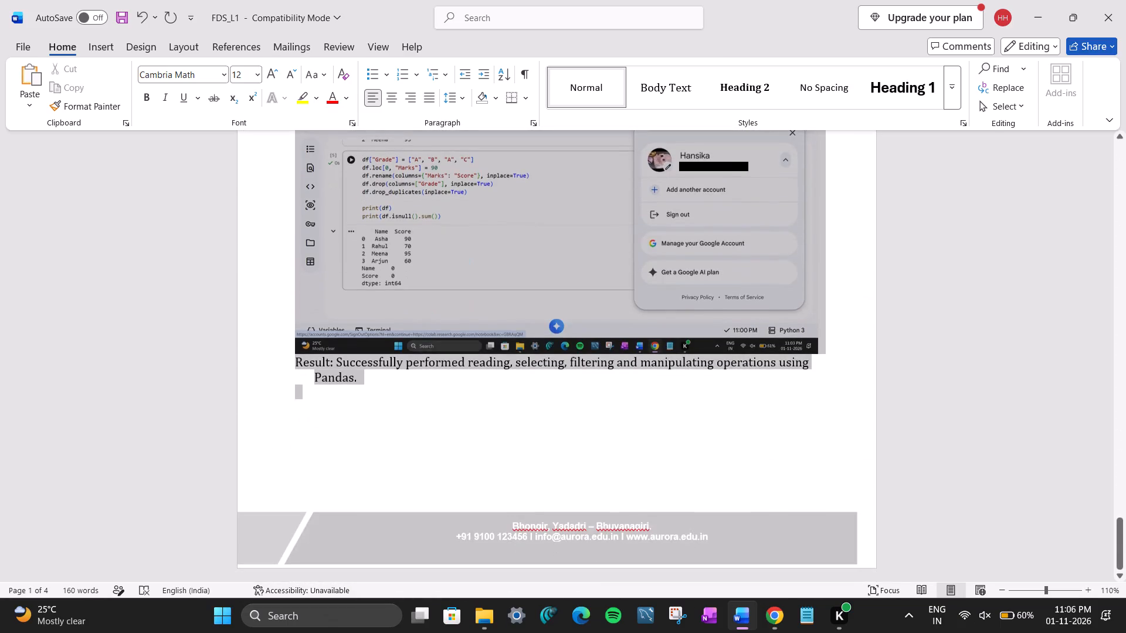
left_click_drag(443, 632, 377, 386)
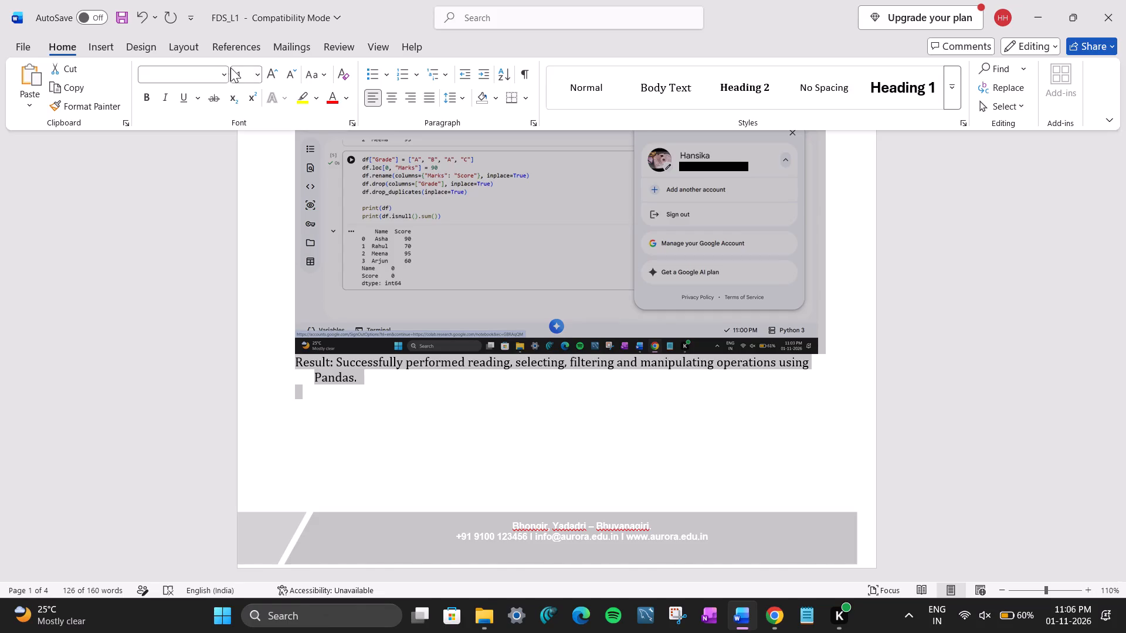
left_click(224, 70)
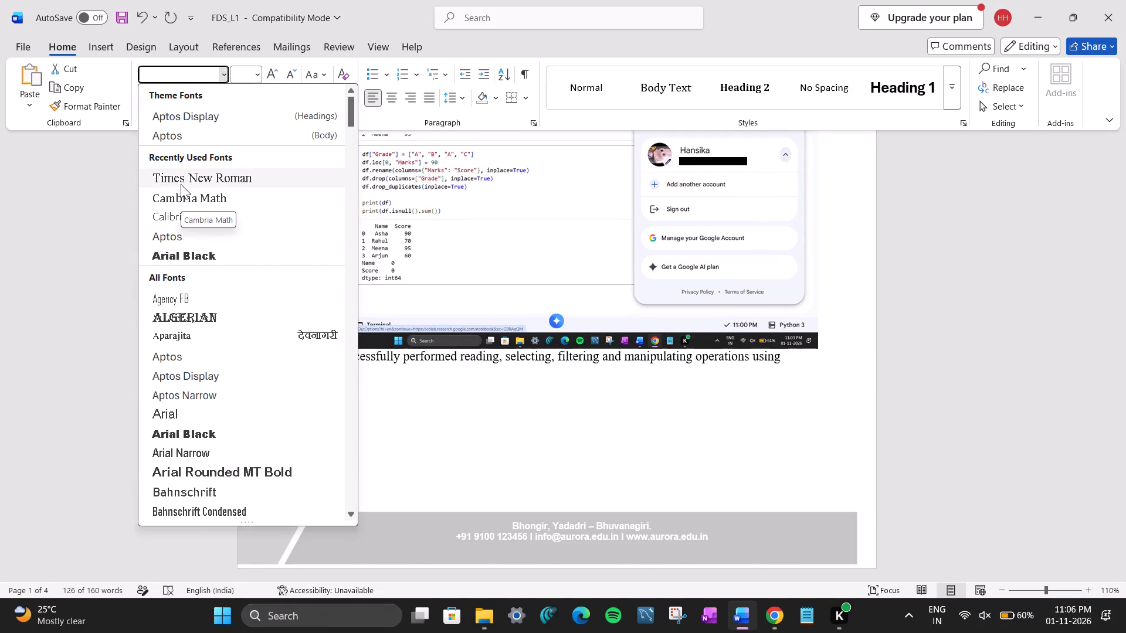
left_click(180, 183)
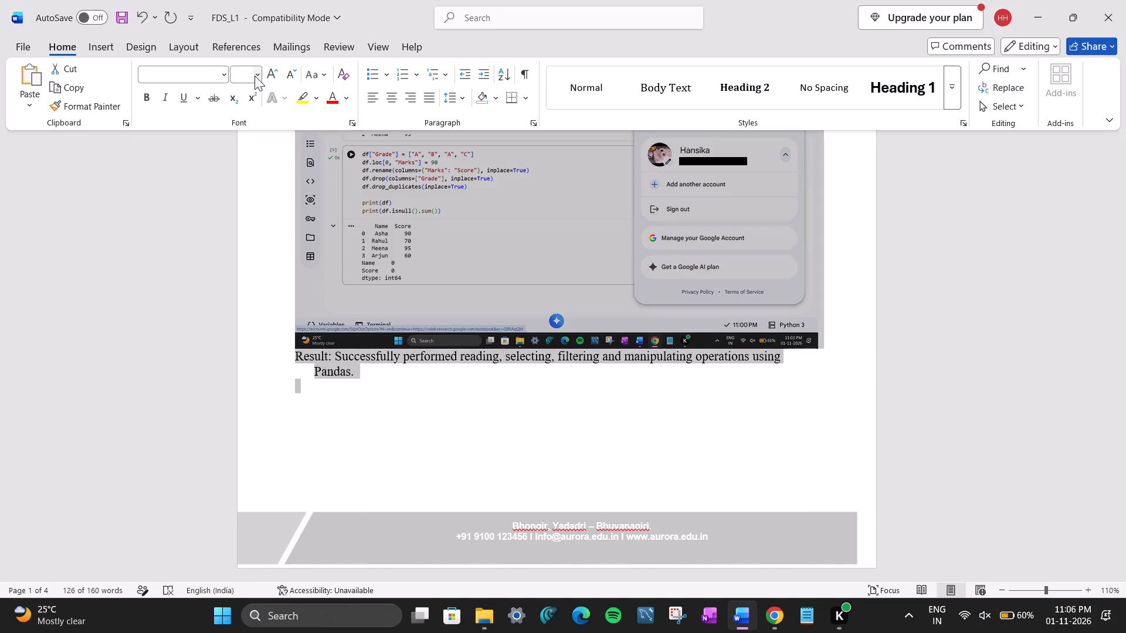
left_click(257, 76)
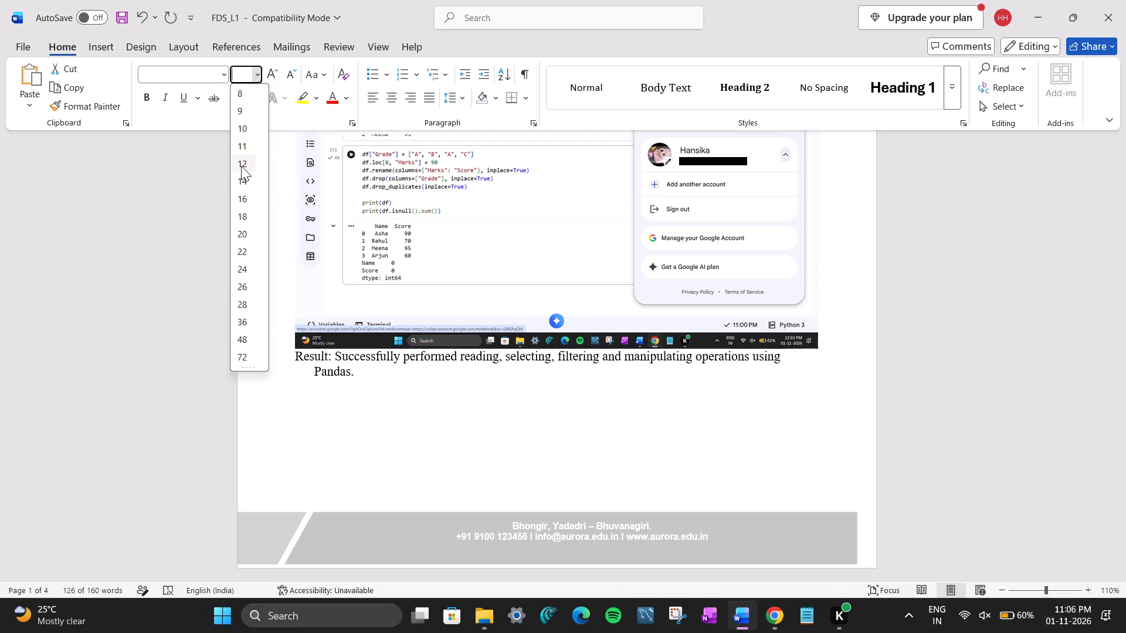
left_click(242, 179)
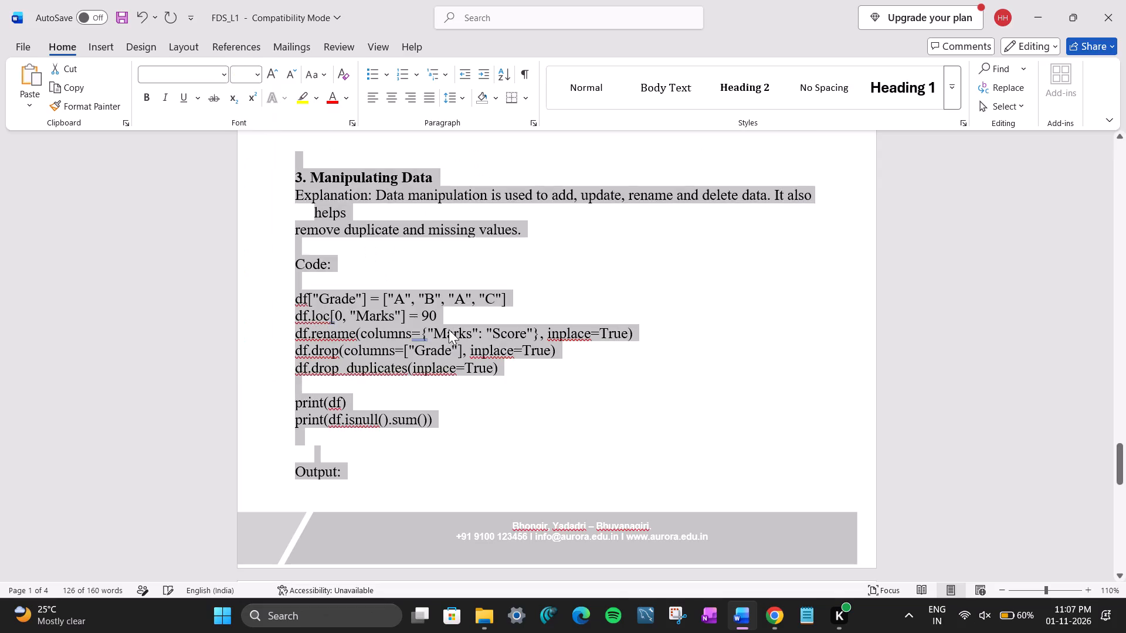
scroll(449, 329, "up", 18)
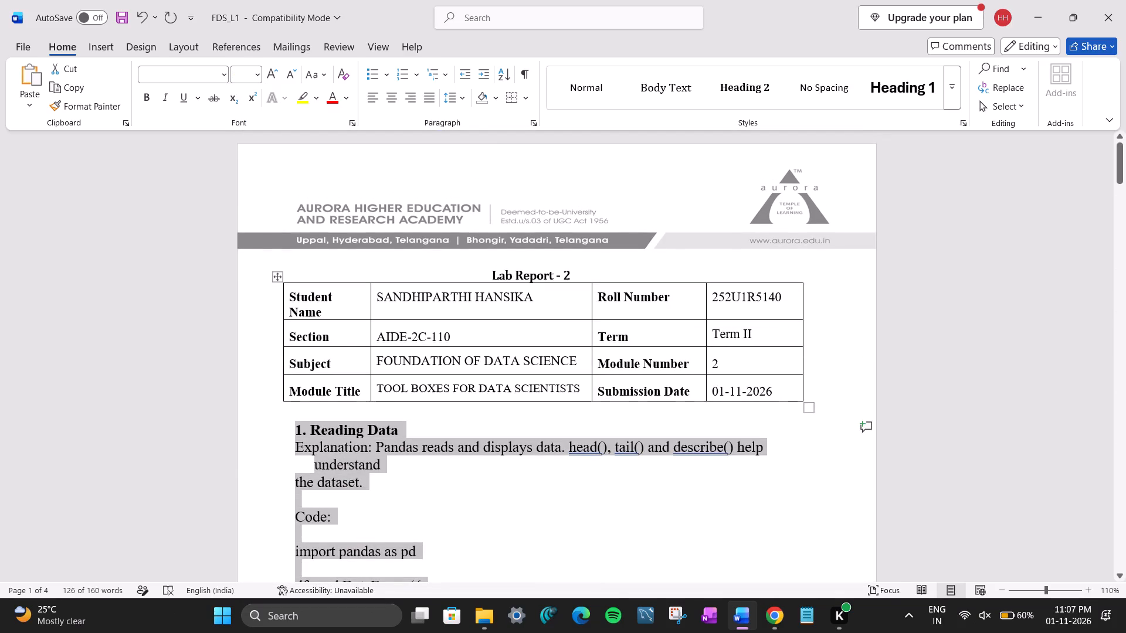
Repair the broken lines in the Reading Data explanation so "Understand the dataset." sits on one line without the hanging indent.
left_click(429, 458)
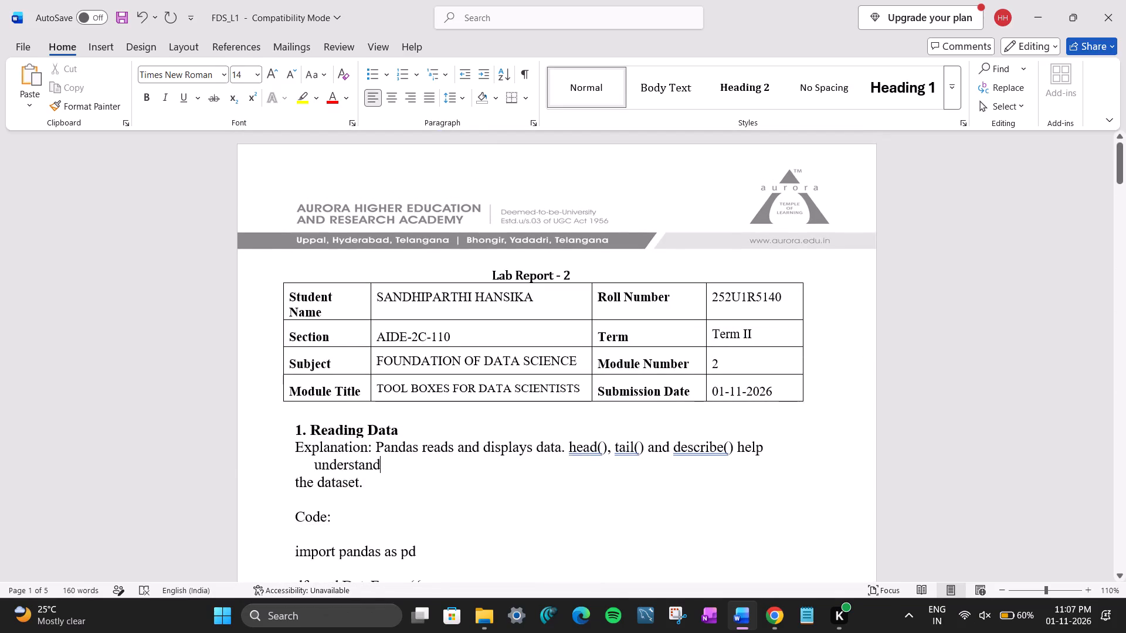
left_click(314, 458)
key("BackSpace")
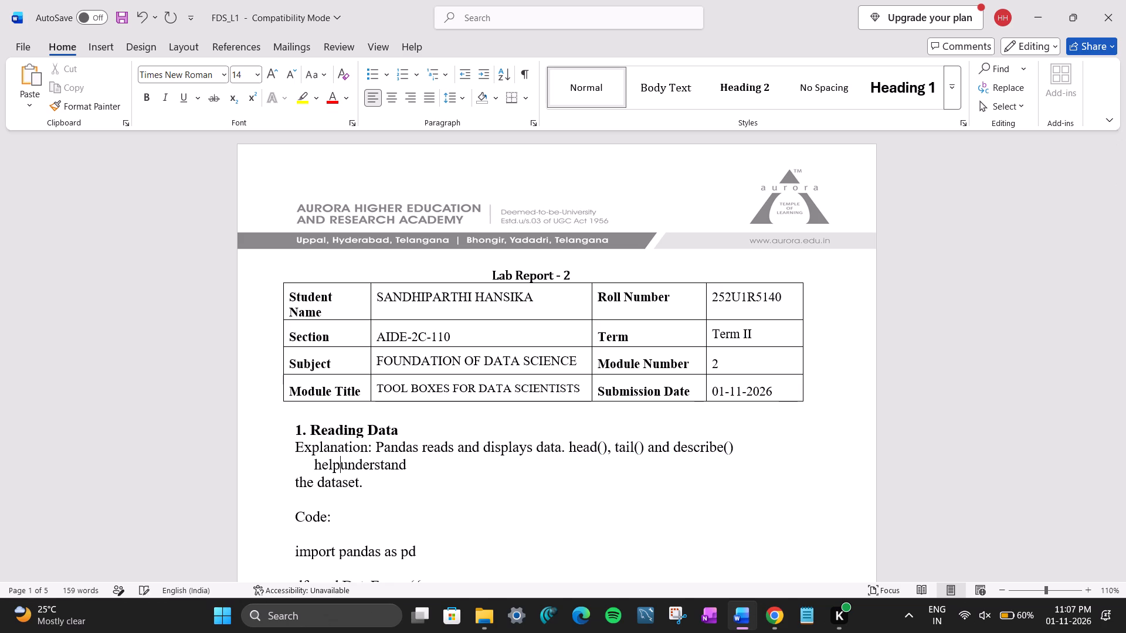
key("Return")
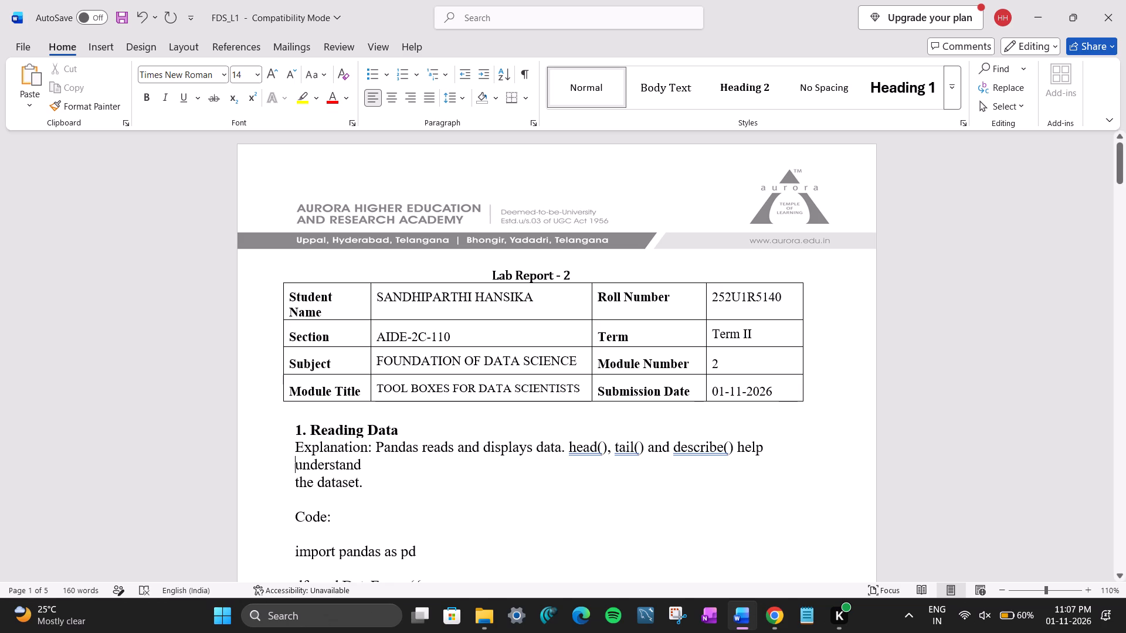
scroll(382, 474, "down", 1)
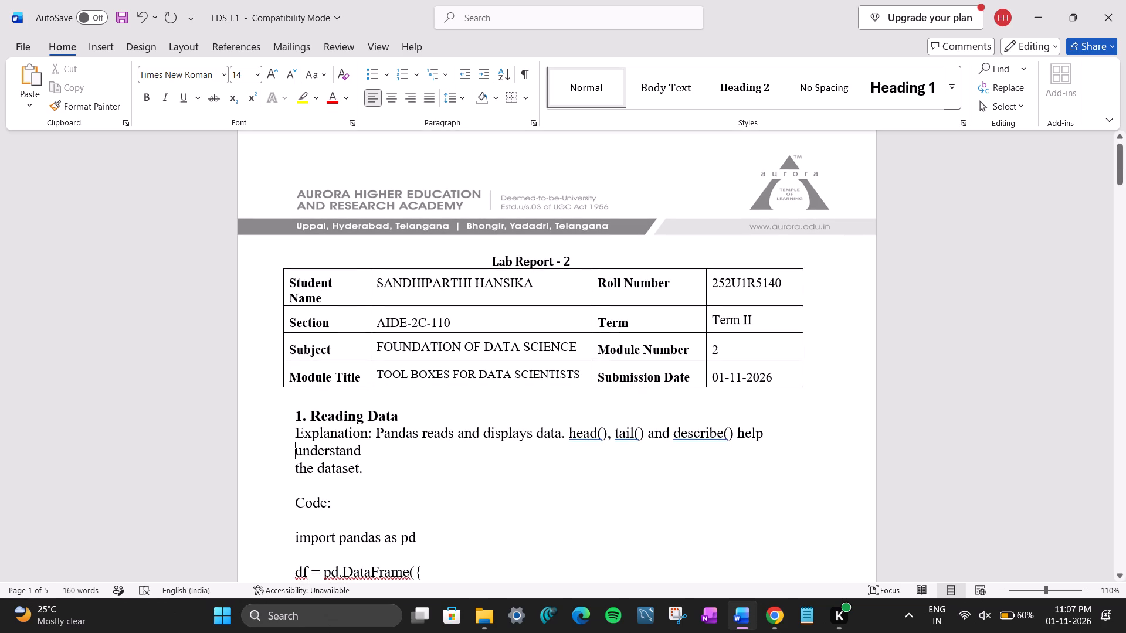
left_click(296, 466)
key("BackSpace")
key("BackSpace")
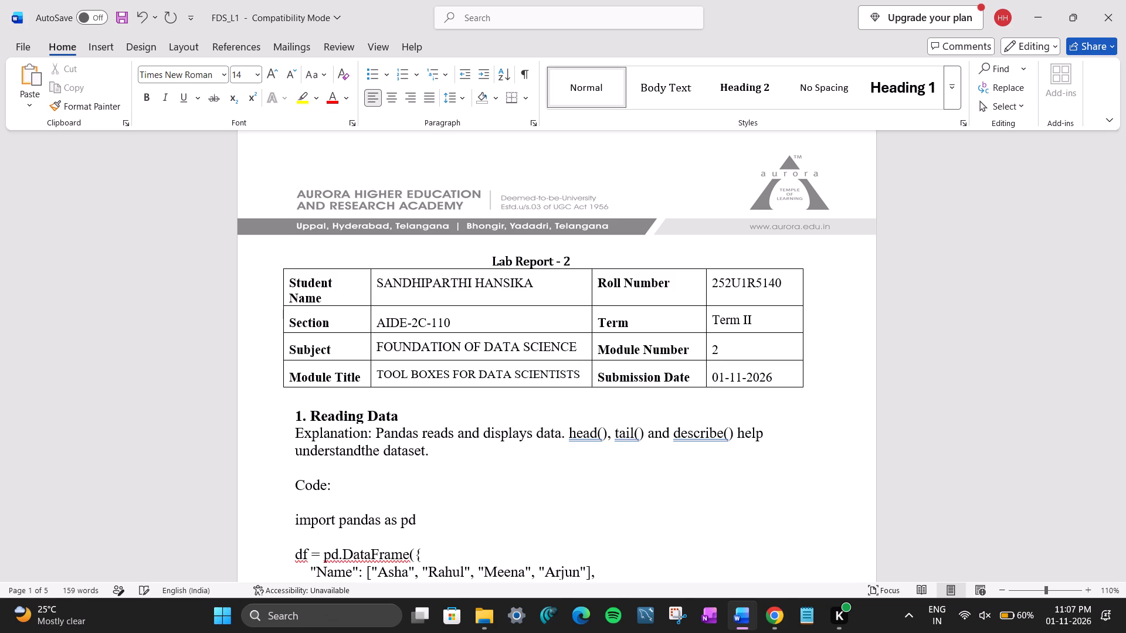
key("space")
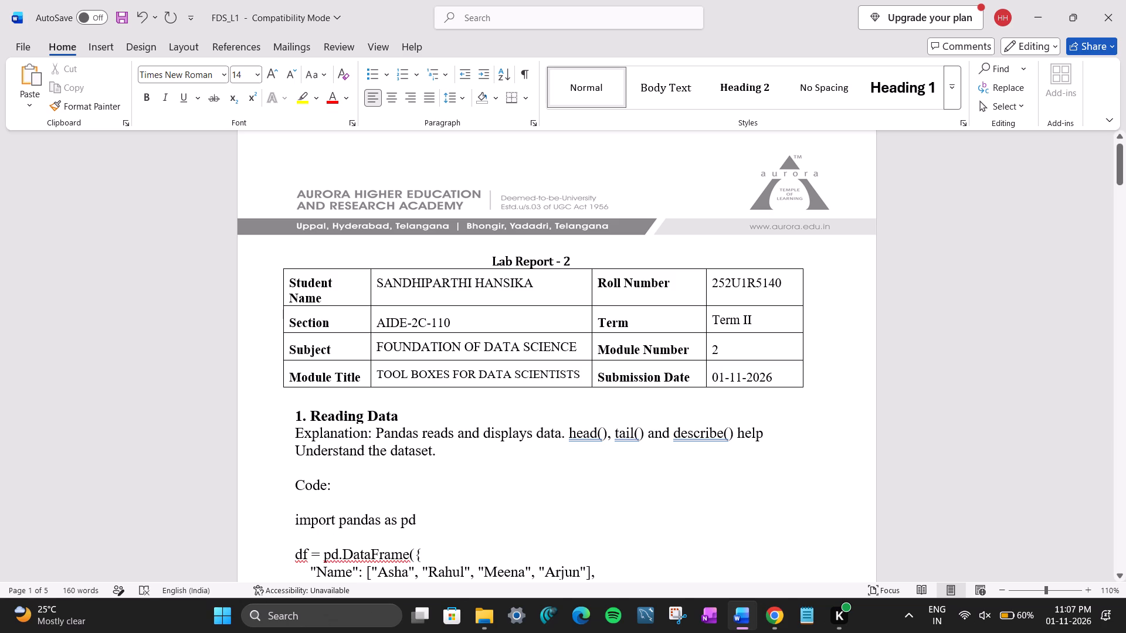
Delete the blank line between "Code:" and "import pandas as pd" in the Reading Data section.
scroll(445, 488, "down", 1)
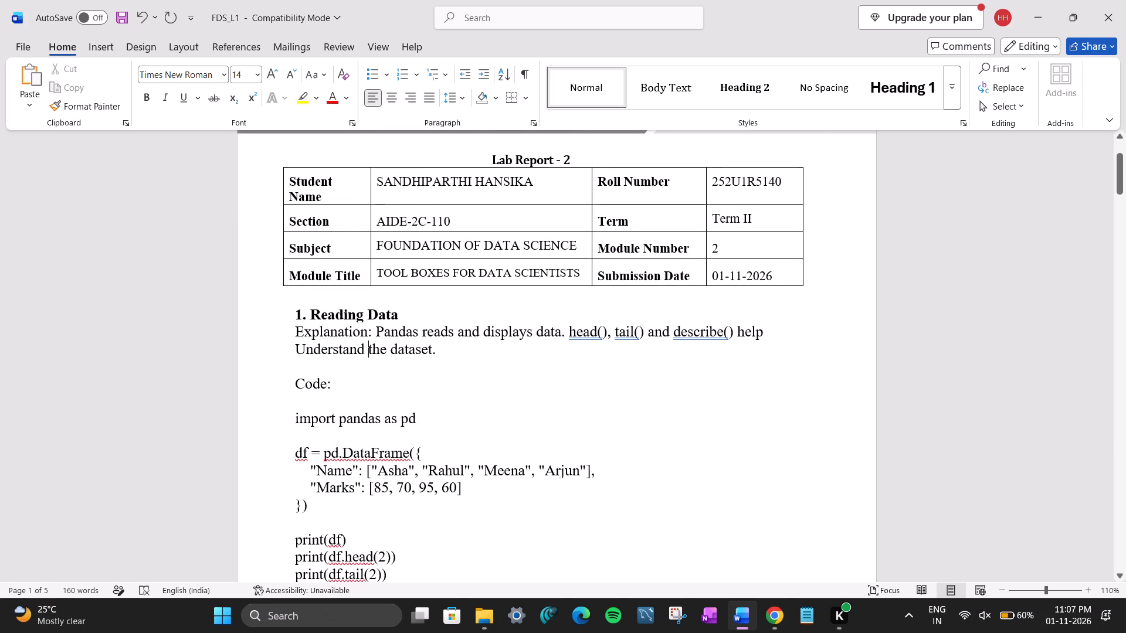
left_click(306, 401)
key("BackSpace")
scroll(399, 447, "down", 1)
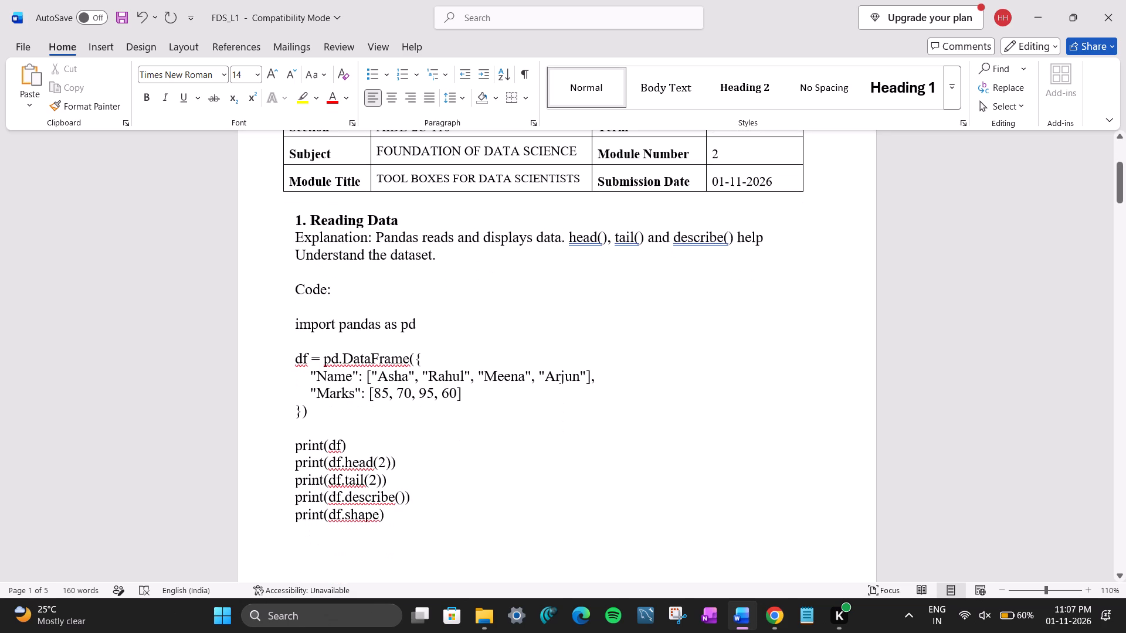
key("BackSpace")
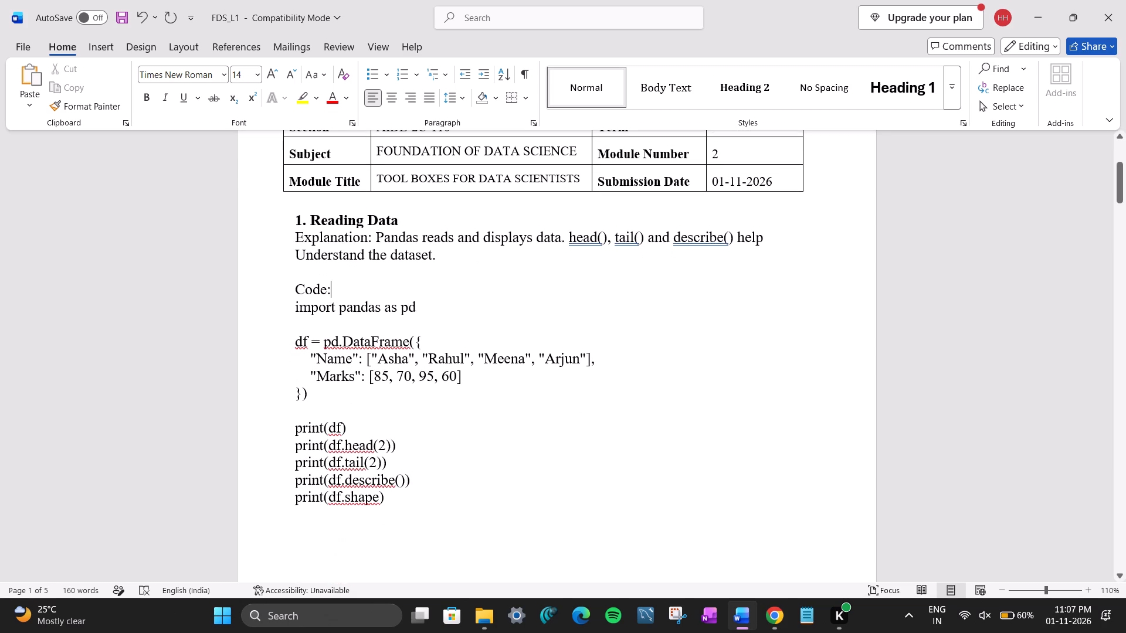
Try to remove the blank lines before "df = pd.DataFrame" and before "print(df)" in the Reading Data code.
left_click(306, 325)
key("BackSpace")
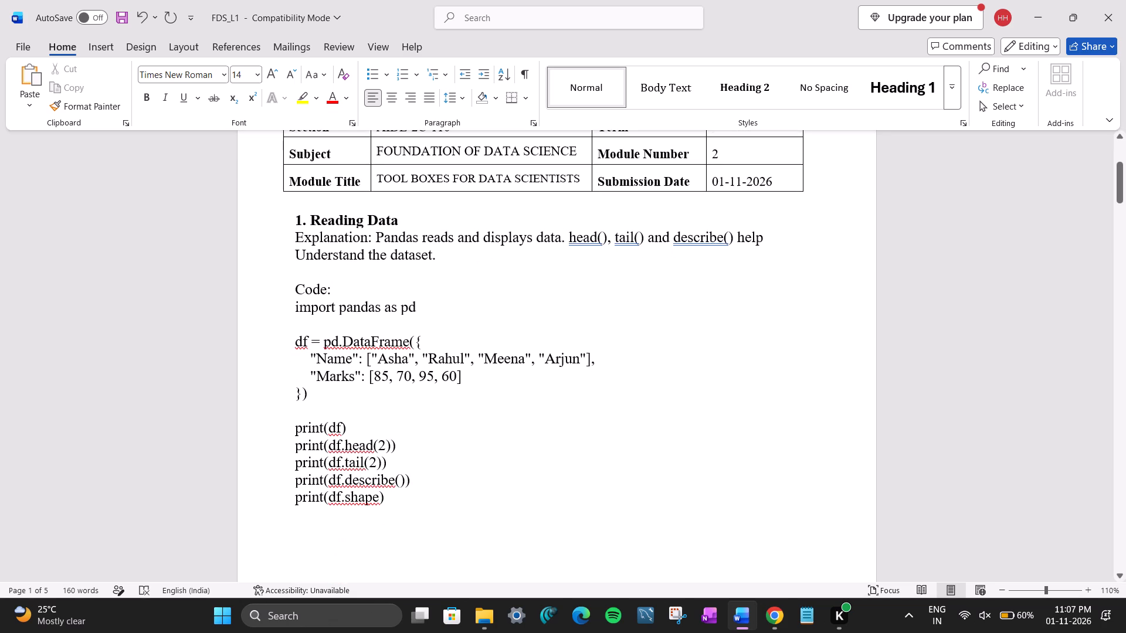
left_click(310, 411)
key("BackSpace")
scroll(310, 411, "right", 4)
scroll(310, 411, "up", 1)
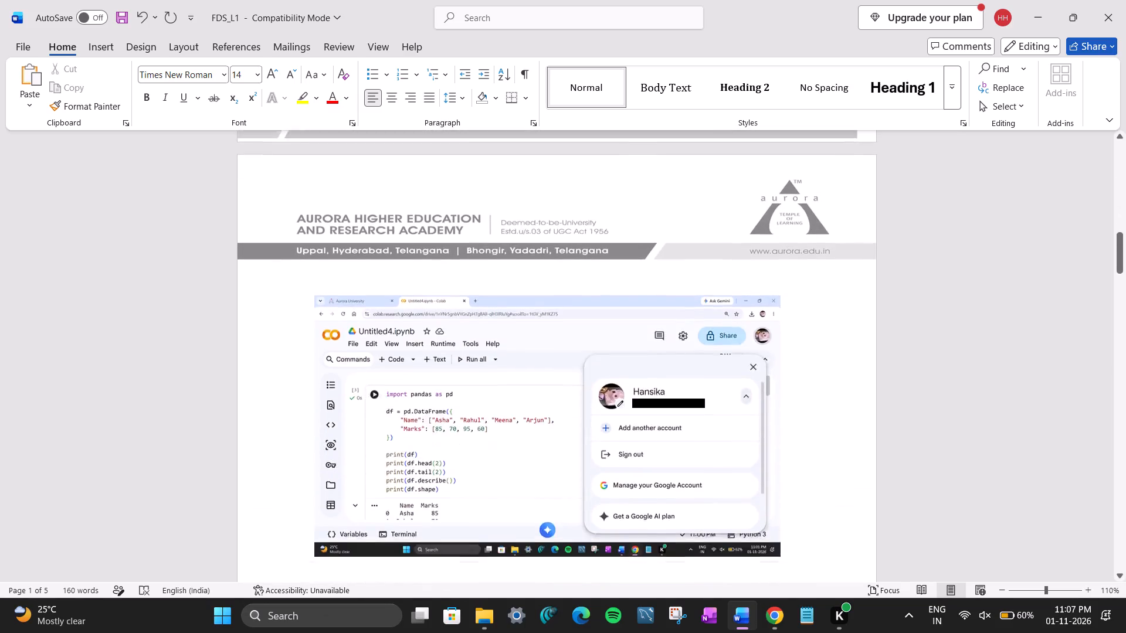
Remove the blank lines before "df = pd.DataFrame" and before "print(df)" in the Reading Data code.
scroll(310, 411, "up", 2)
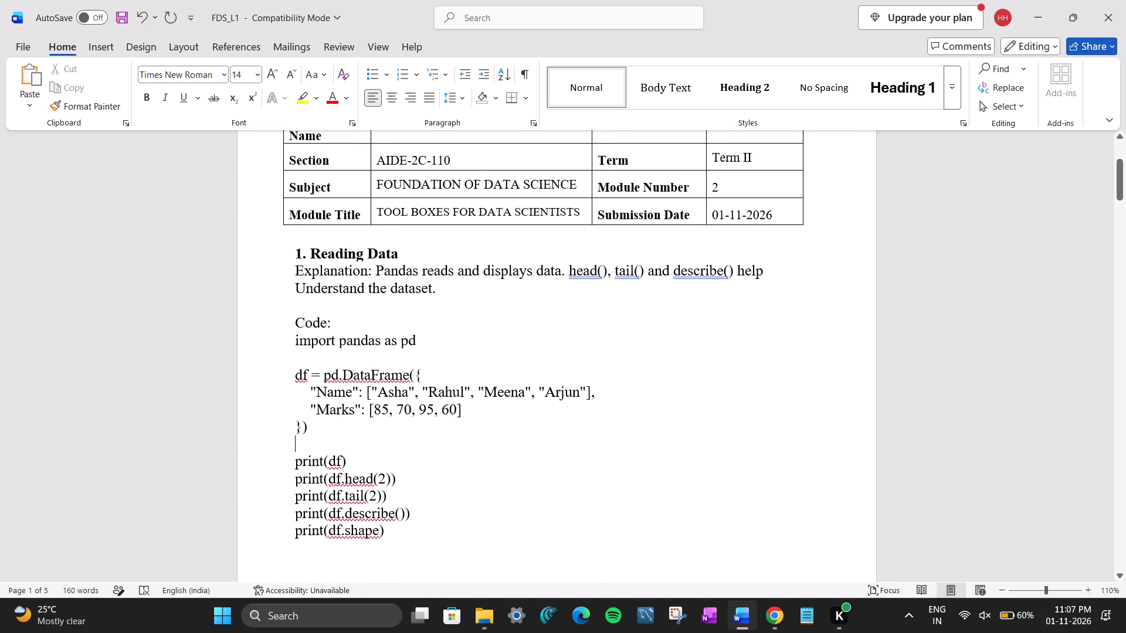
left_click(304, 356)
key("BackSpace")
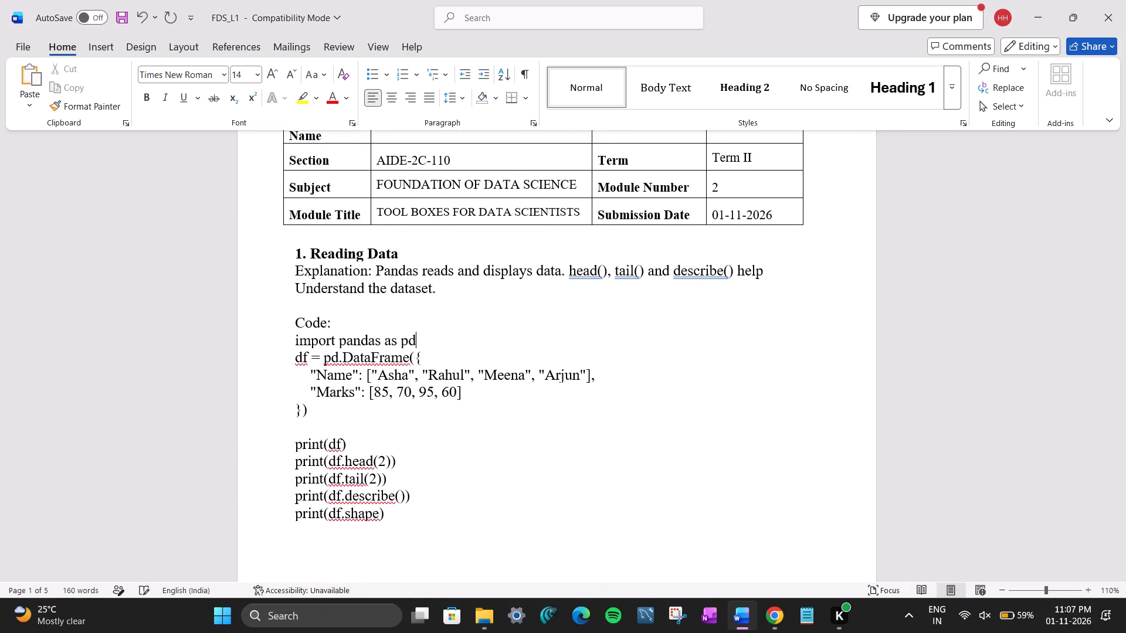
left_click(310, 433)
key("BackSpace")
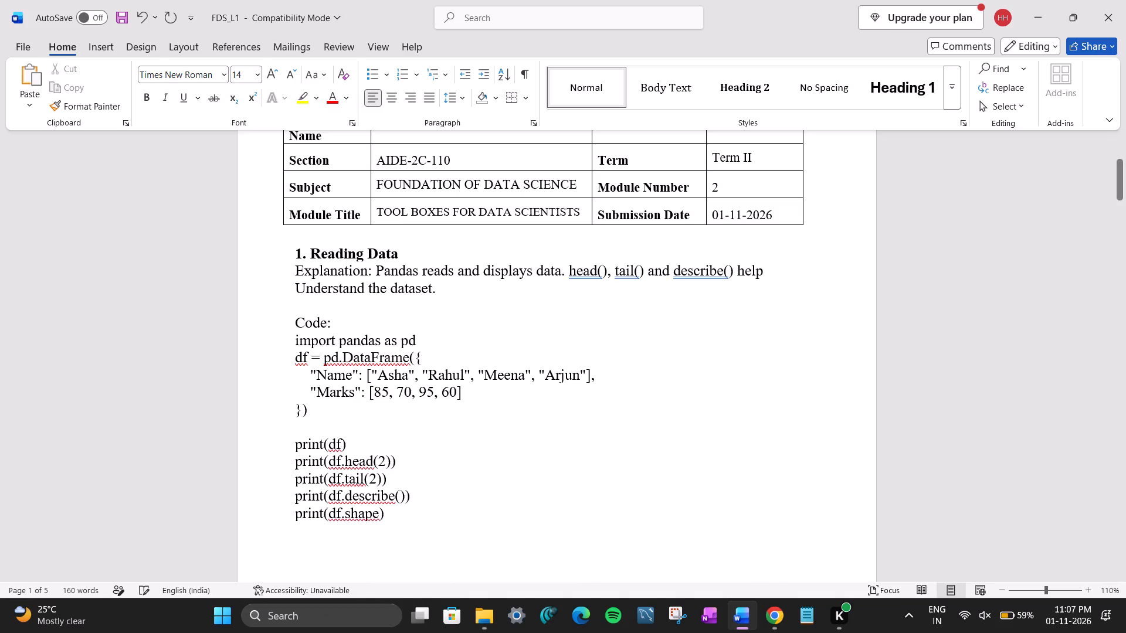
Delete the extra blank lines above the "Output:" label of the Reading Data section.
scroll(310, 433, "down", 5)
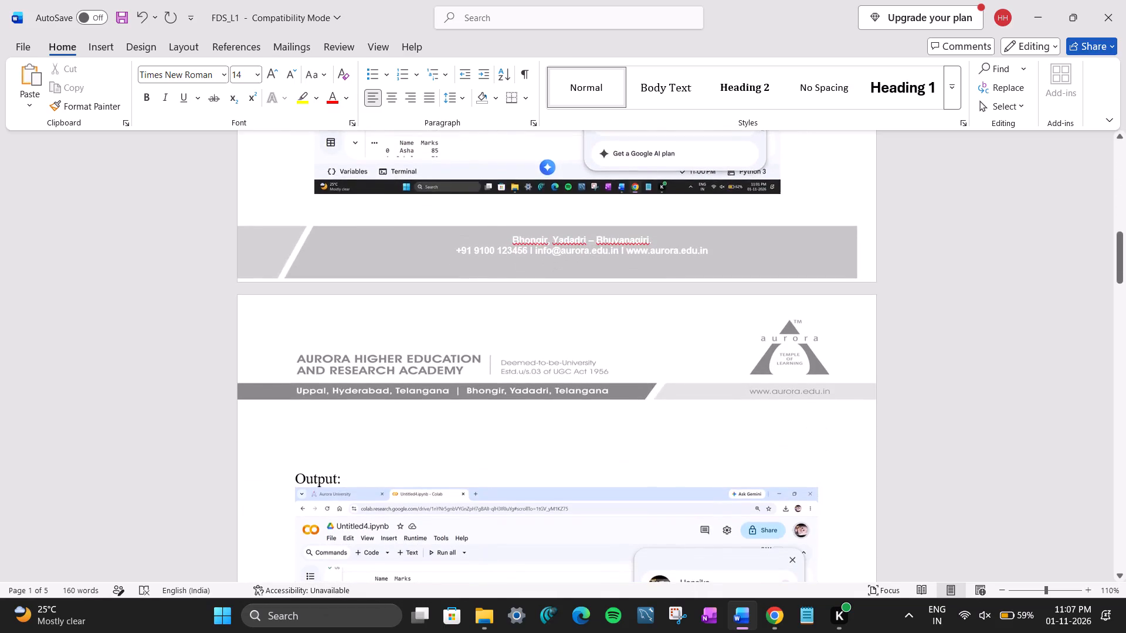
scroll(346, 503, "down", 1)
left_click(318, 297)
key("BackSpace")
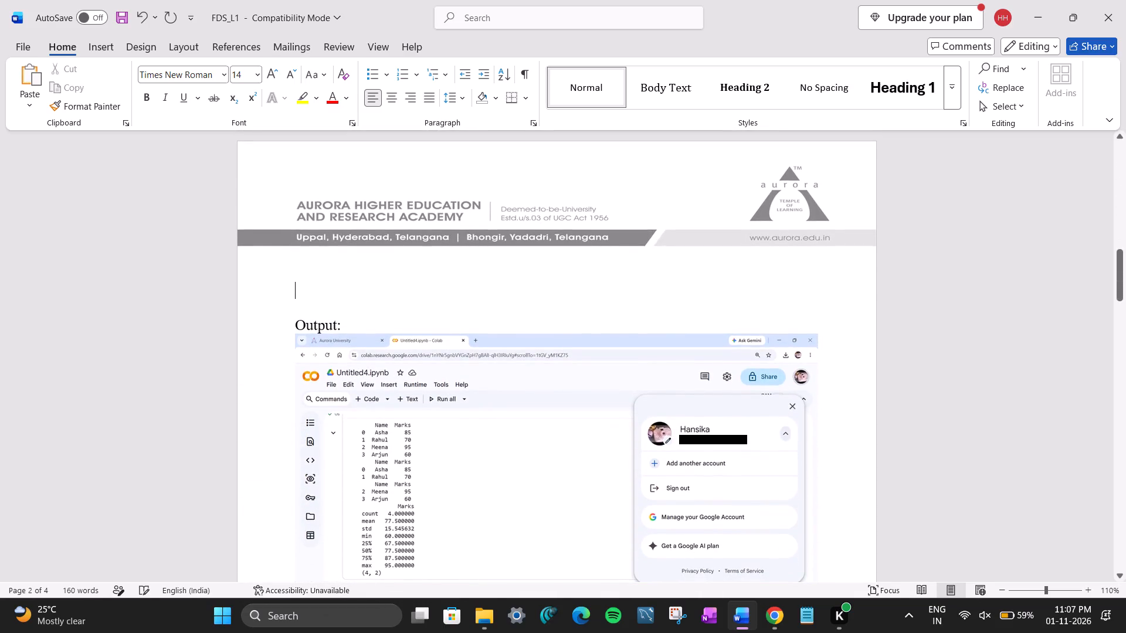
key("BackSpace")
key("BackSpace")
Repair the broken lines in the Selecting and Filtering explanation so "Based on conditions." sits on one line without the hanging indent.
scroll(318, 297, "down", 1)
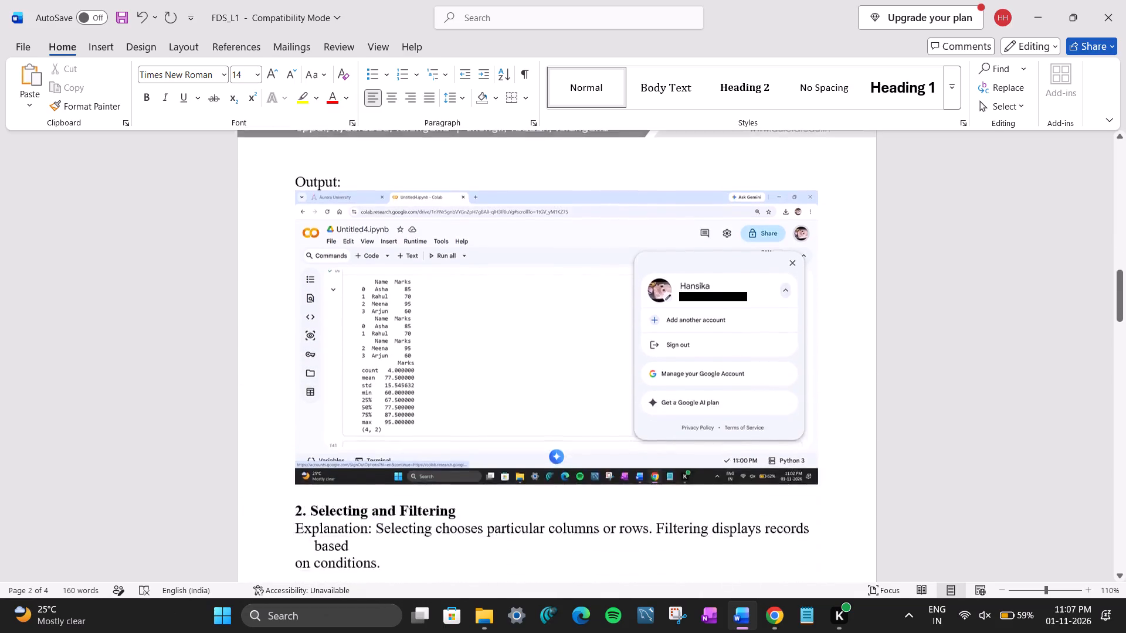
scroll(318, 297, "down", 2)
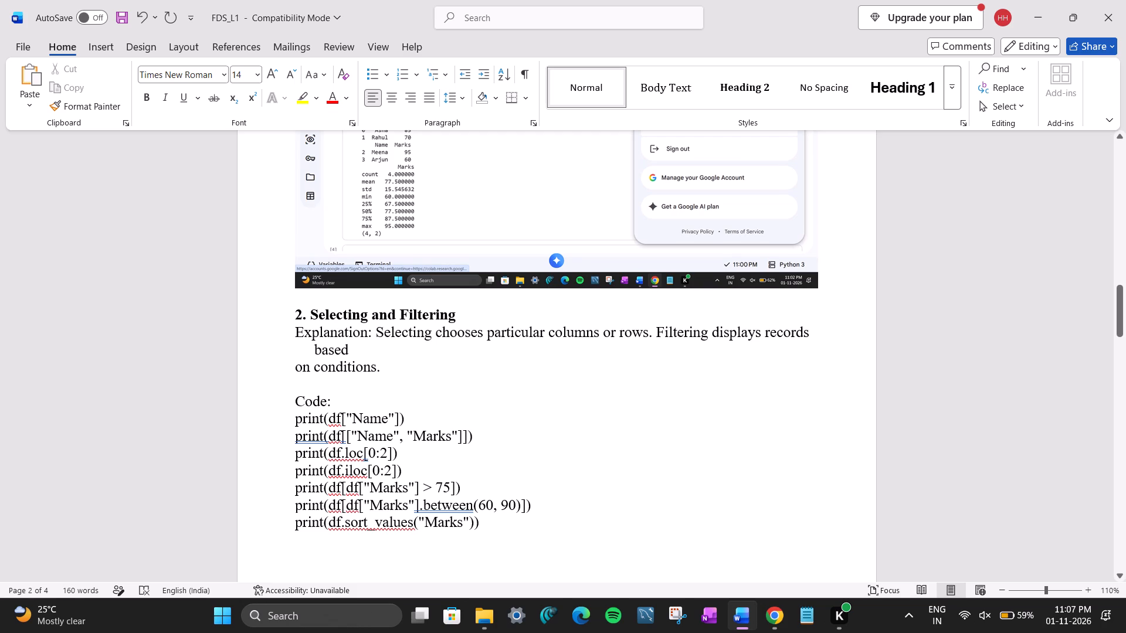
left_click(314, 350)
key("BackSpace")
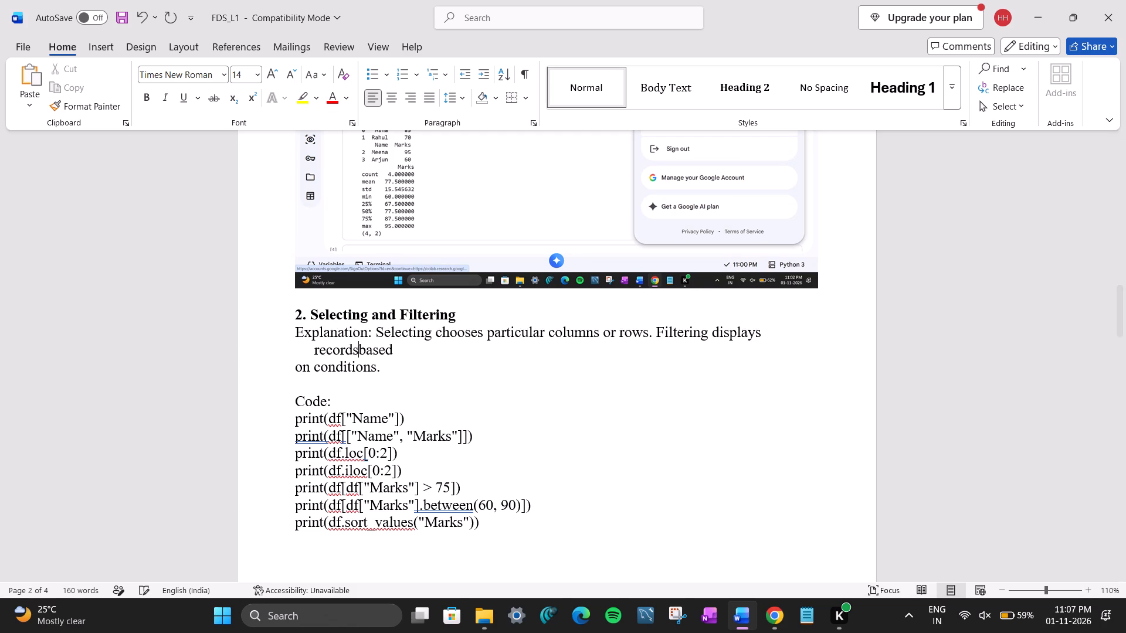
key("Return")
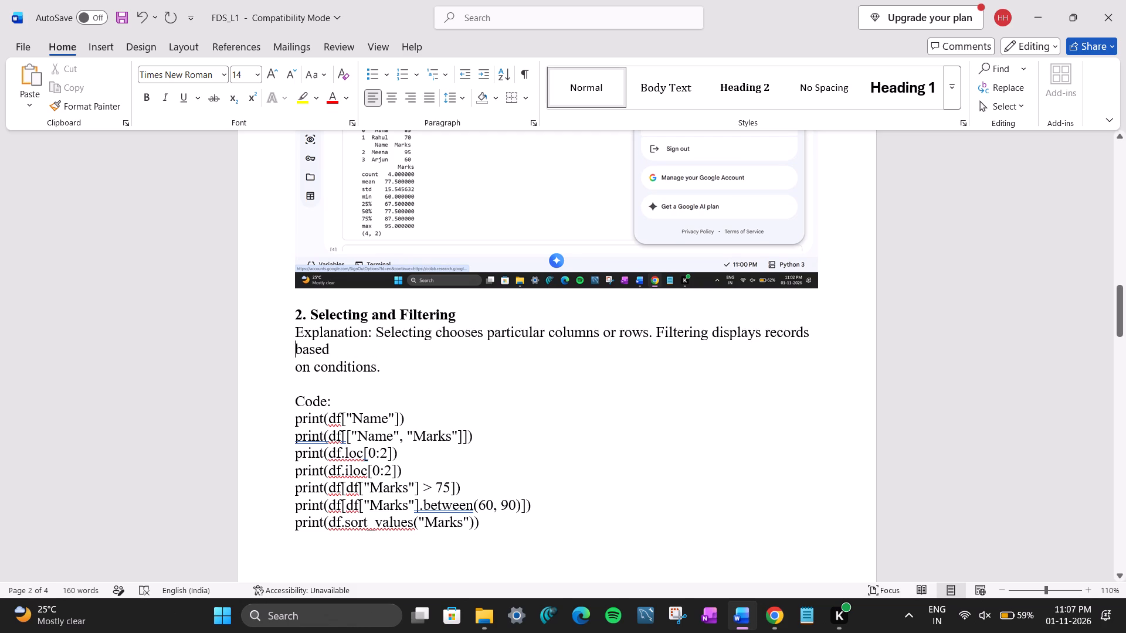
left_click(295, 366)
key("BackSpace")
key("BackSpace")
key("space")
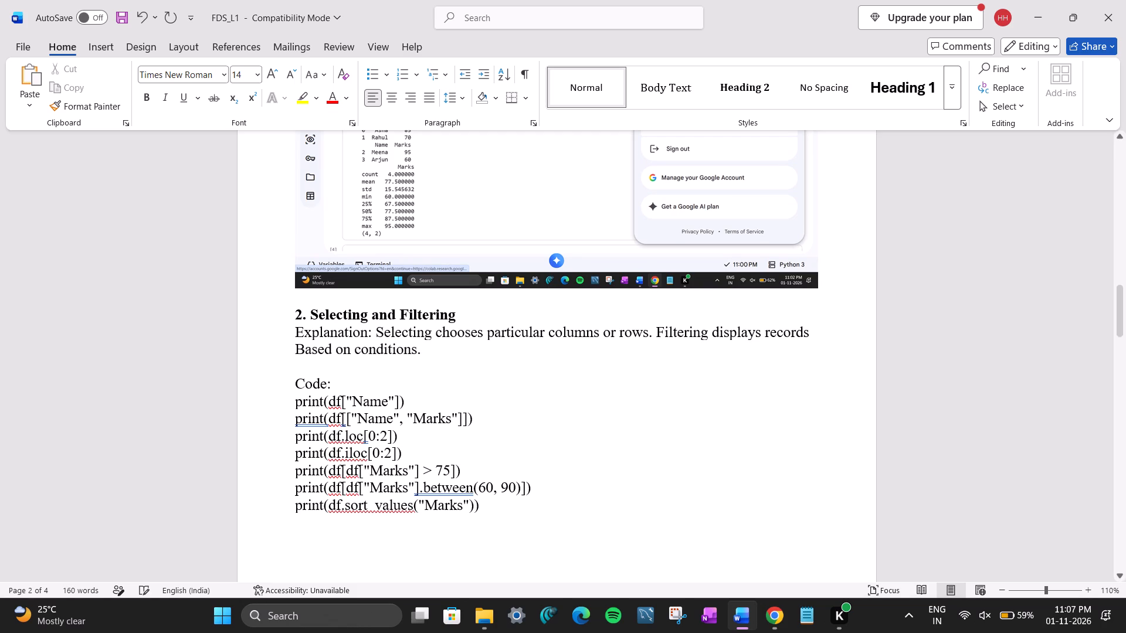
Insert a blank line between the code screenshot and the "Output:" label in the Selecting and Filtering section.
scroll(472, 461, "down", 3)
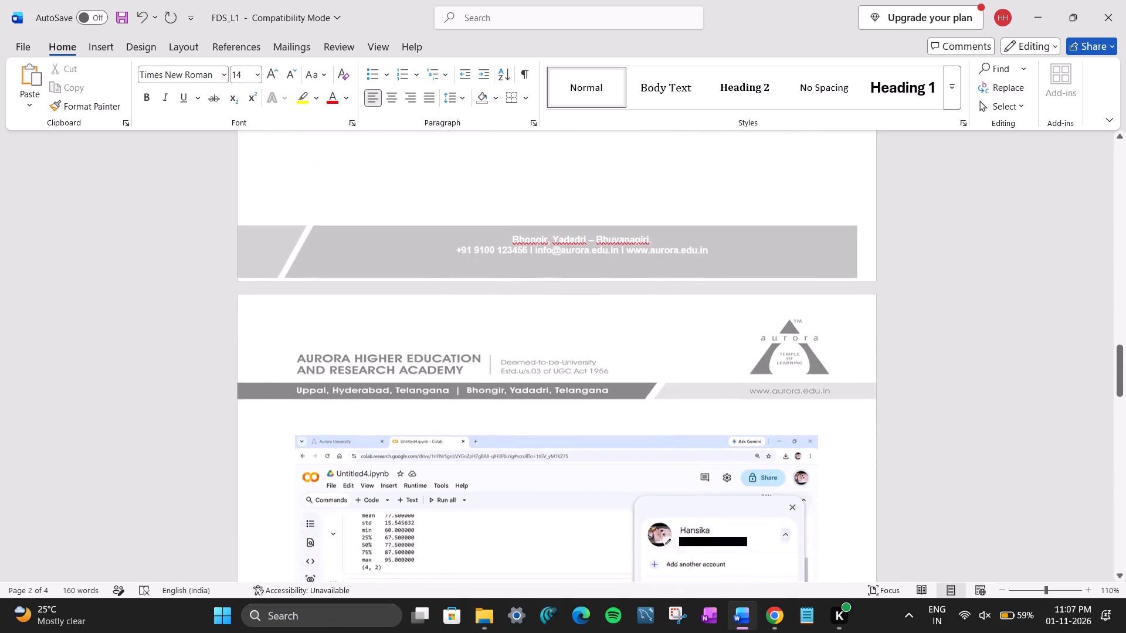
scroll(472, 461, "down", 3)
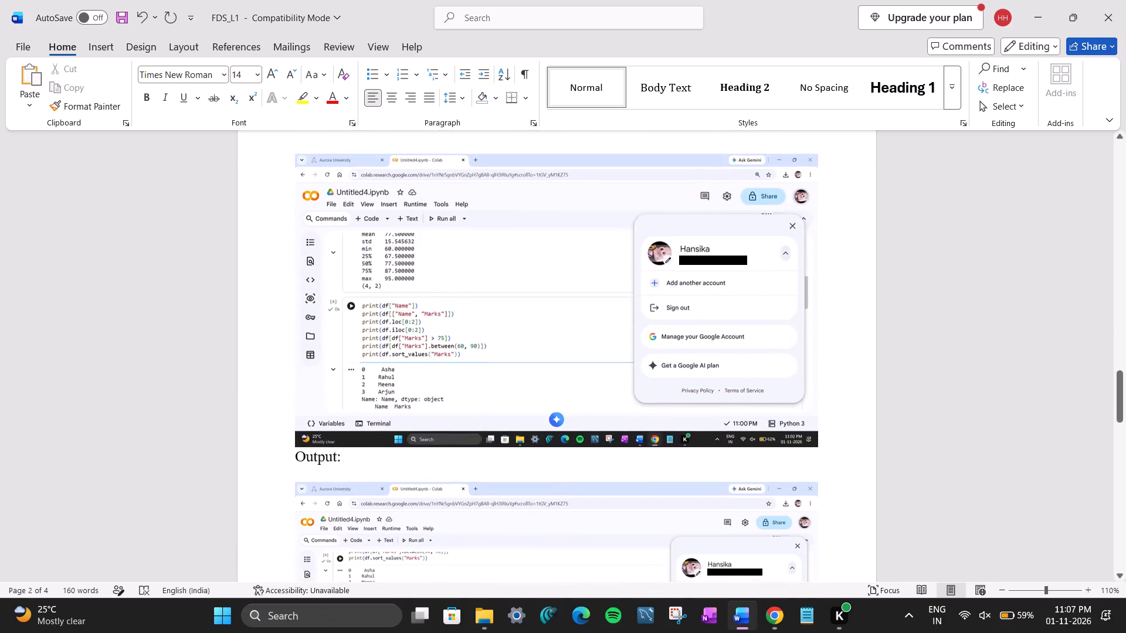
scroll(472, 461, "down", 1)
left_click(295, 267)
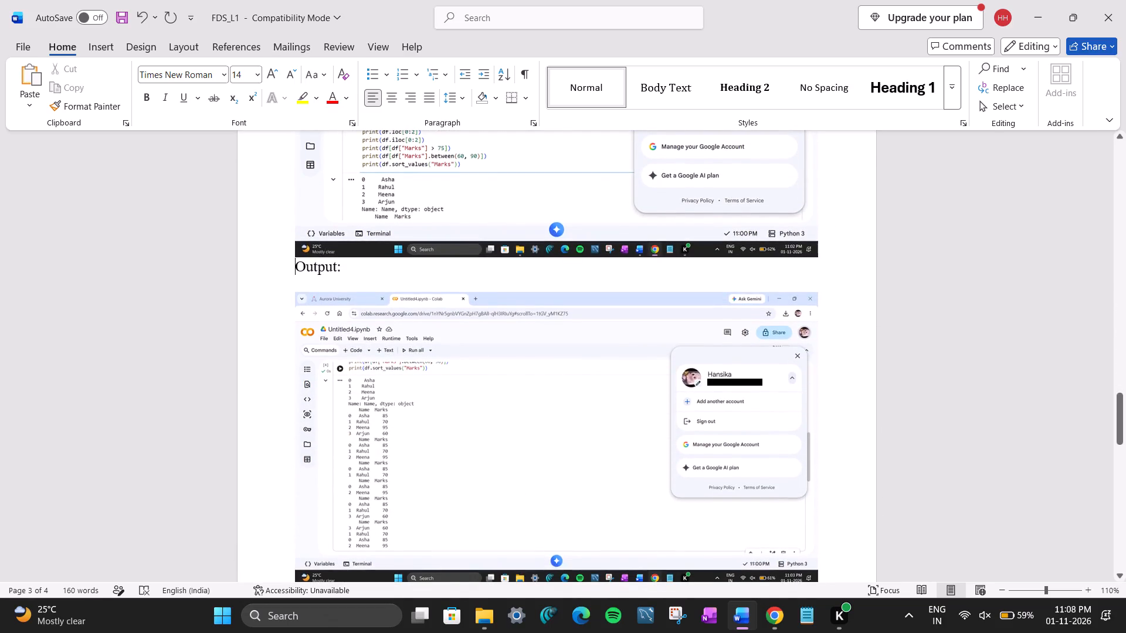
key("Return")
Repair the broken lines in the Manipulating Data explanation so "Helps remove duplicate and missing values." sits on one line without the hanging indent.
scroll(295, 267, "down", 2)
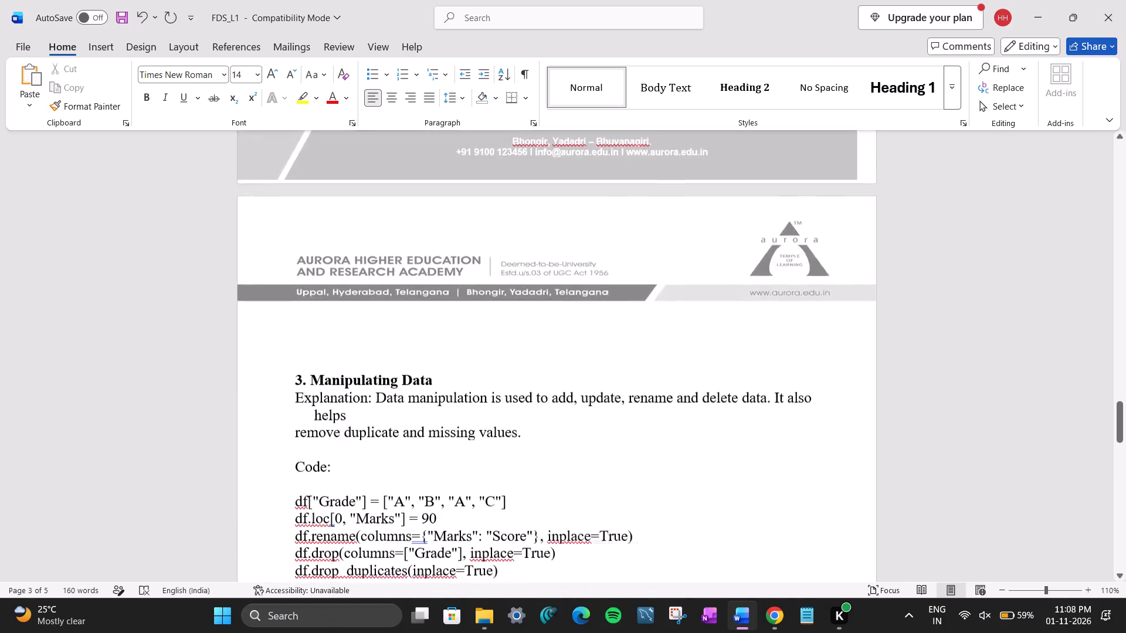
scroll(295, 267, "down", 1)
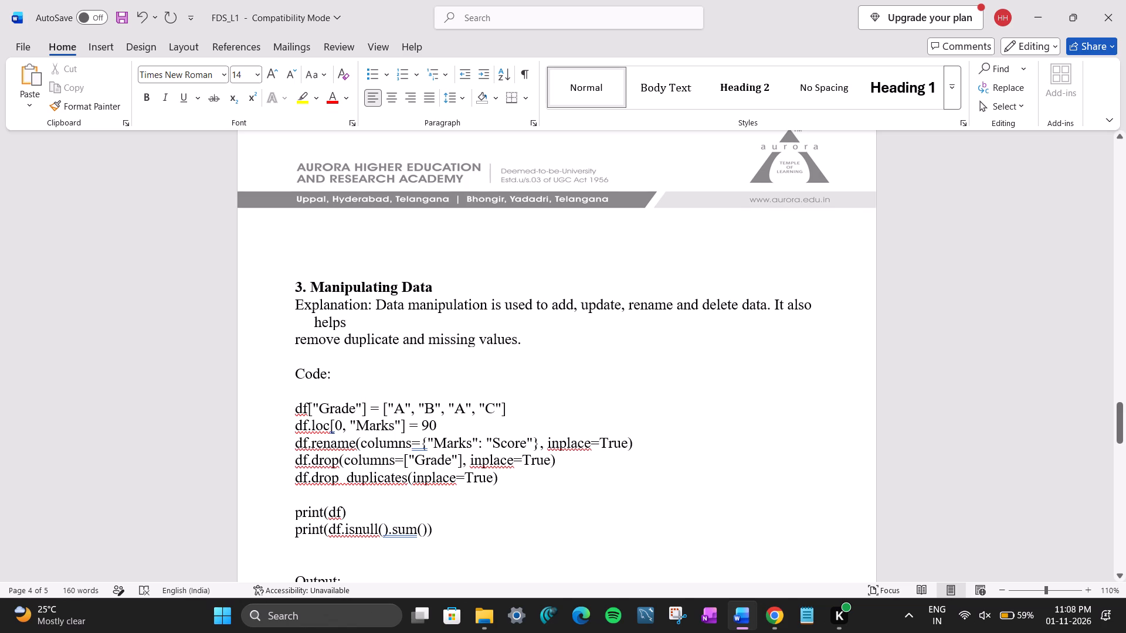
left_click(311, 321)
key("BackSpace")
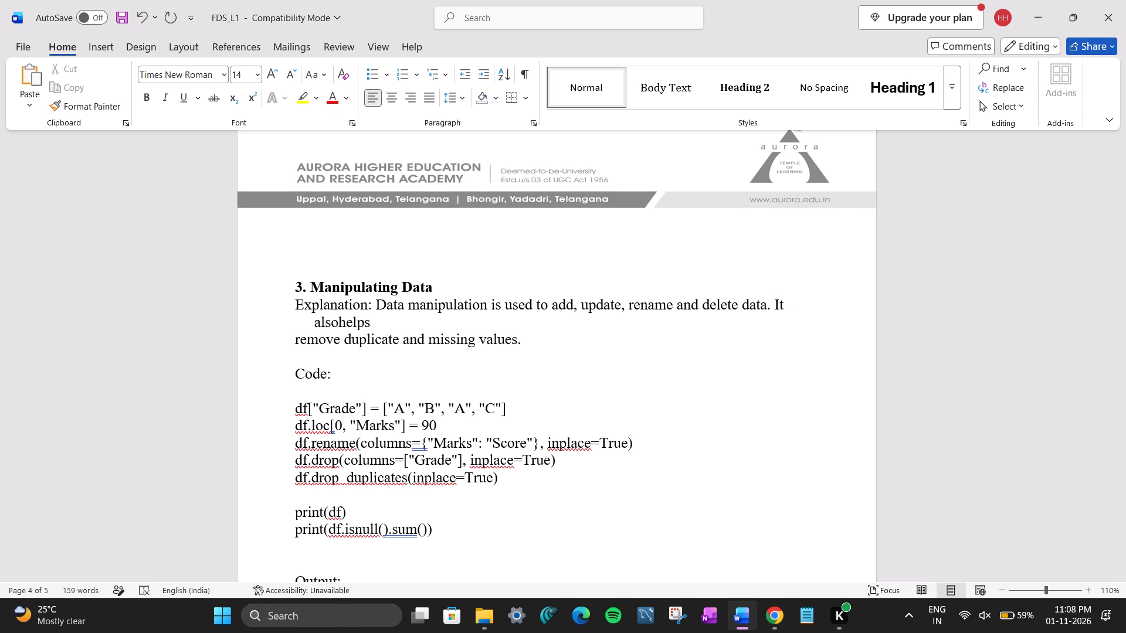
key("Return")
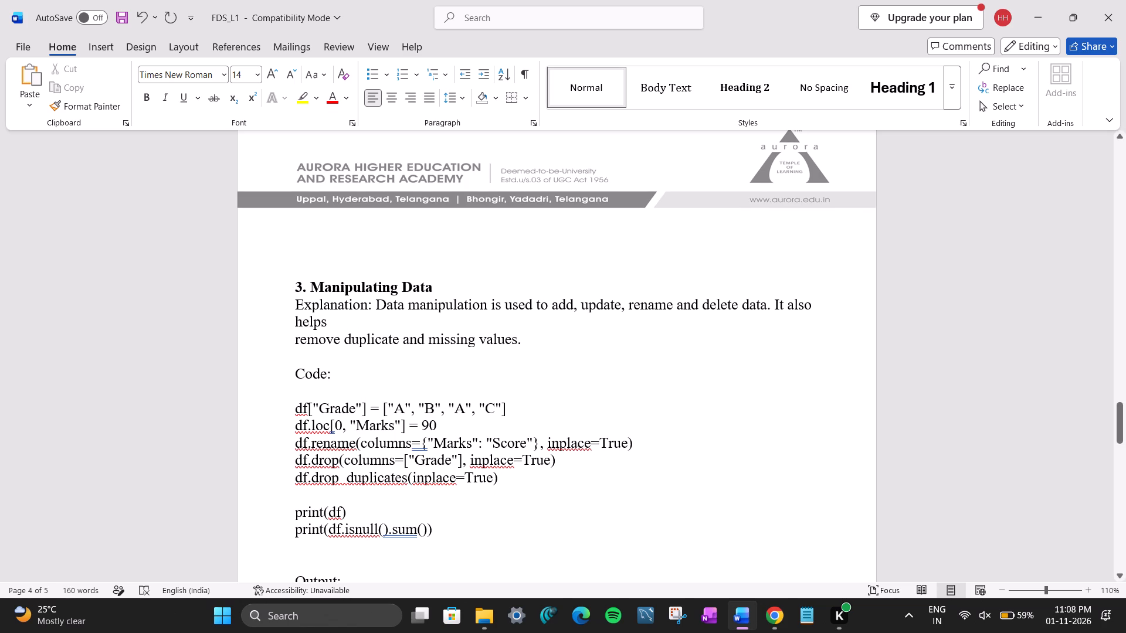
left_click(294, 337)
key("BackSpace")
key("BackSpace")
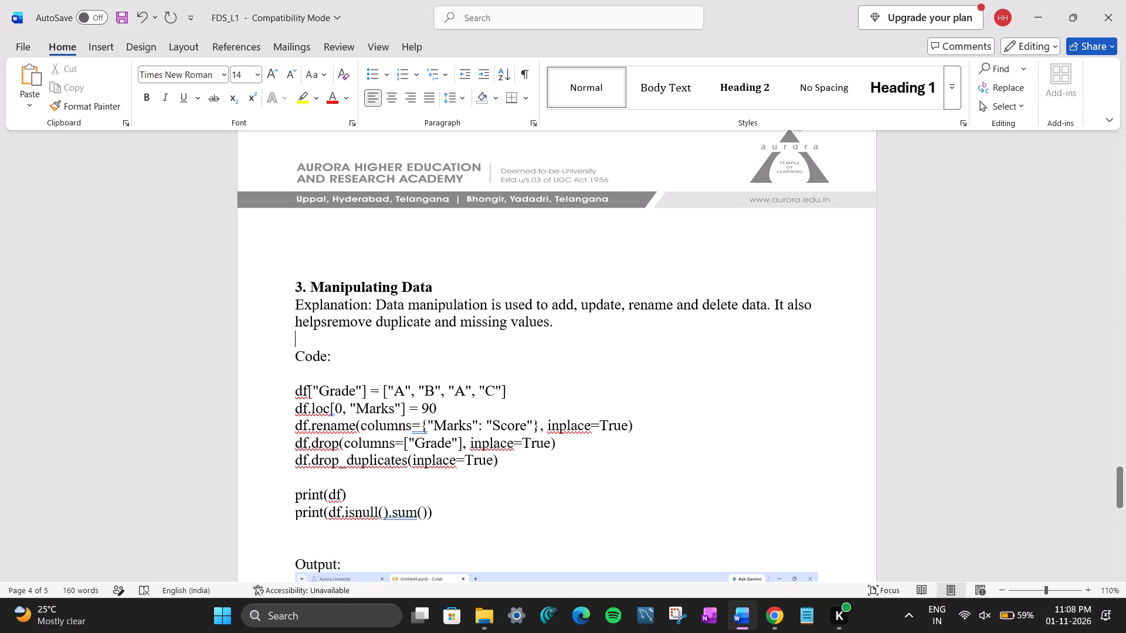
key("space")
Delete one of the blank lines between "print(df.isnull().sum())" and "Output:" in the Manipulating Data section.
scroll(374, 389, "down", 1)
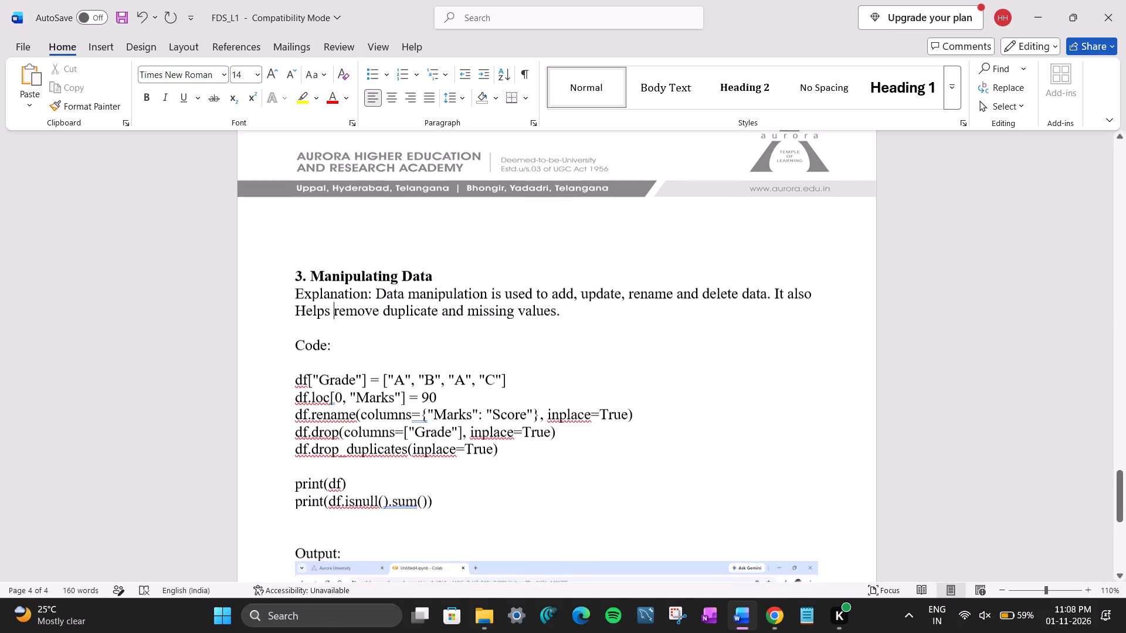
scroll(374, 389, "down", 1)
scroll(356, 315, "down", 1)
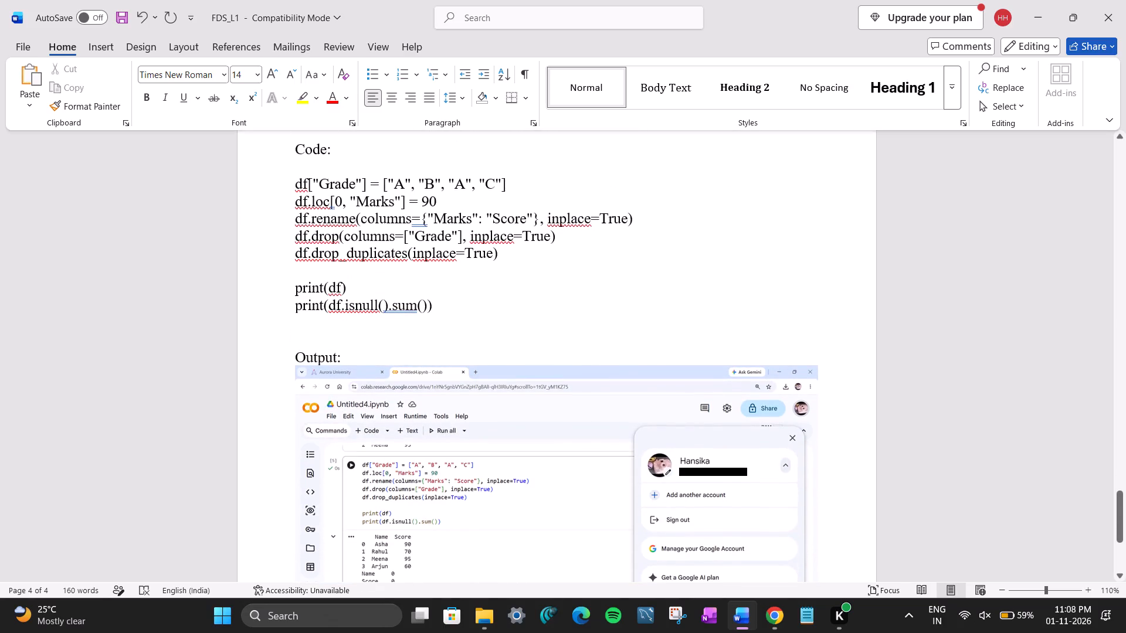
left_click(313, 165)
scroll(439, 376, "down", 1)
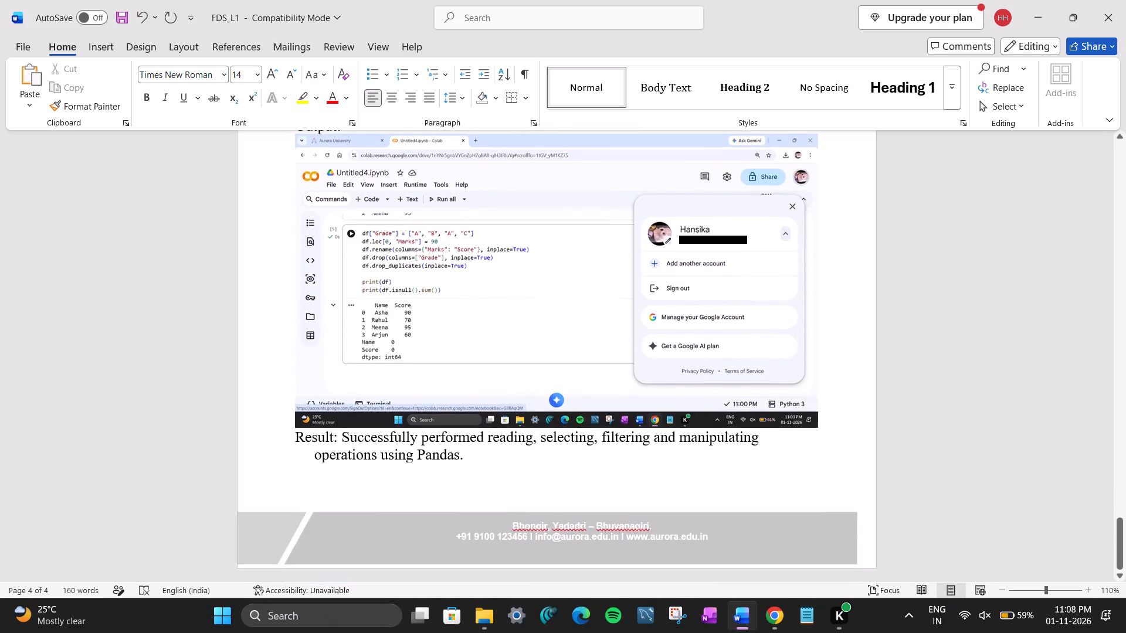
scroll(439, 376, "down", 1)
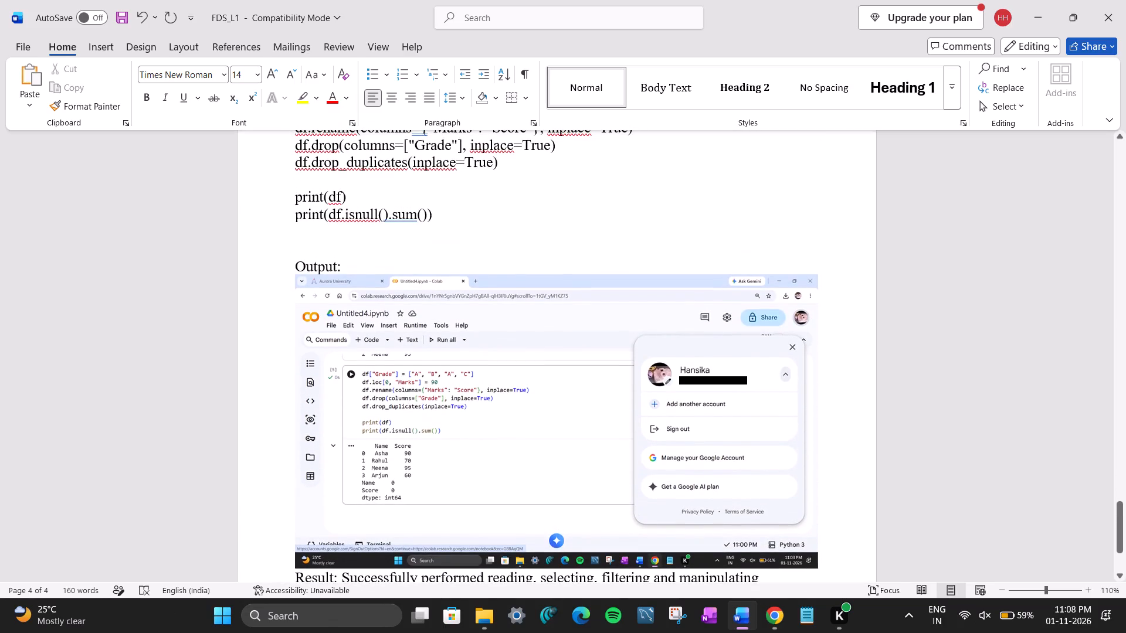
left_click(327, 243)
key("BackSpace")
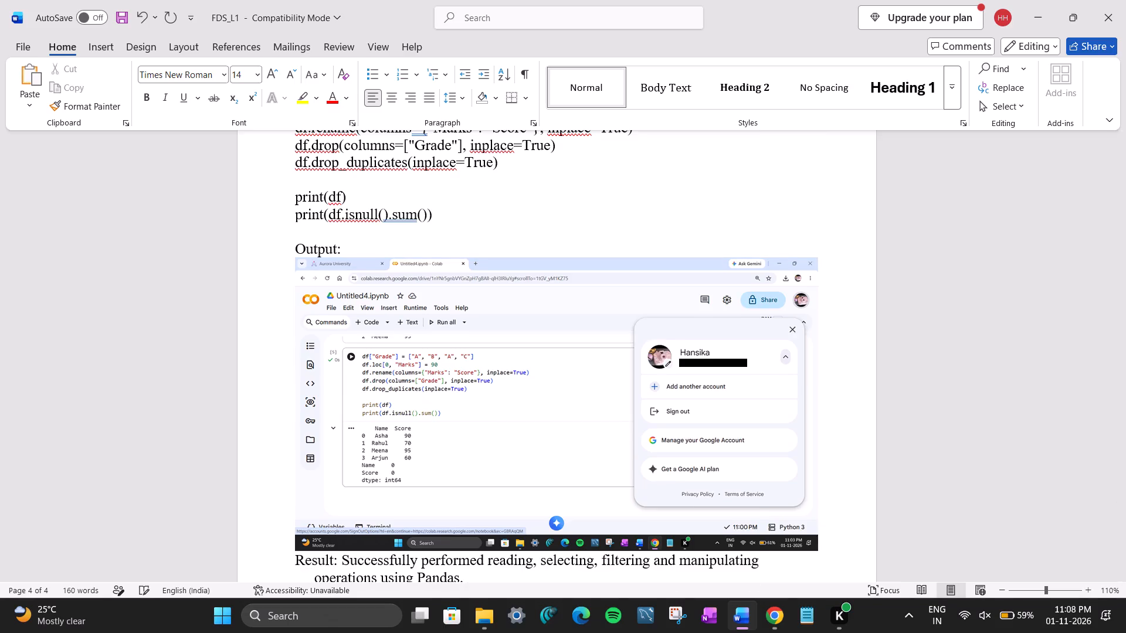
Break the Result paragraph before "operations using Pandas." so its second line has no hanging indent.
scroll(327, 243, "down", 1)
left_click(316, 440)
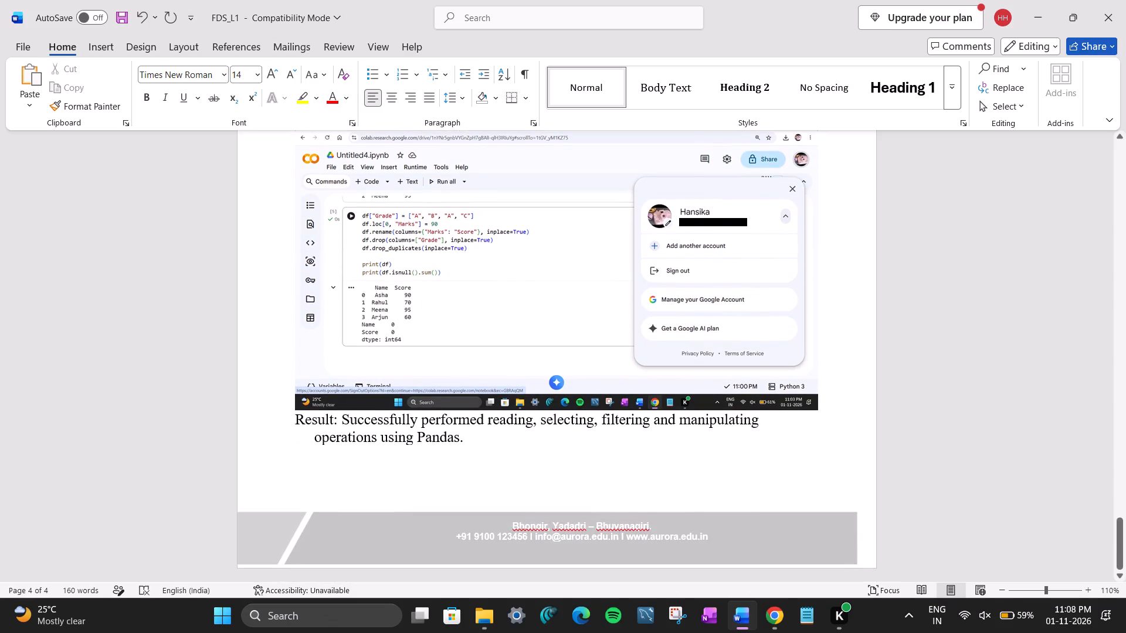
key("BackSpace")
key("Return")
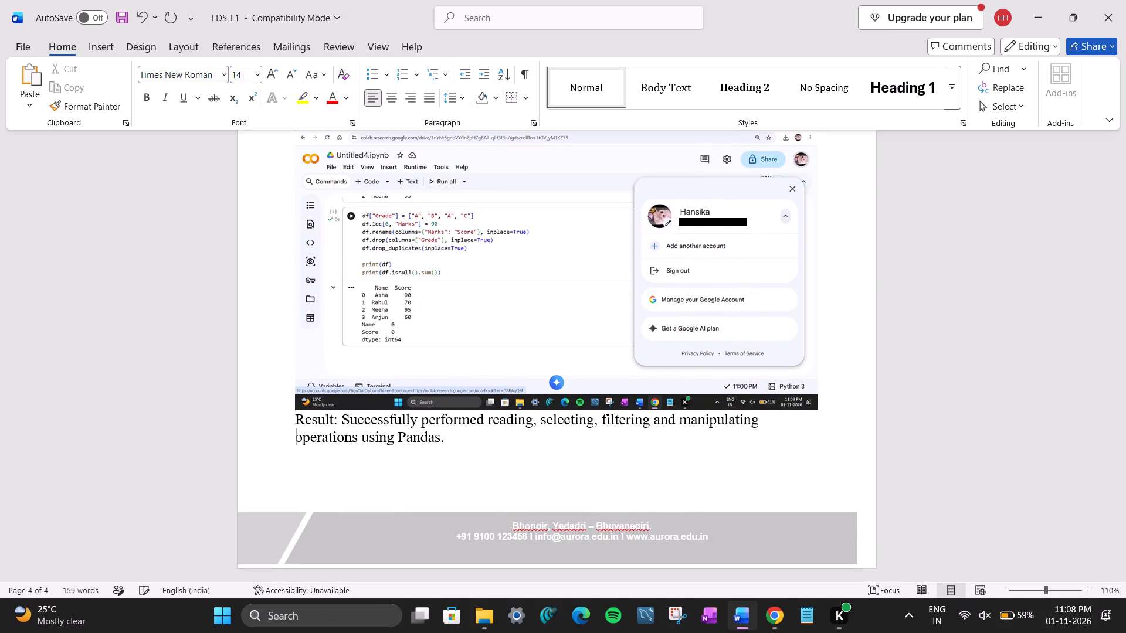
Insert a blank line between the last output screenshot and the Result paragraph.
scroll(316, 440, "down", 1)
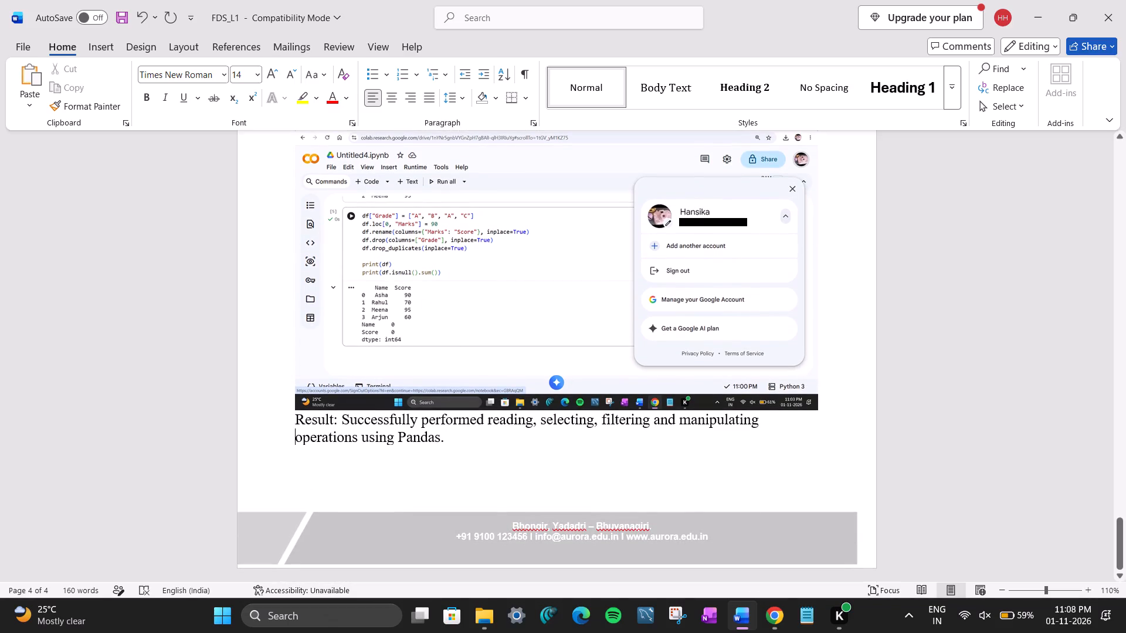
left_click(294, 417)
key("Return")
Check all the report's pages in the print preview and print the whole document with Microsoft Print to PDF.
scroll(294, 417, "up", 3)
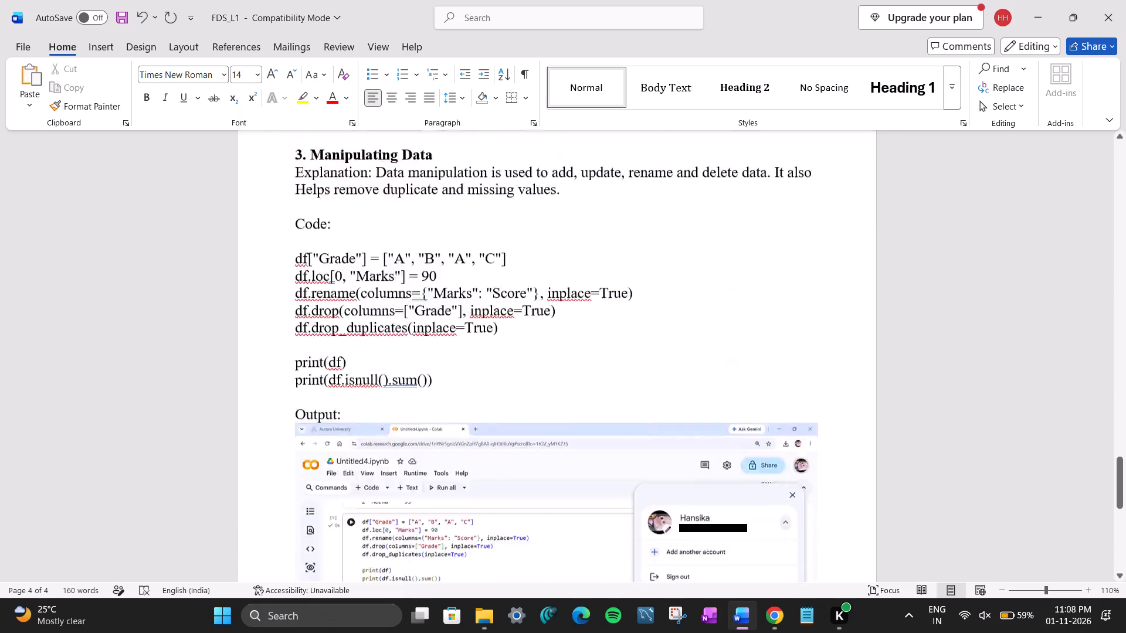
scroll(294, 417, "up", 12)
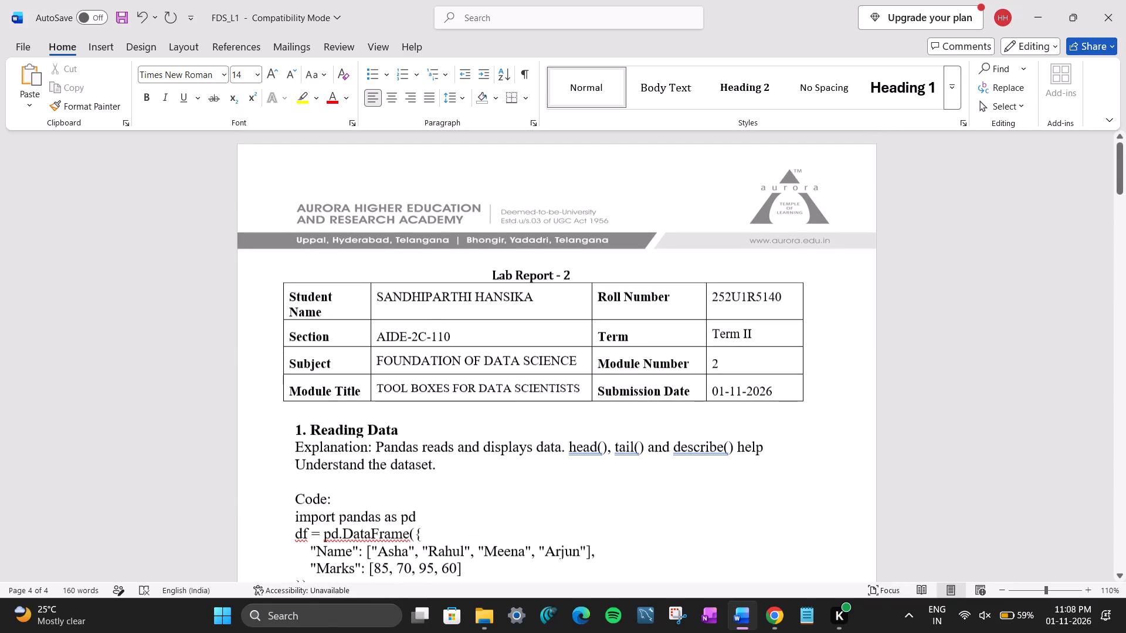
key("ctrl+p")
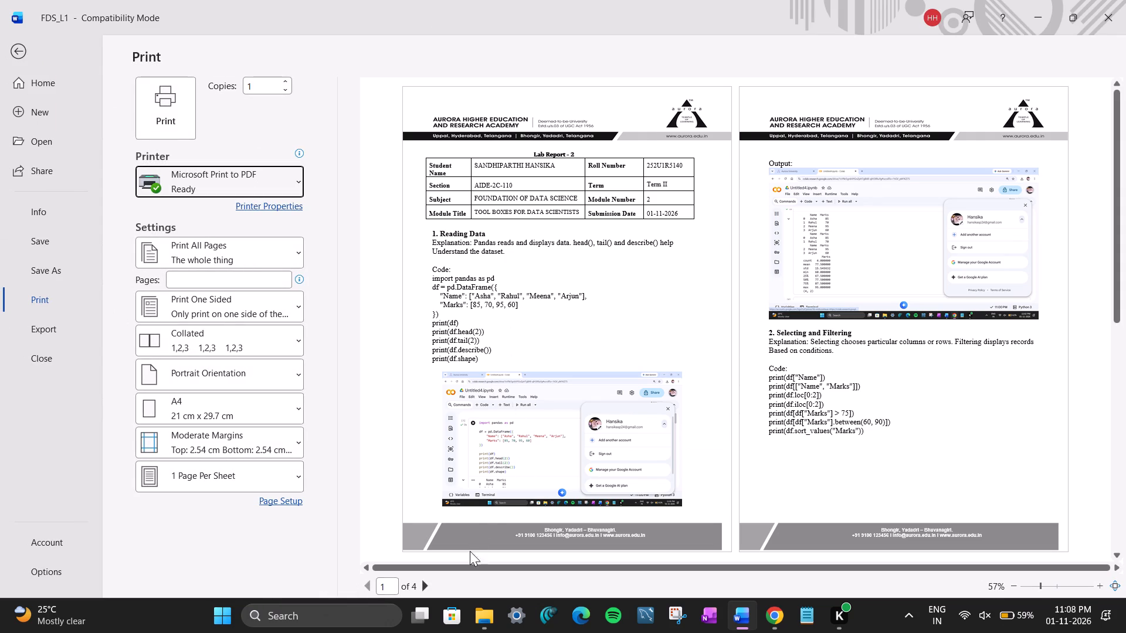
left_click(426, 587)
left_click(426, 587)
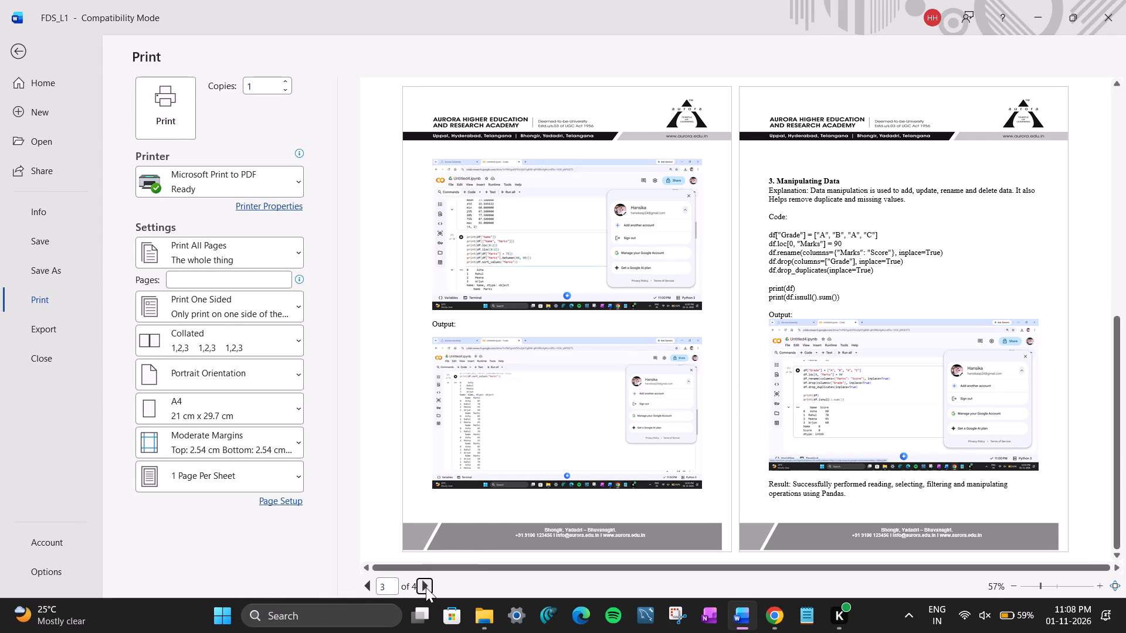
left_click(426, 587)
left_click(426, 587)
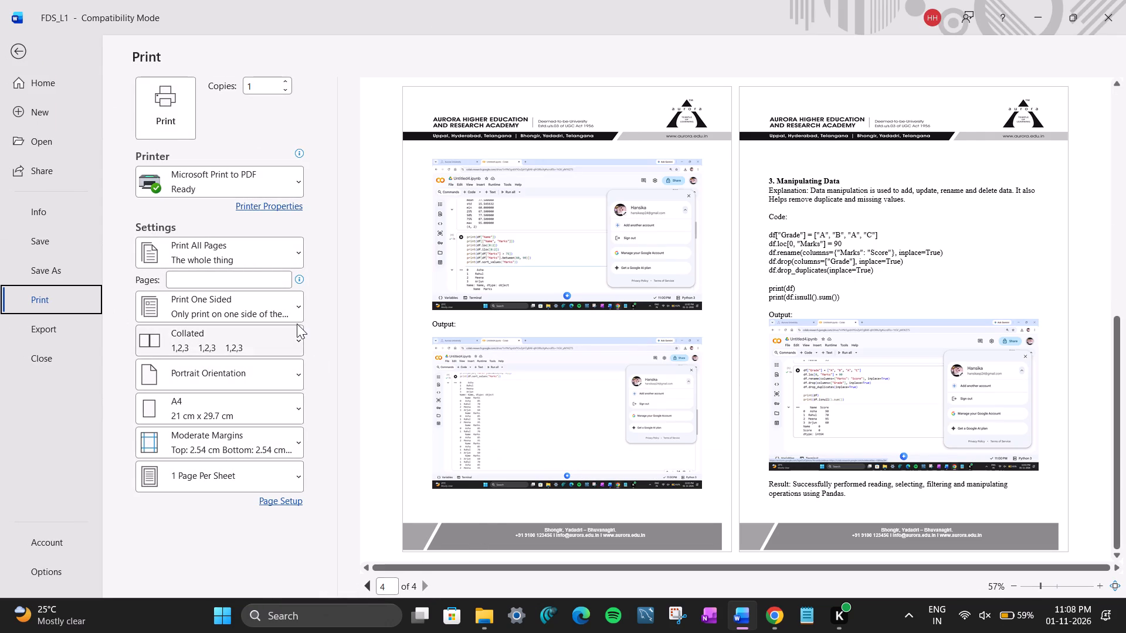
left_click(182, 118)
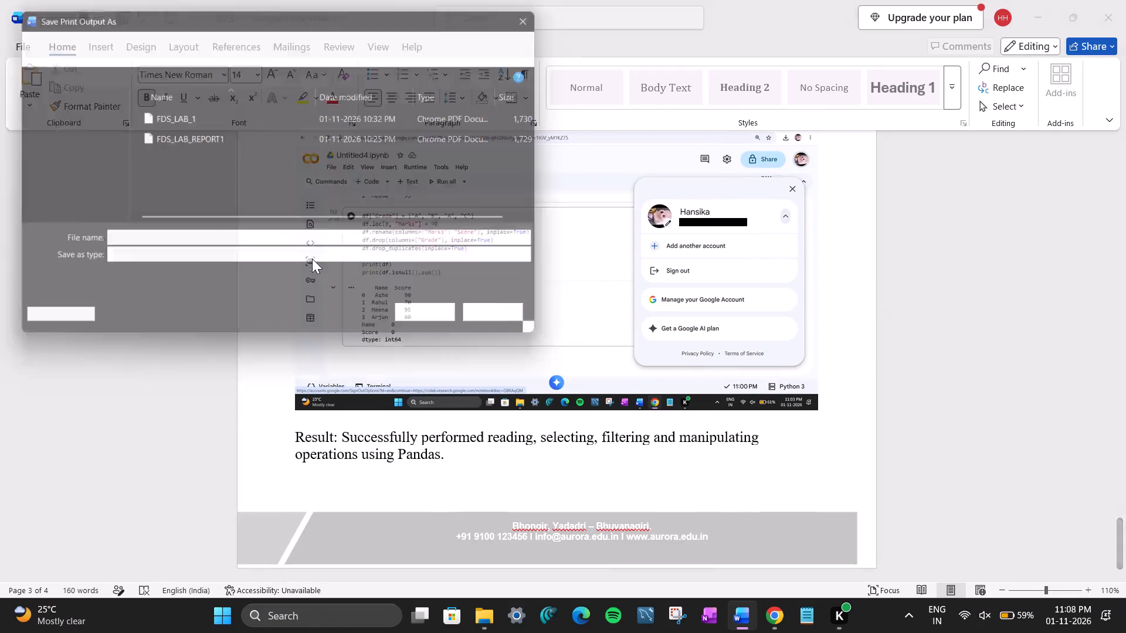
Save the print output as FDS_LAB_2.pdf in the FDS folder on the Desktop.
type("FD")
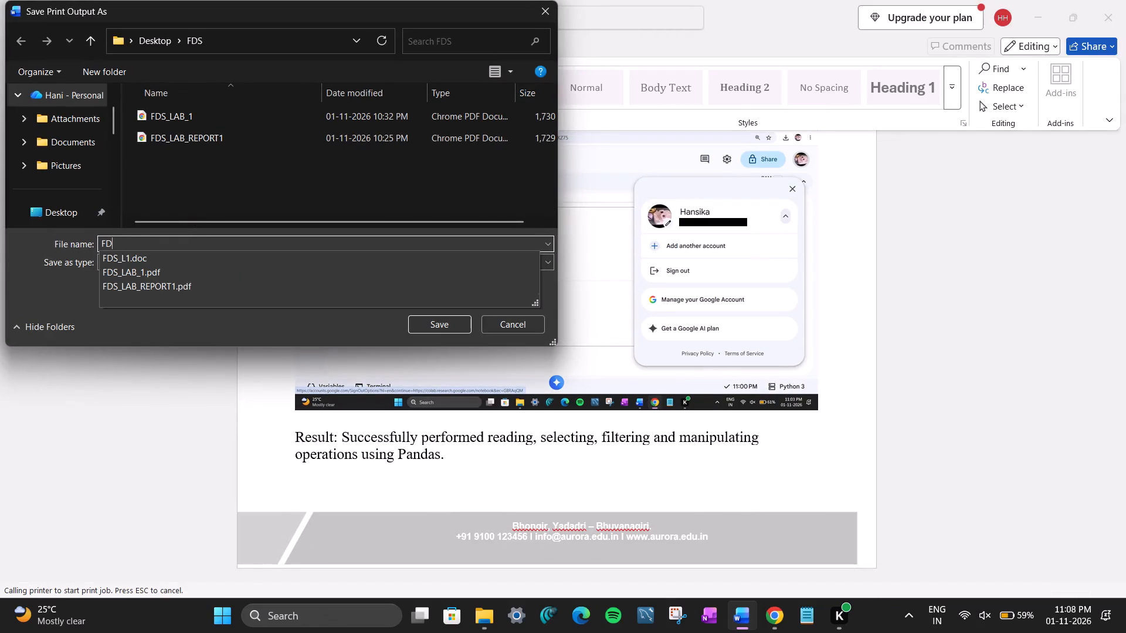
key("Down")
key("Down")
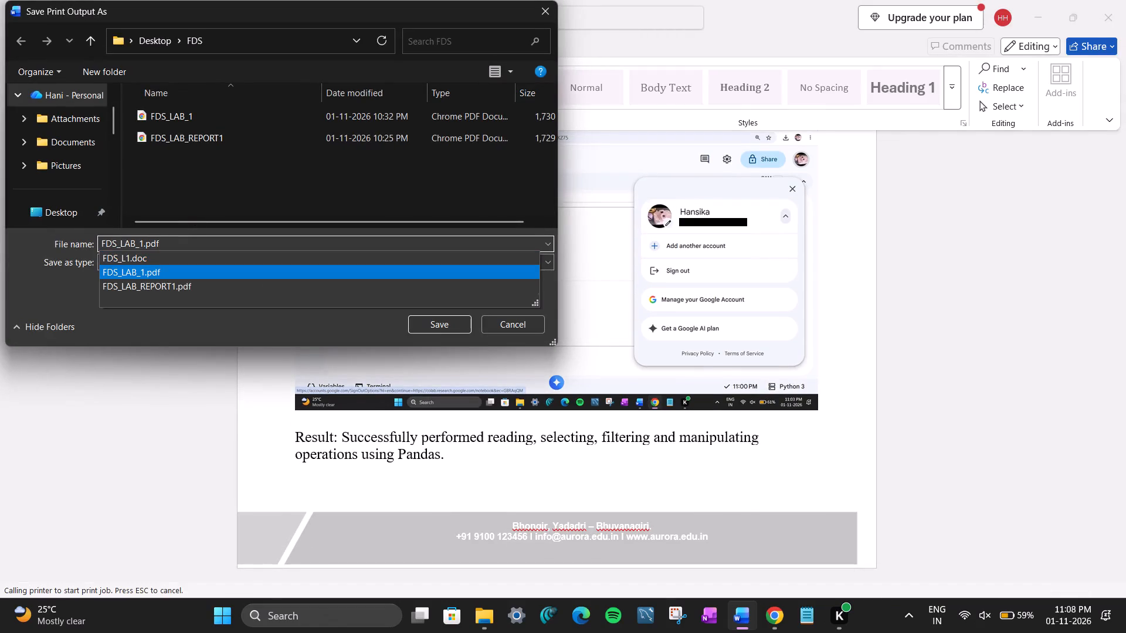
key("Left")
key("Left")
key("Left")
key("Left")
key("BackSpace")
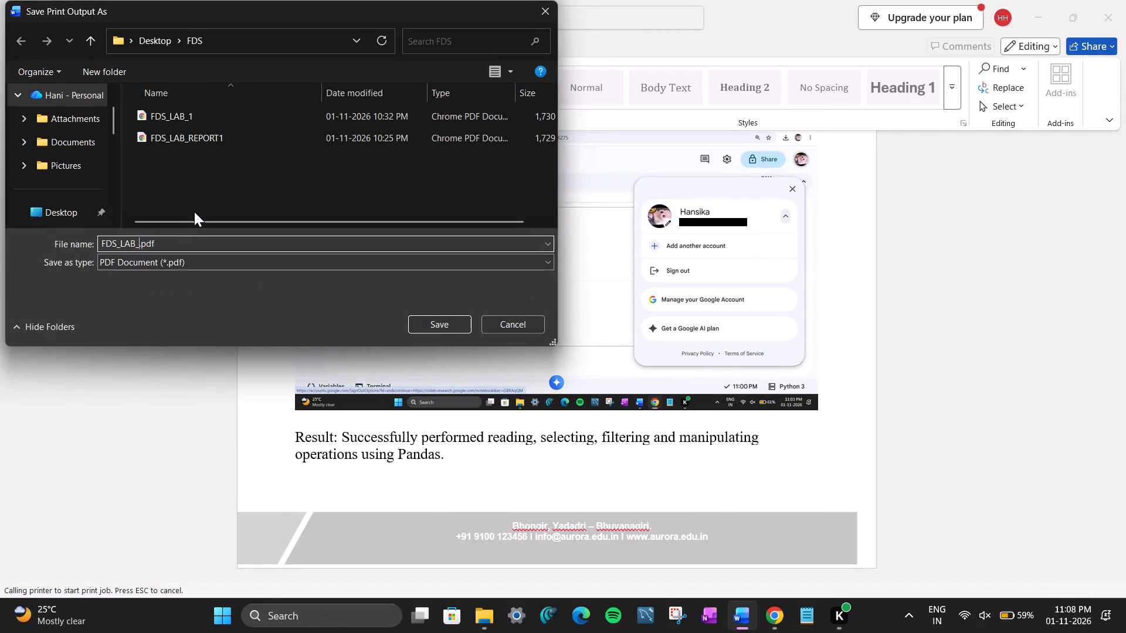
key("2")
key("Return")
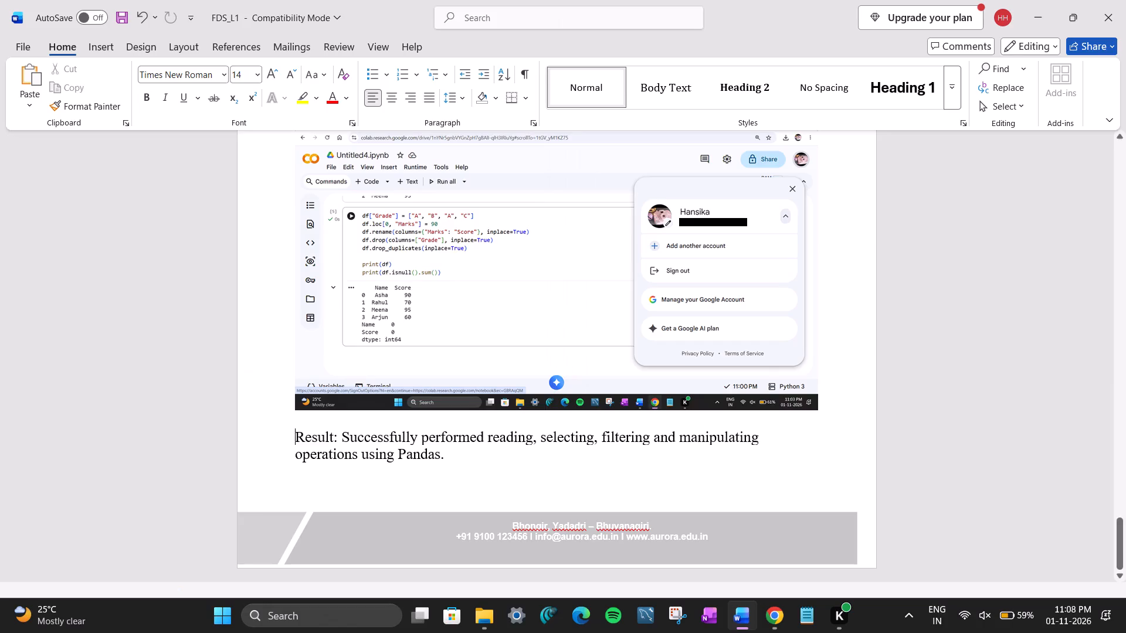
Open FDS_LAB_2 from the FDS folder and check the layout and screenshots on all its pages.
left_click(480, 620)
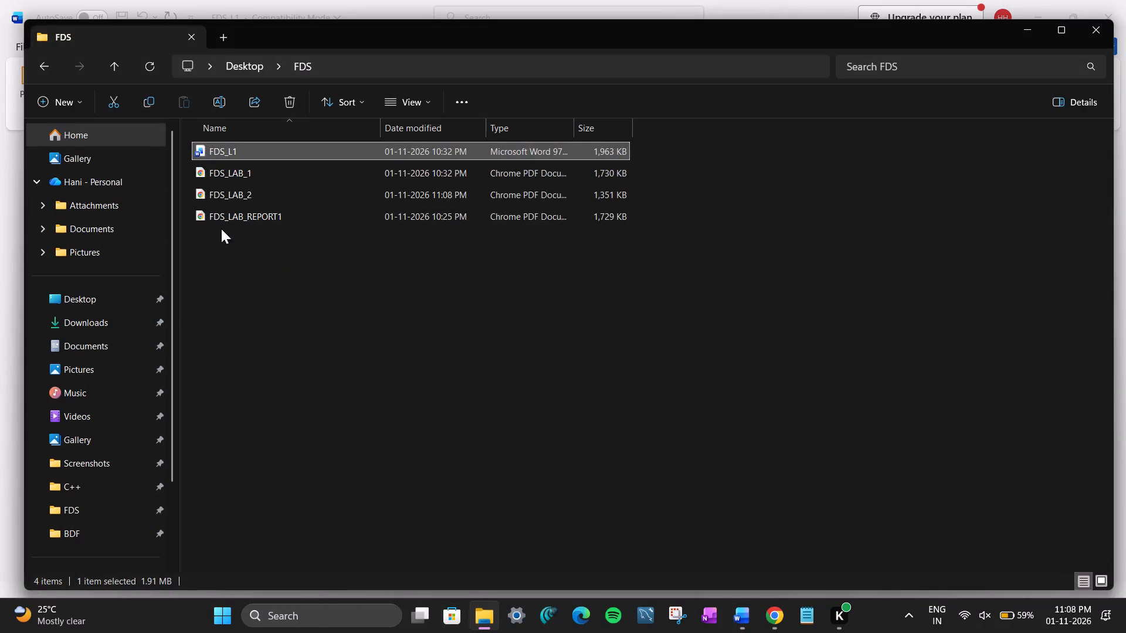
double_click(261, 198)
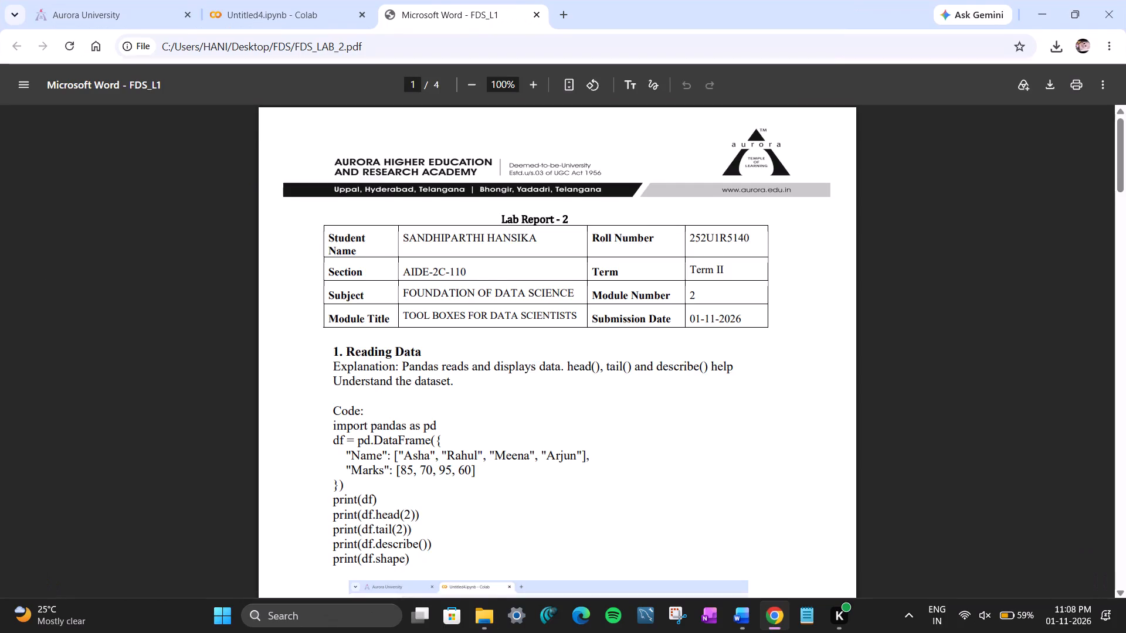
scroll(564, 321, "down", 7)
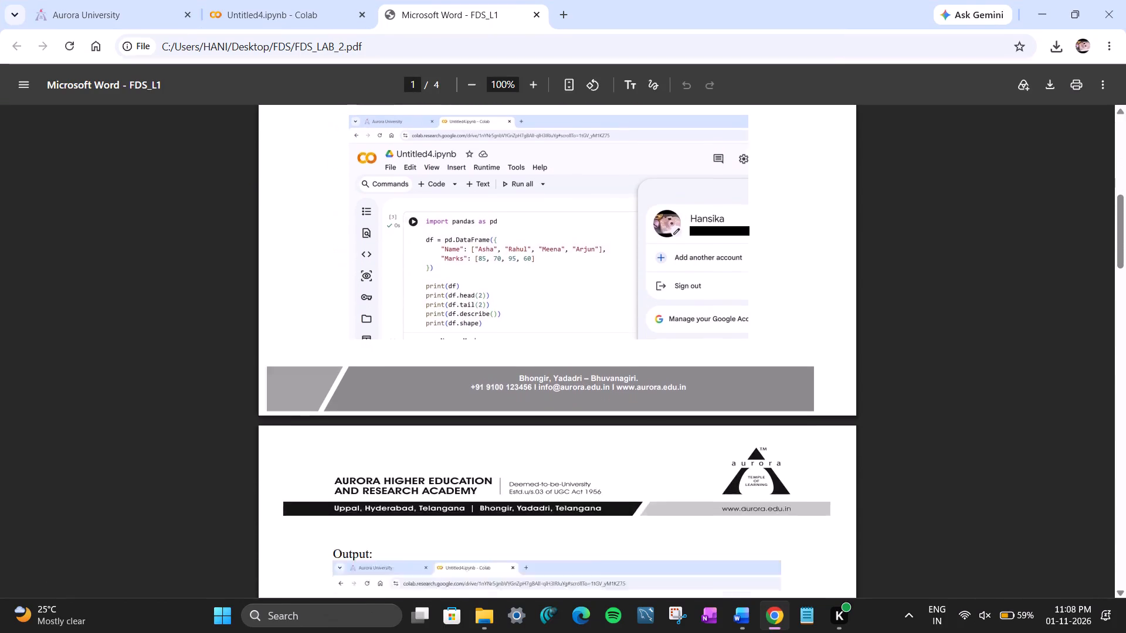
scroll(564, 321, "down", 9)
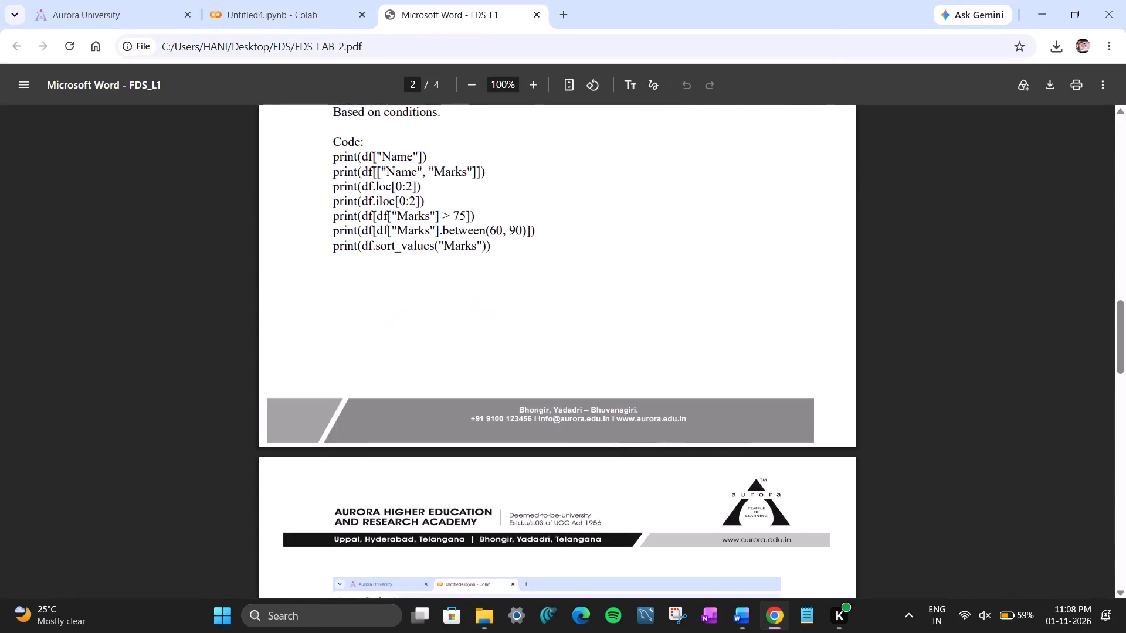
scroll(564, 321, "down", 8)
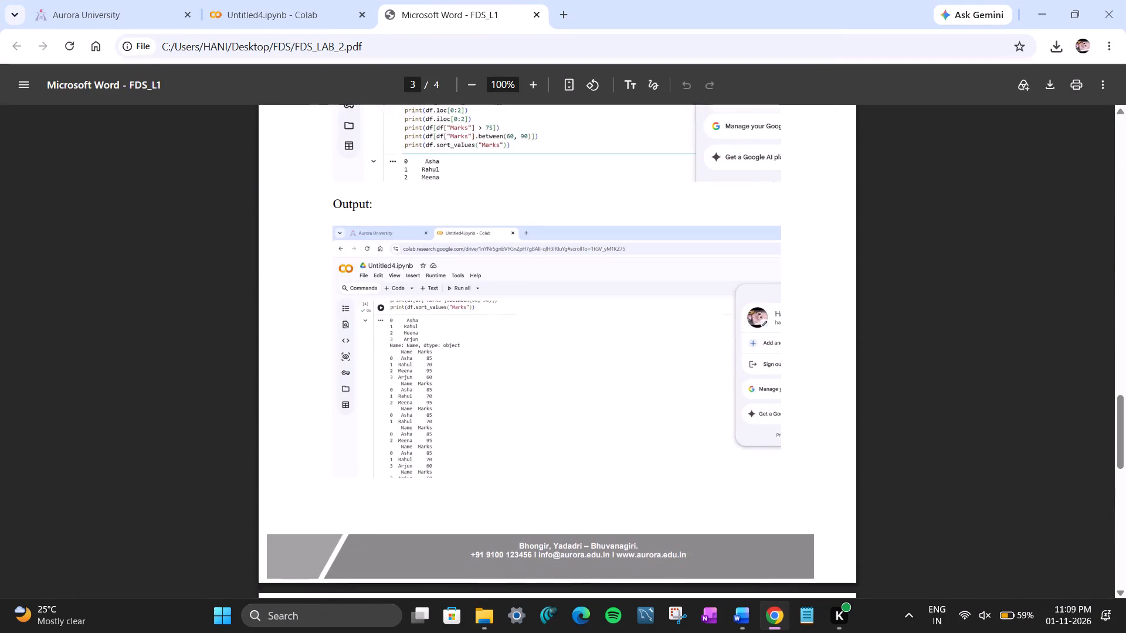
scroll(564, 321, "down", 2)
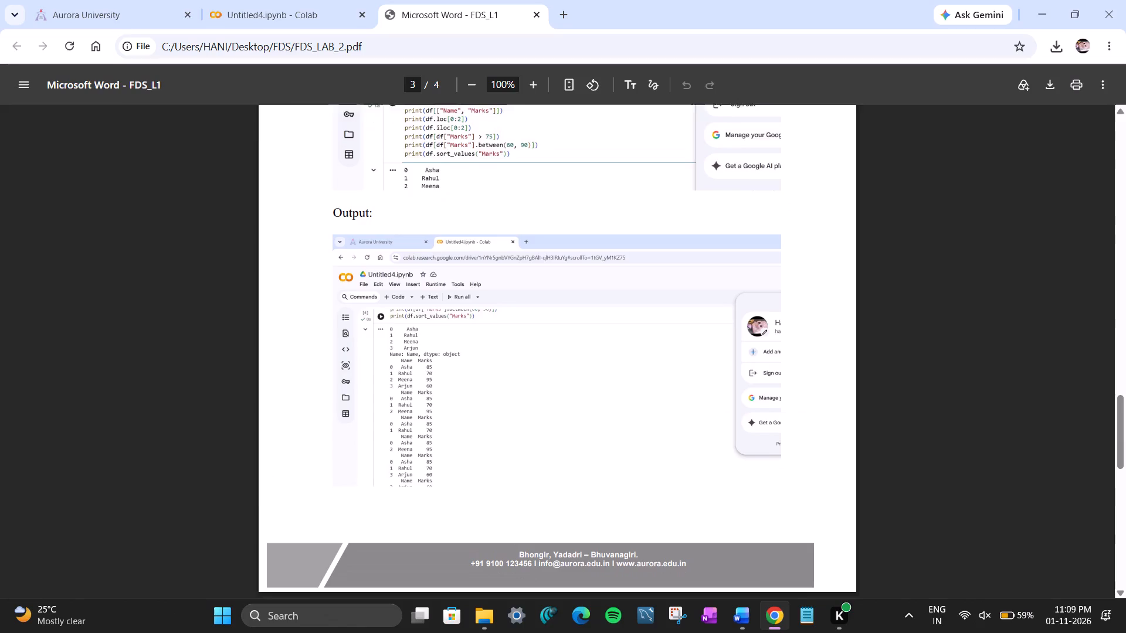
scroll(564, 321, "down", 11)
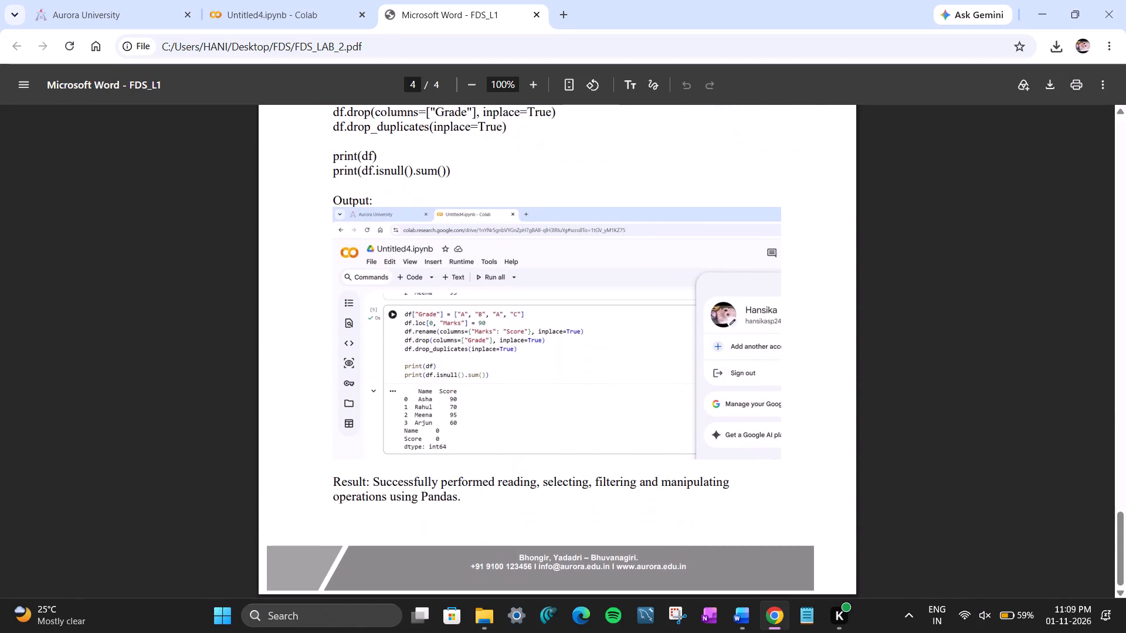
scroll(564, 321, "down", 5)
scroll(564, 321, "up", 13)
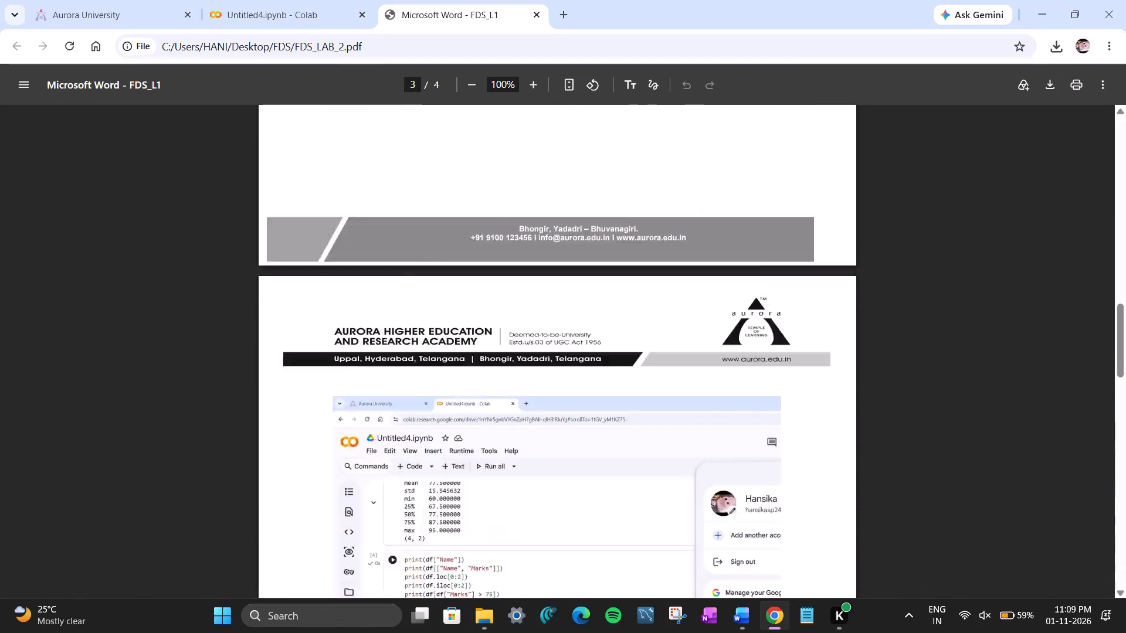
scroll(564, 321, "up", 14)
scroll(564, 321, "down", 2)
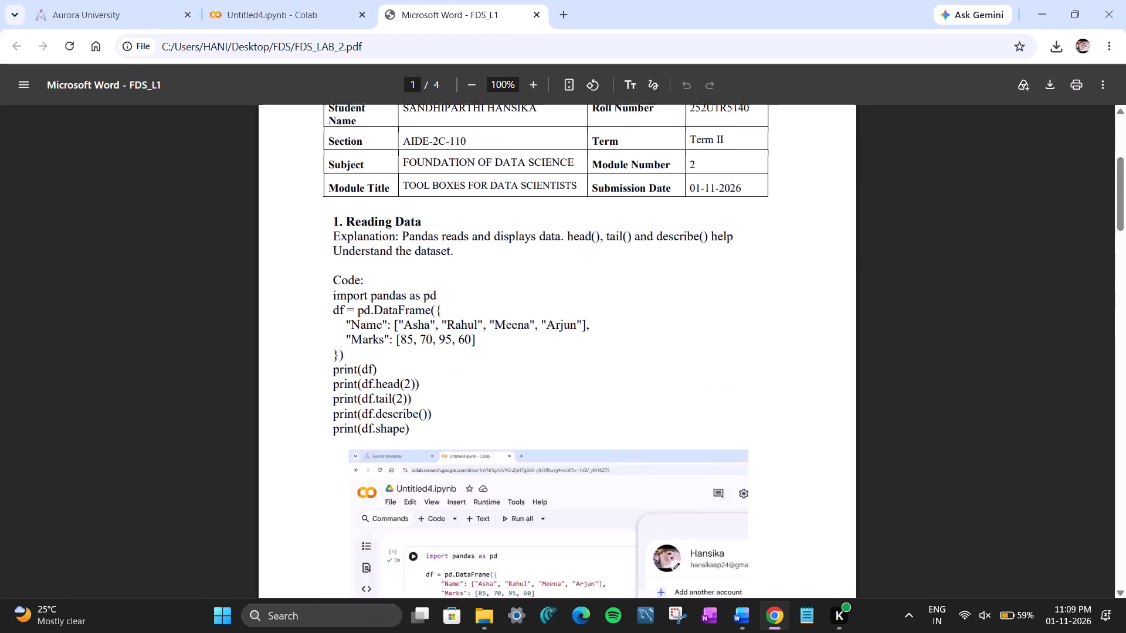
scroll(564, 321, "down", 1)
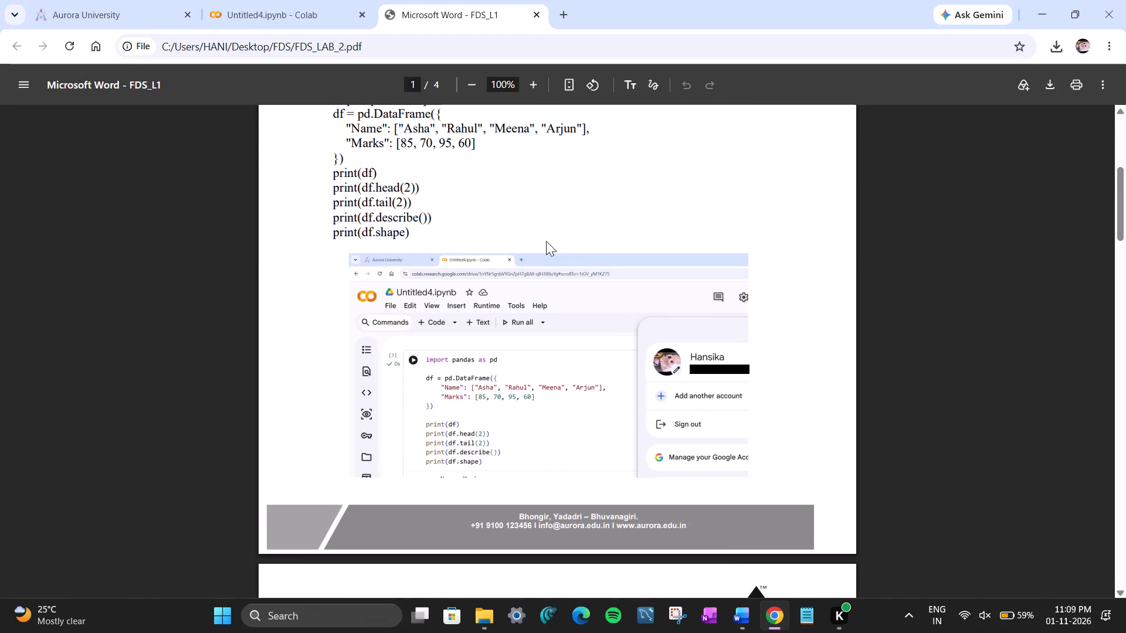
scroll(550, 300, "up", 9)
Switch to the Aurora University portal and open the assessments list for Foundations of Data Science.
left_click(226, 0)
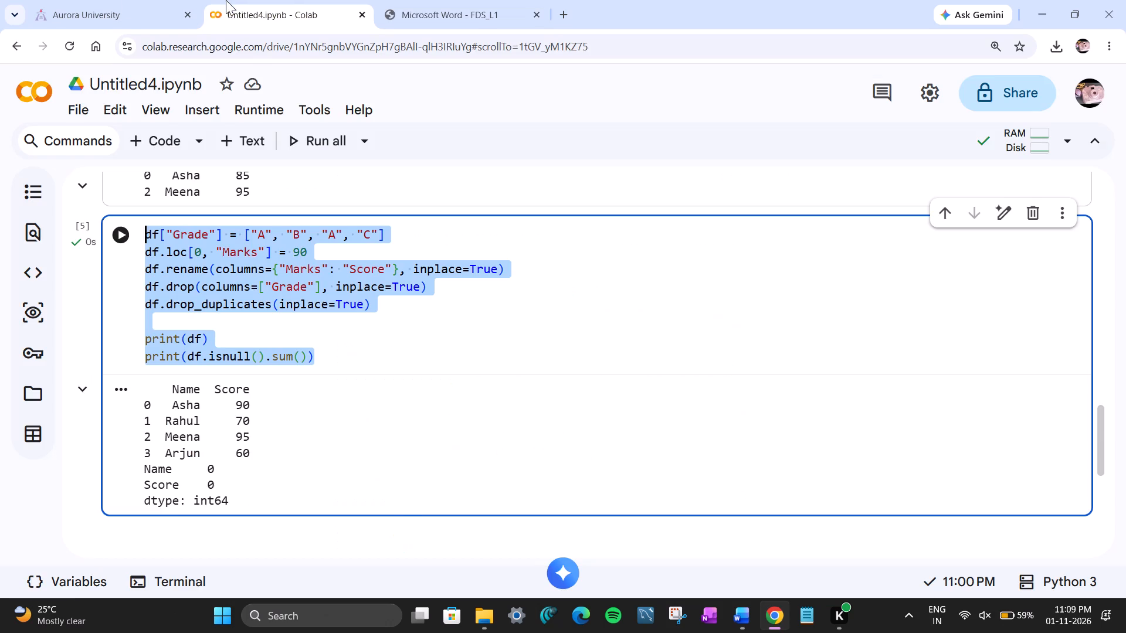
left_click(96, 0)
left_click(242, 427)
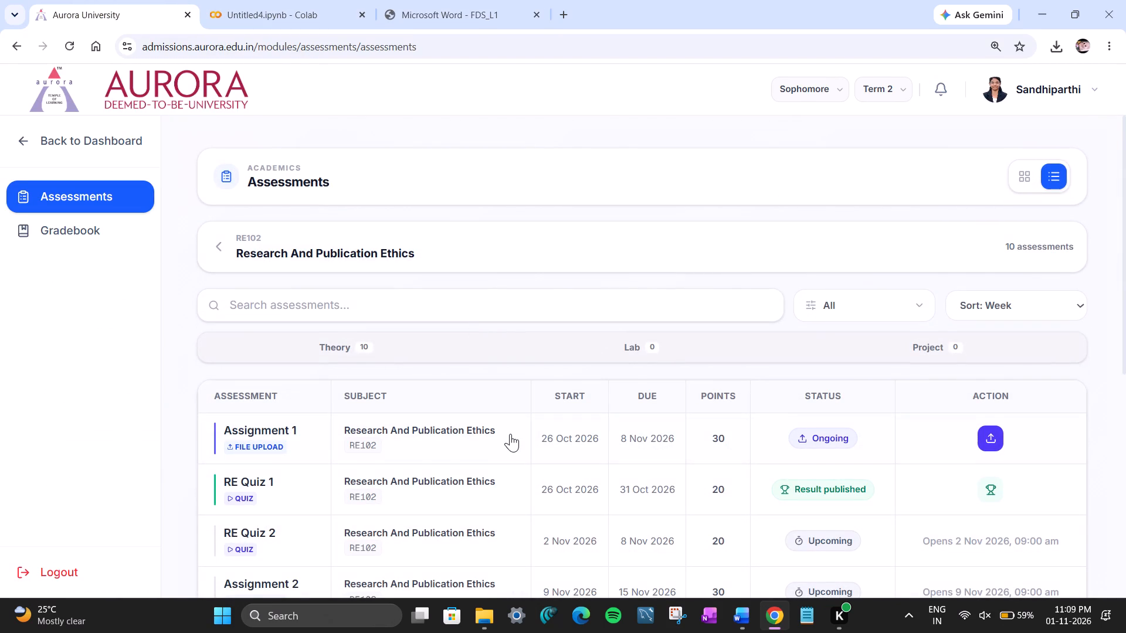
scroll(510, 434, "down", 1)
left_click(218, 200)
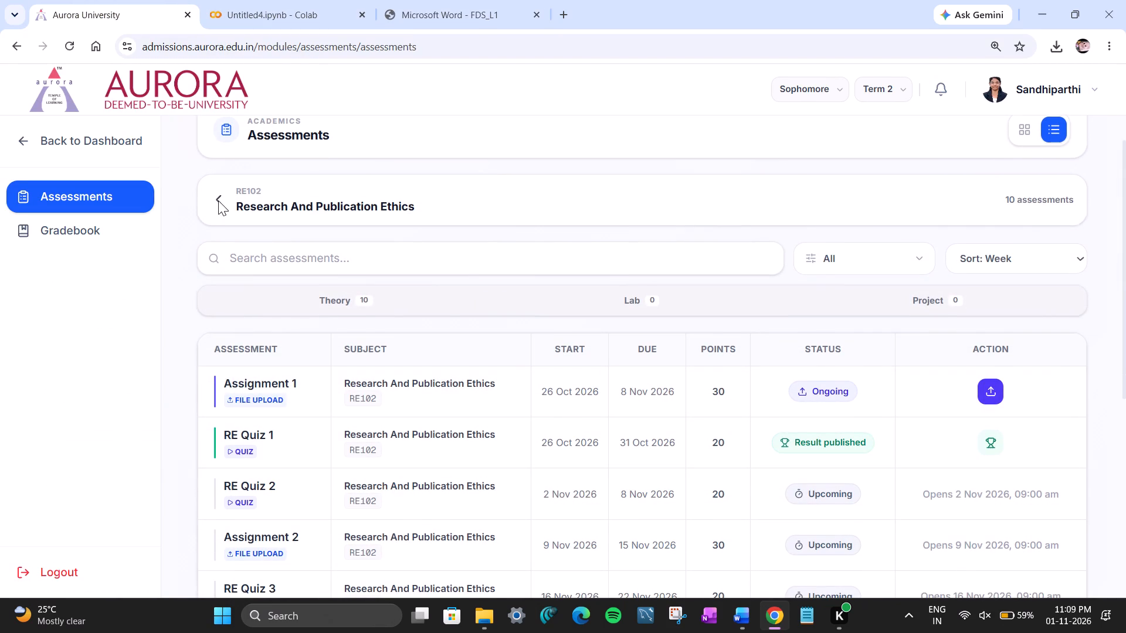
scroll(935, 443, "down", 1)
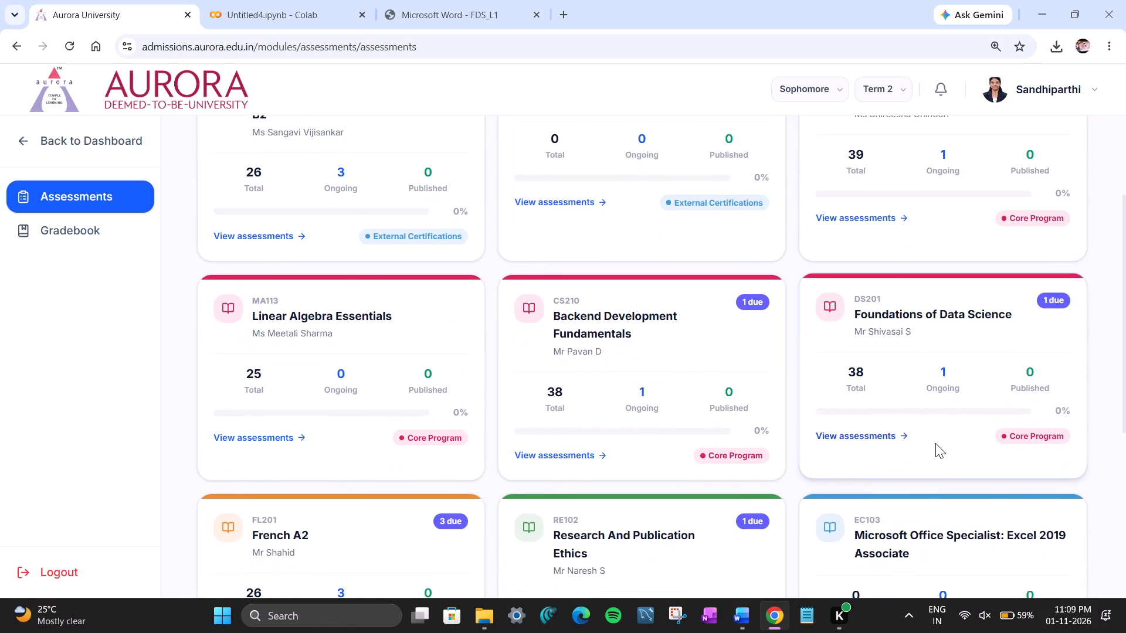
left_click(886, 434)
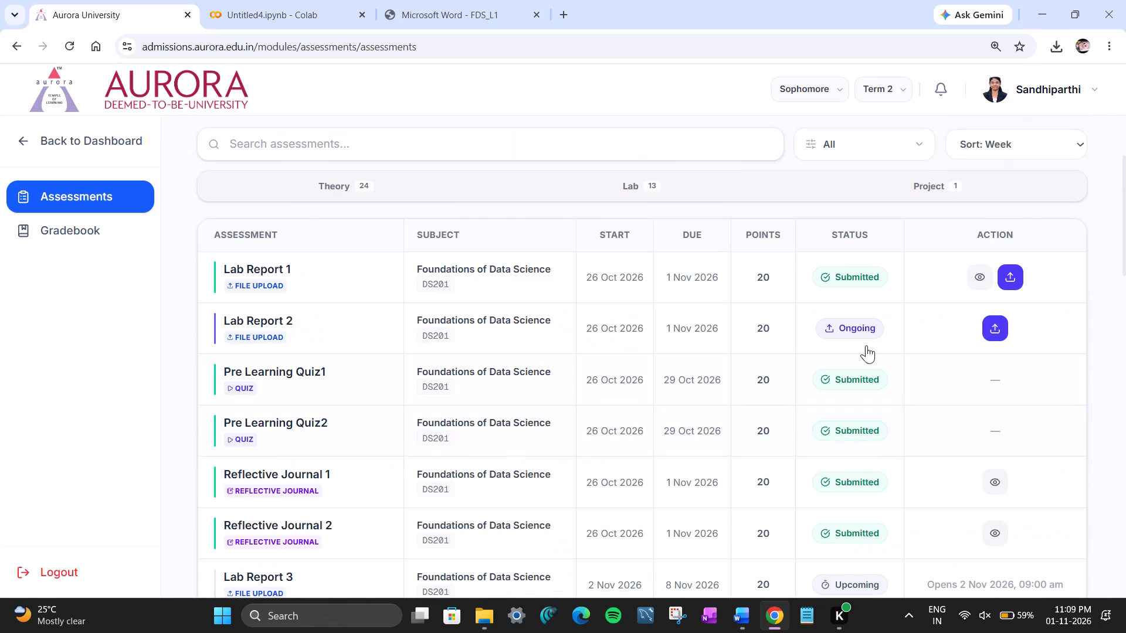
Upload FDS_LAB_2 from the Desktop's FDS folder as the submission for Lab Report 2.
left_click(998, 332)
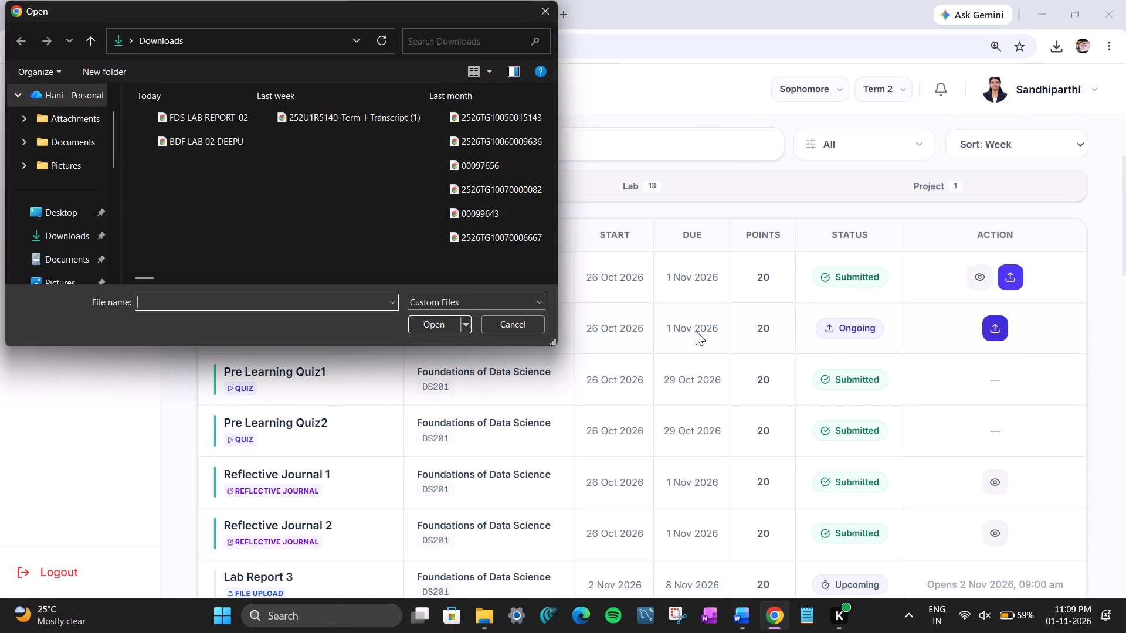
scroll(74, 104, "up", 7)
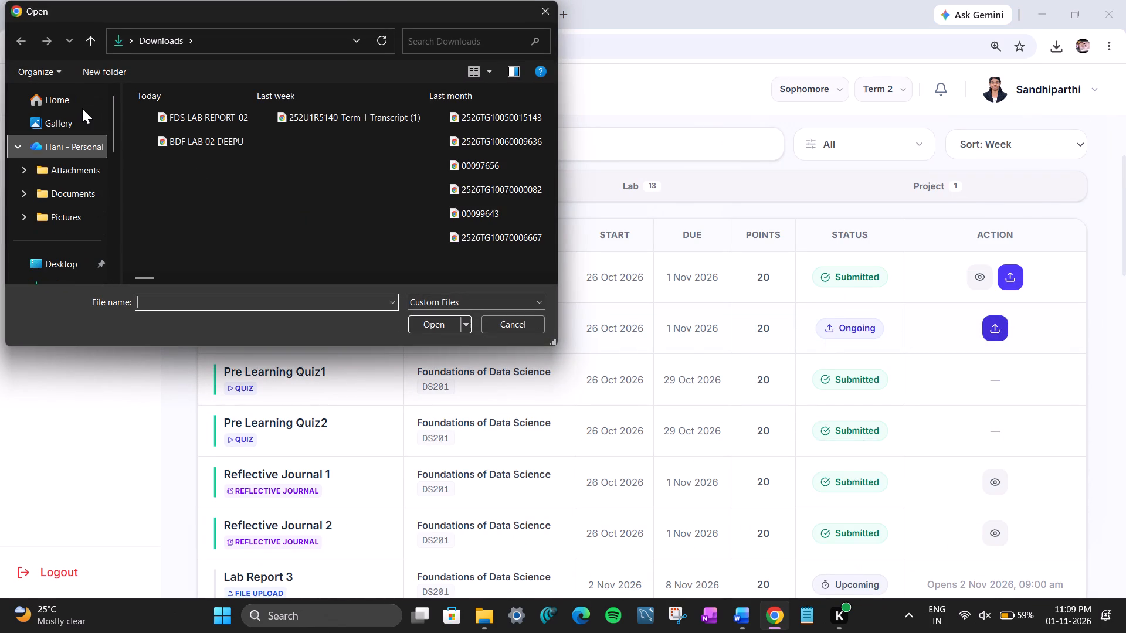
double_click(76, 99)
double_click(183, 132)
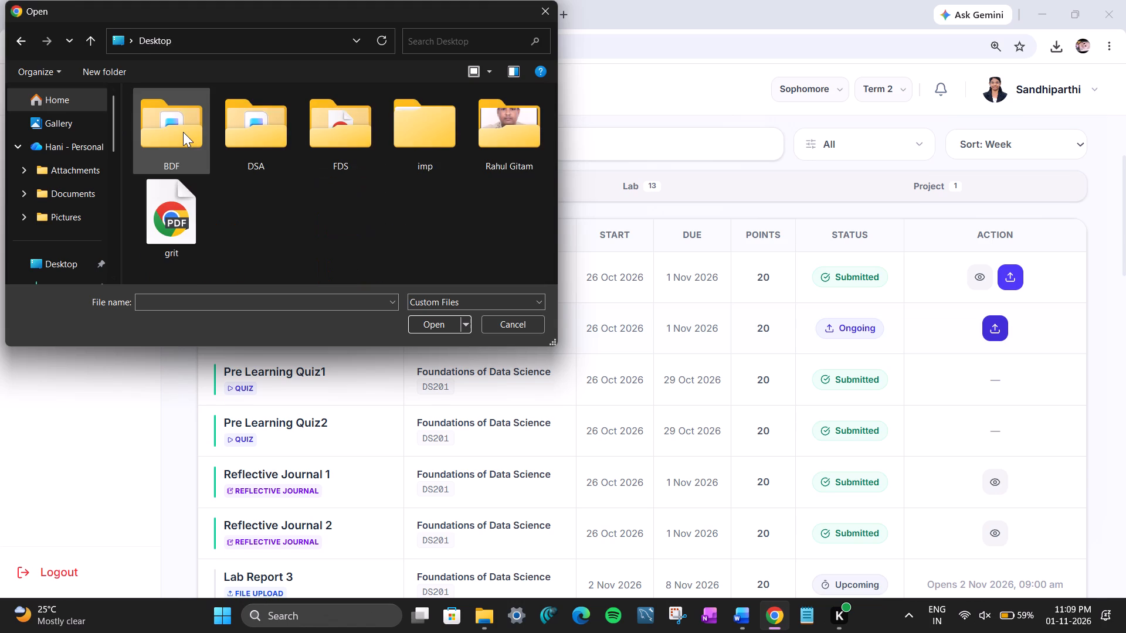
double_click(348, 137)
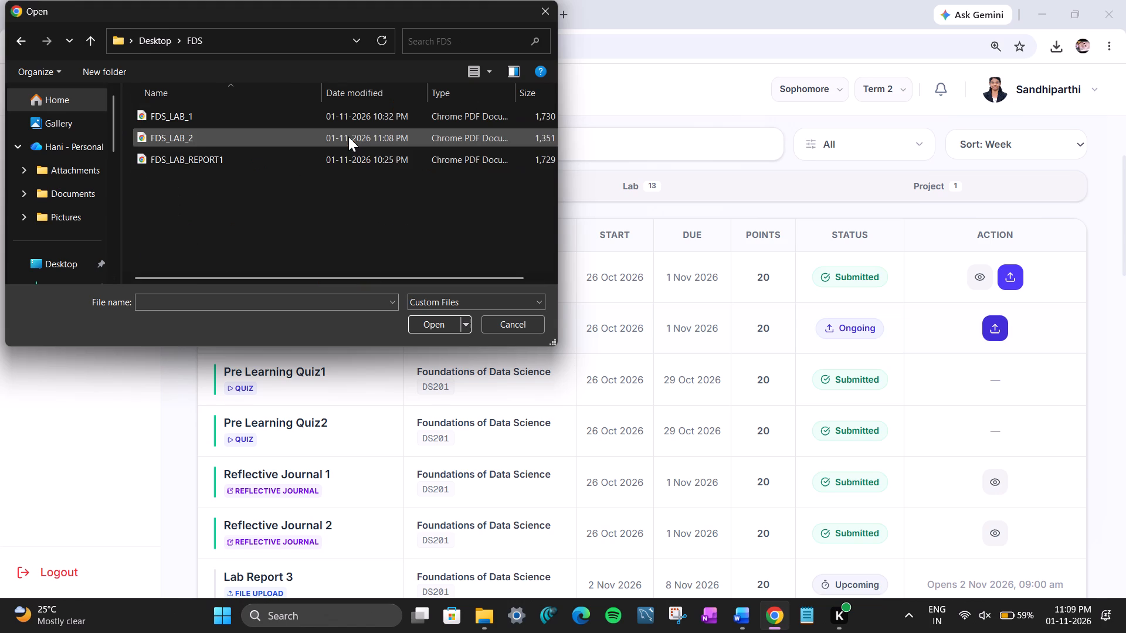
left_click(213, 142)
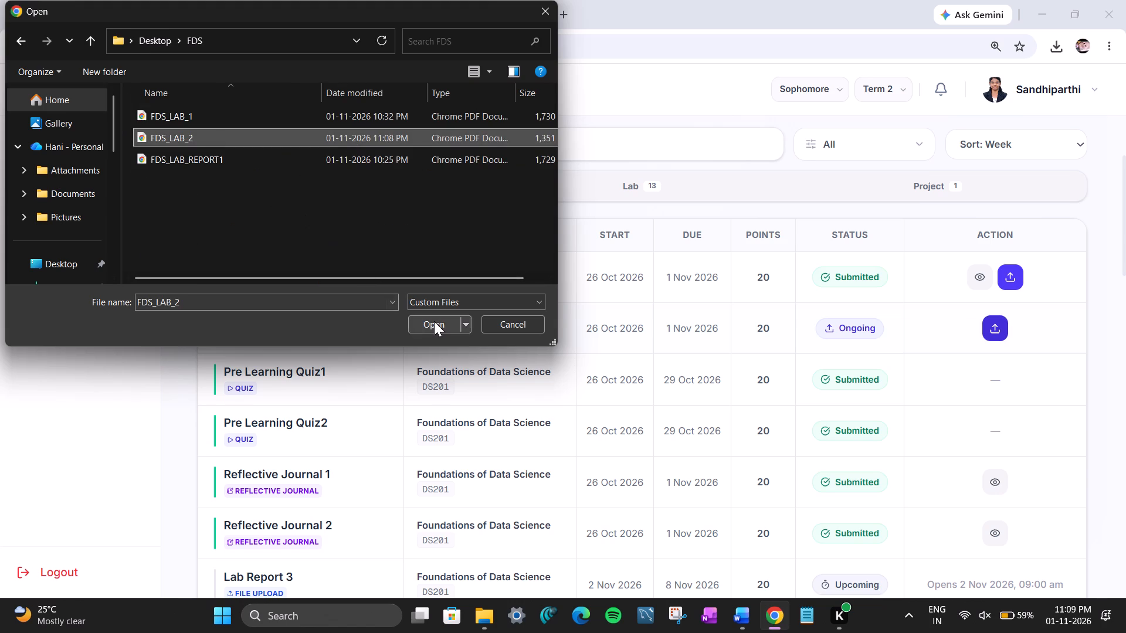
left_click(434, 321)
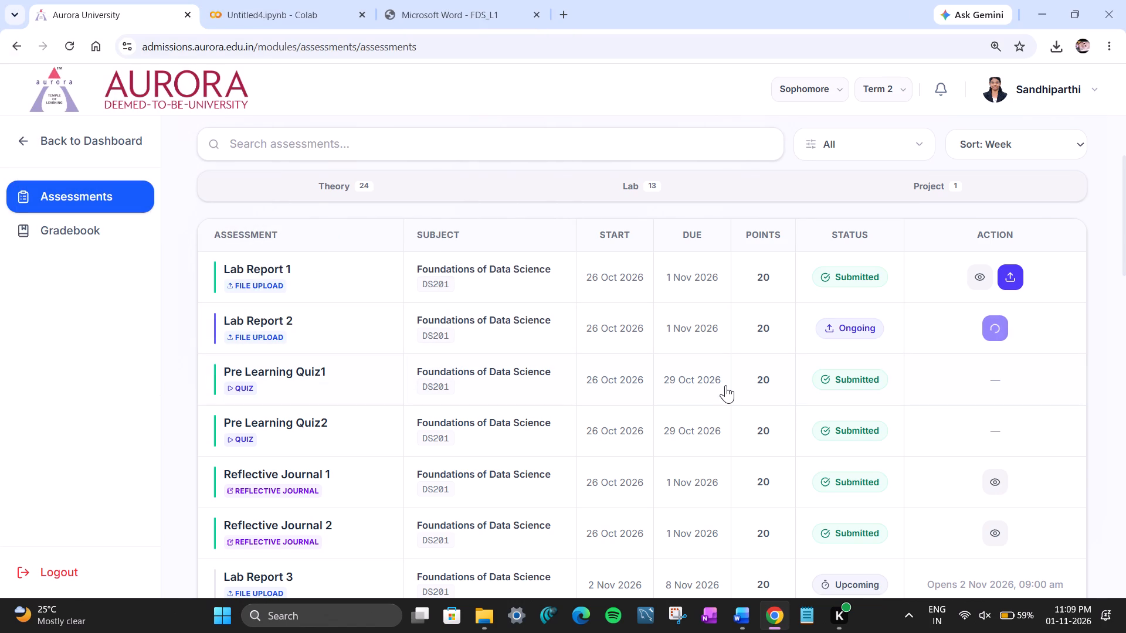
scroll(725, 385, "up", 2)
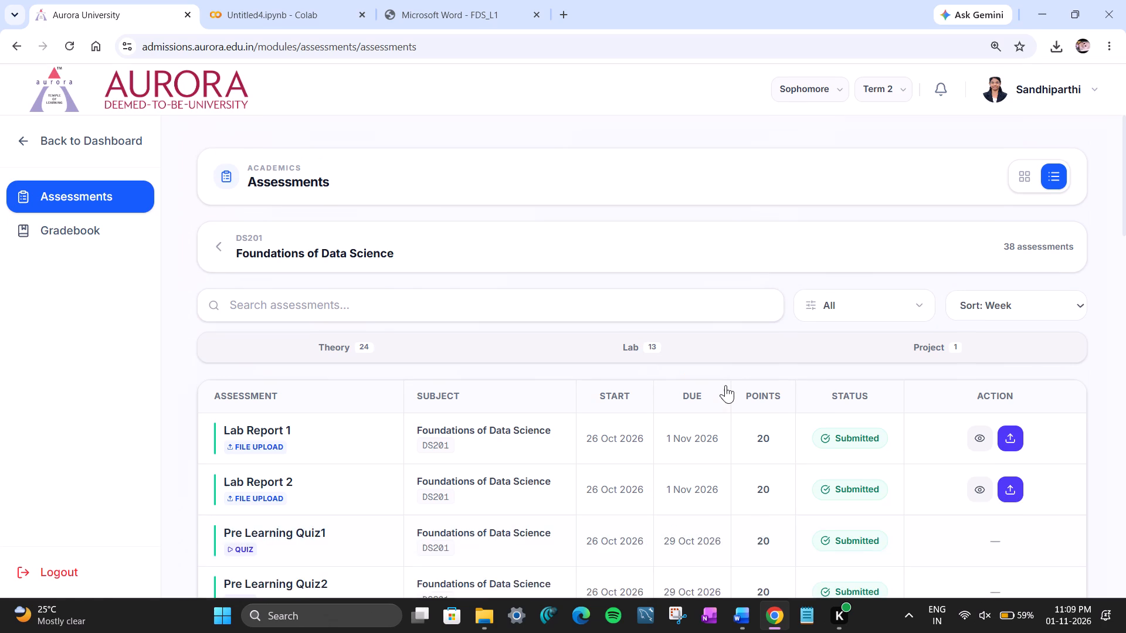
scroll(725, 385, "up", 4)
Bring up the FDS folder window in File Explorer and close it.
left_click(491, 614)
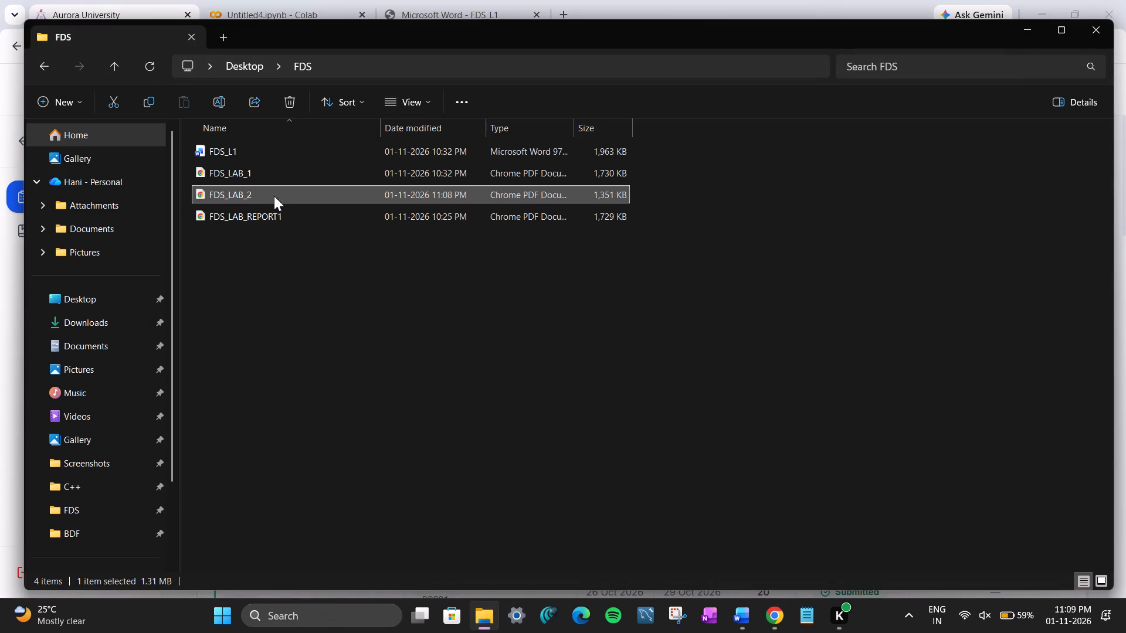
left_click(335, 234)
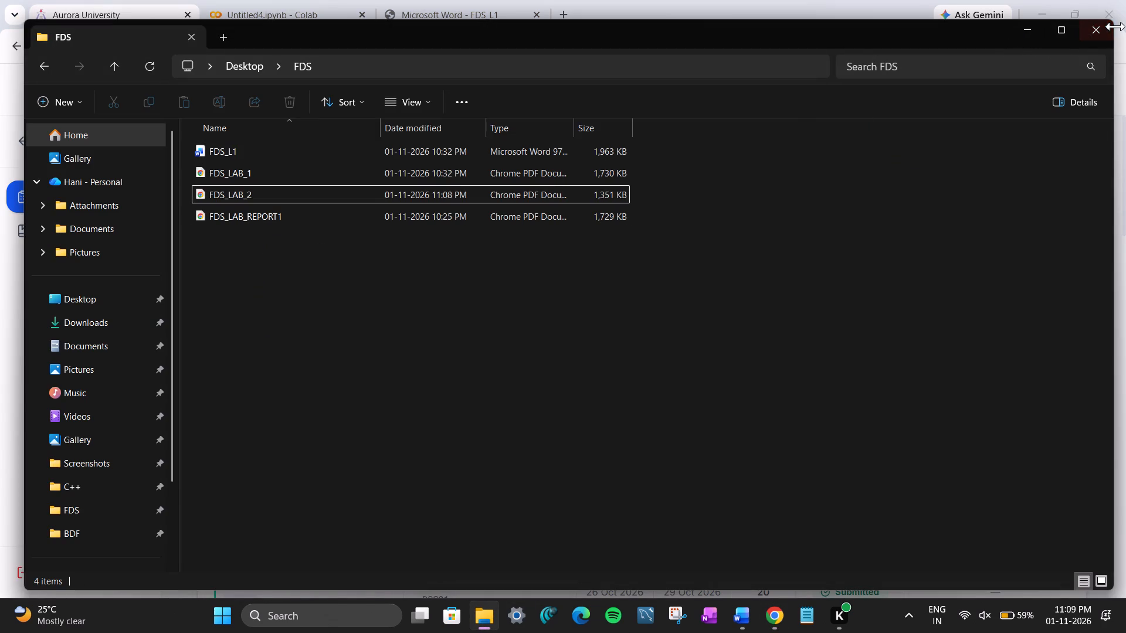
left_click(1100, 26)
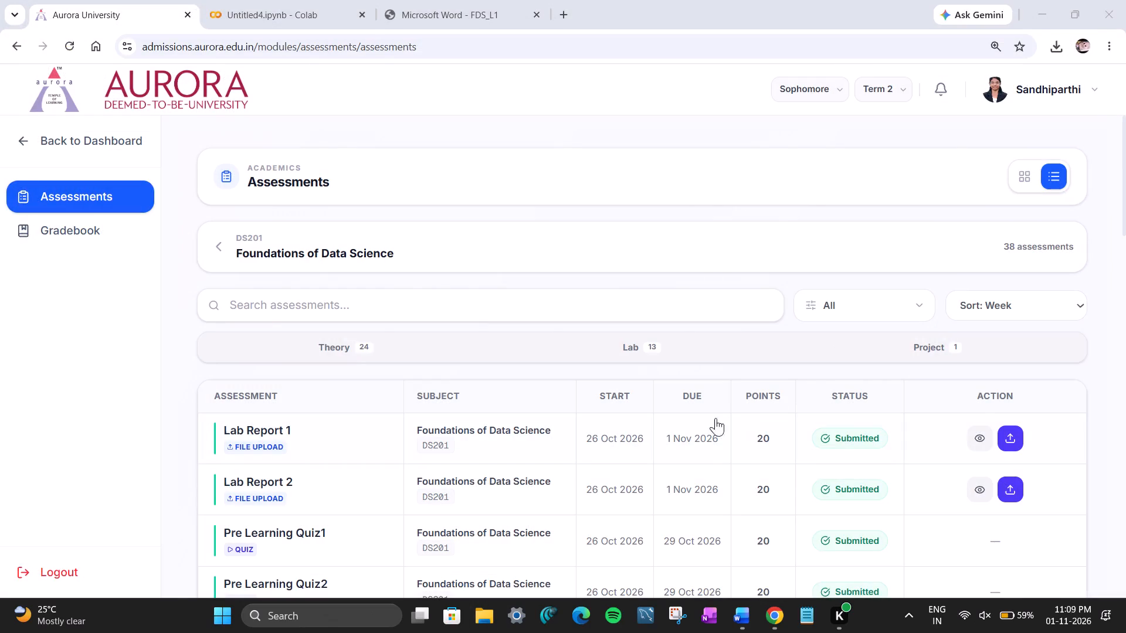
View the submitted Lab Report 2 file from the portal and check its pages through to the Result paragraph.
left_click(972, 485)
scroll(786, 429, "down", 3)
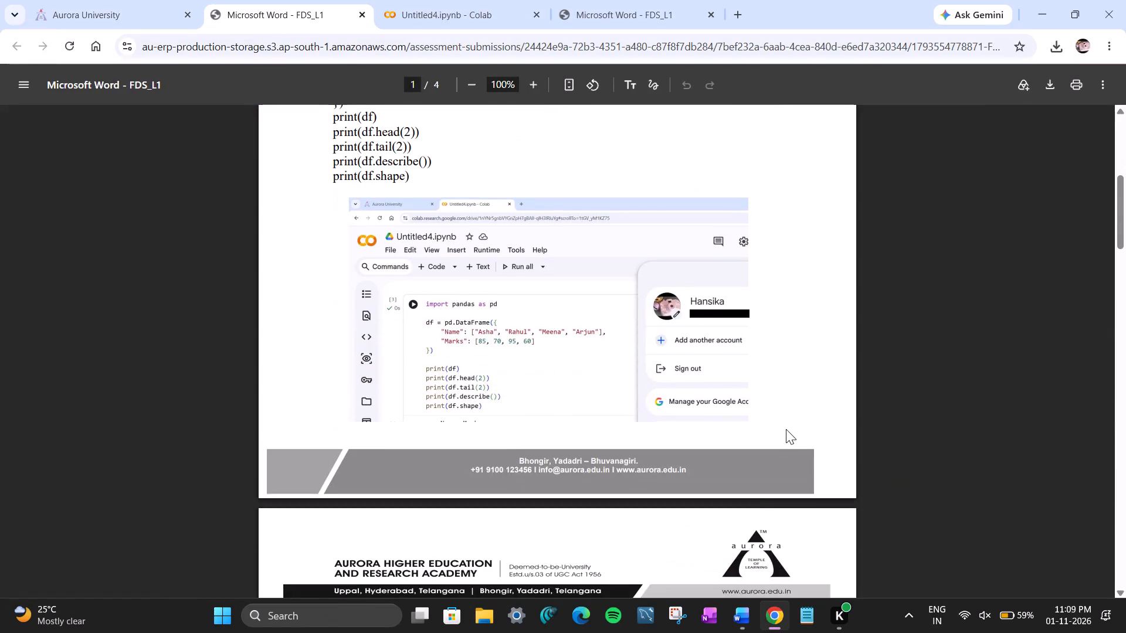
scroll(786, 429, "down", 12)
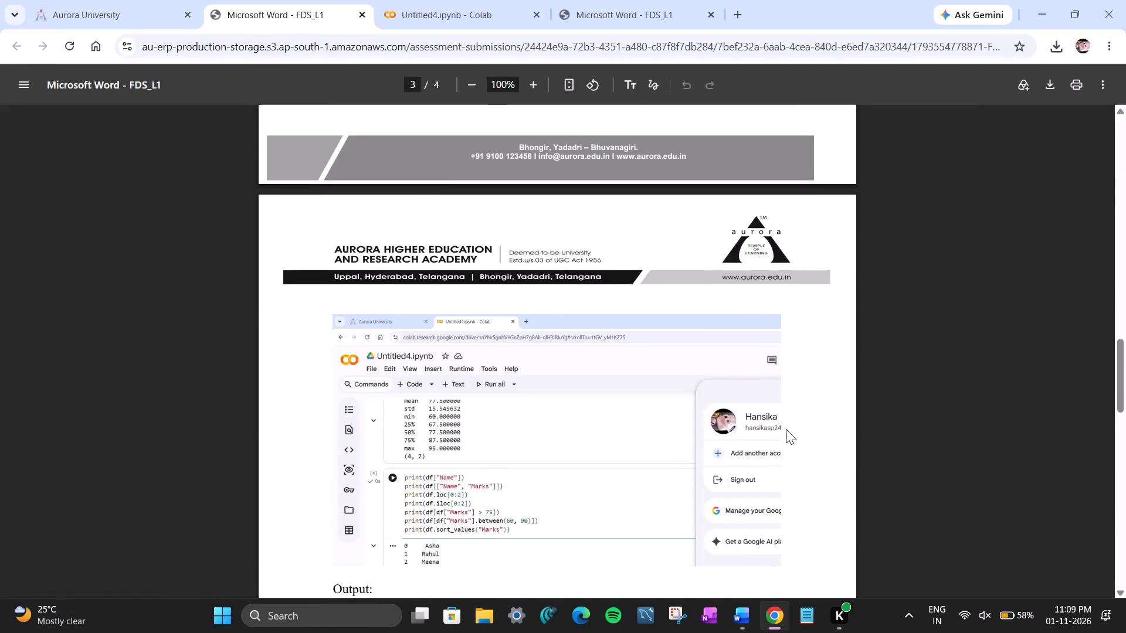
scroll(786, 429, "down", 13)
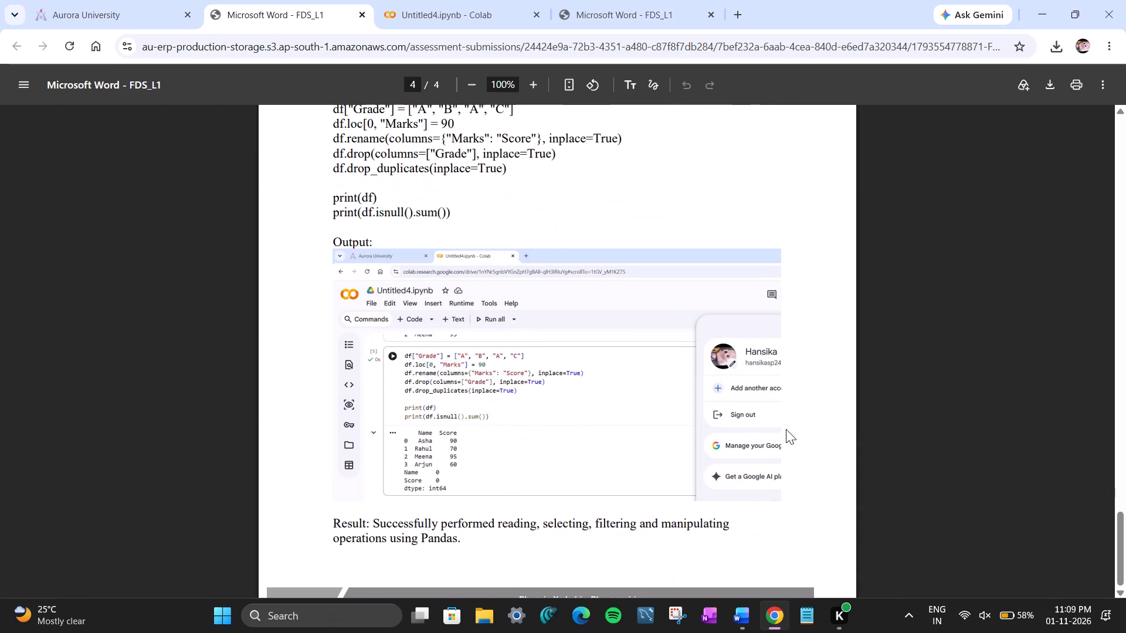
Review the submitted Lab Report 2 from its last page back to the student details table on the first page.
scroll(786, 429, "down", 3)
scroll(786, 429, "up", 10)
scroll(786, 429, "up", 11)
scroll(786, 429, "up", 15)
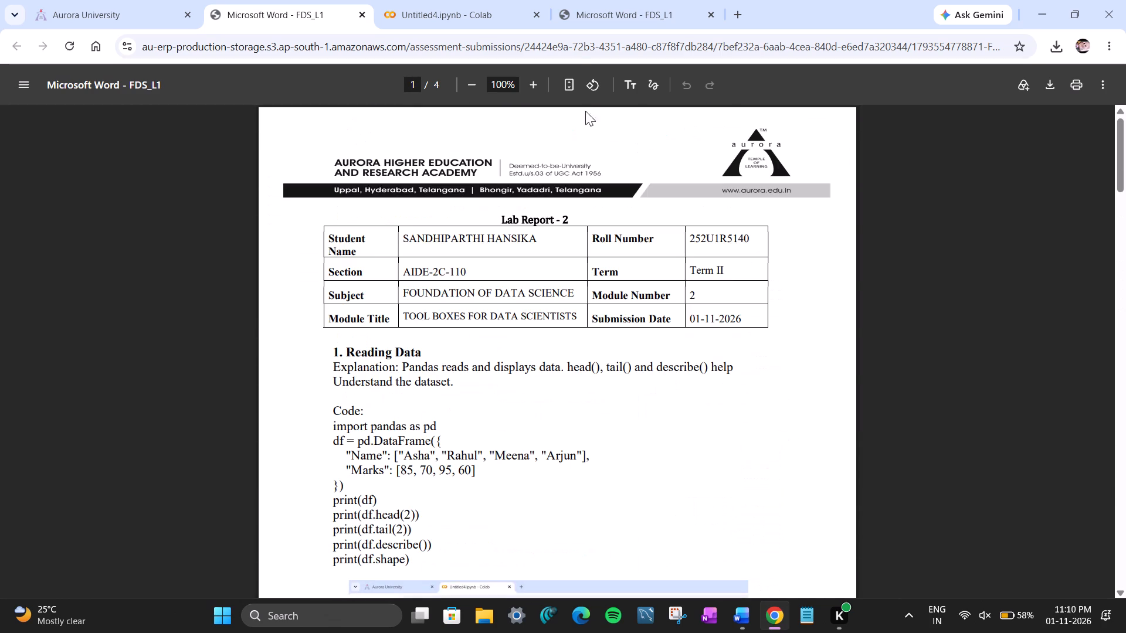
Return to the Aurora University portal and go back from Foundations of Data Science to the assessments overview of all subjects.
left_click(436, 0)
left_click(115, 0)
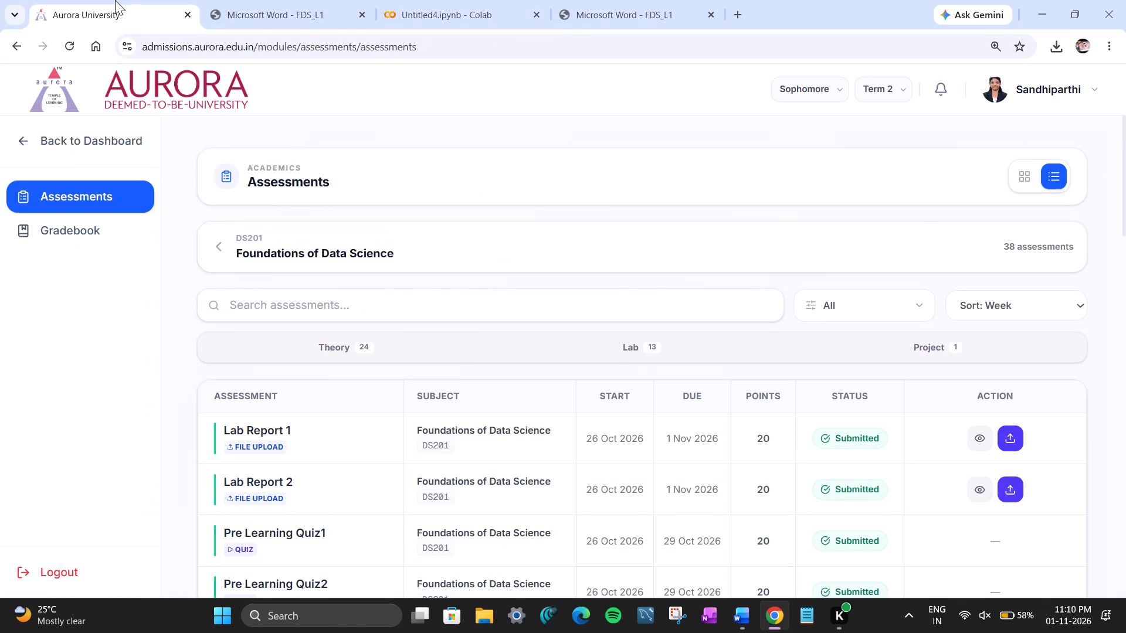
left_click(222, 245)
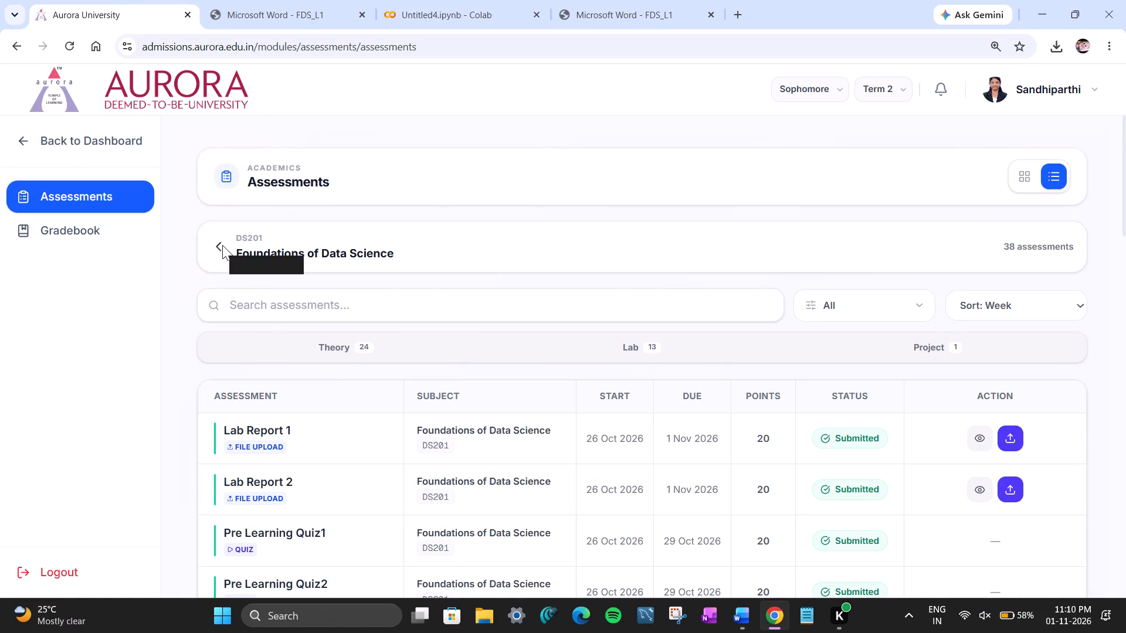
scroll(730, 401, "down", 2)
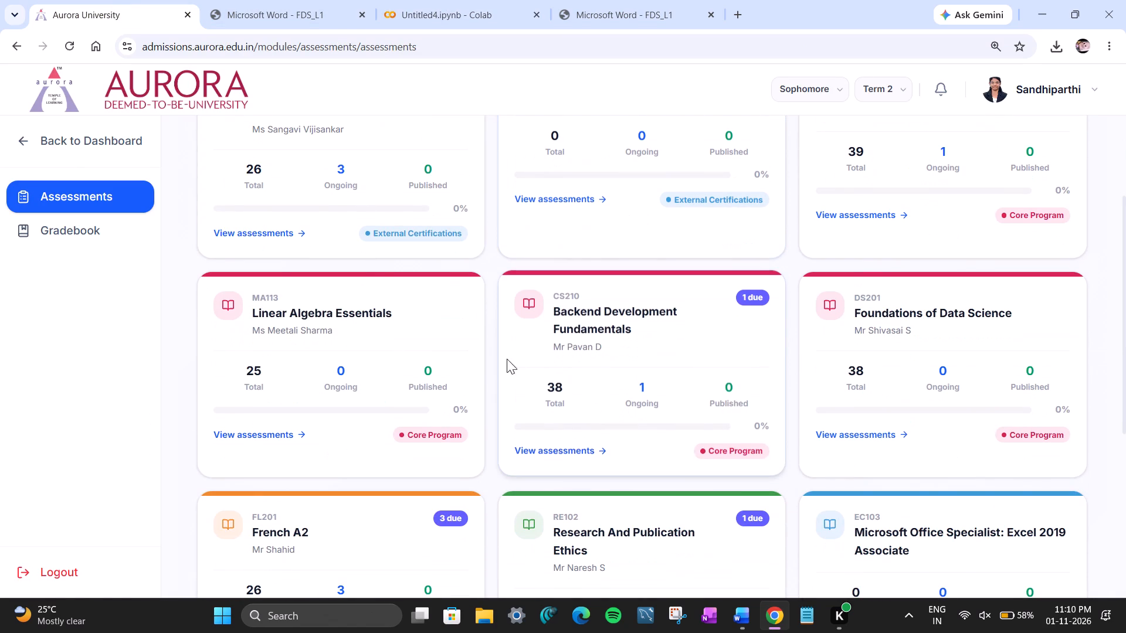
Close the two FDS_L1 document tabs and the Untitled4.ipynb Colab tab, keeping the Aurora University portal open.
left_click(501, 0)
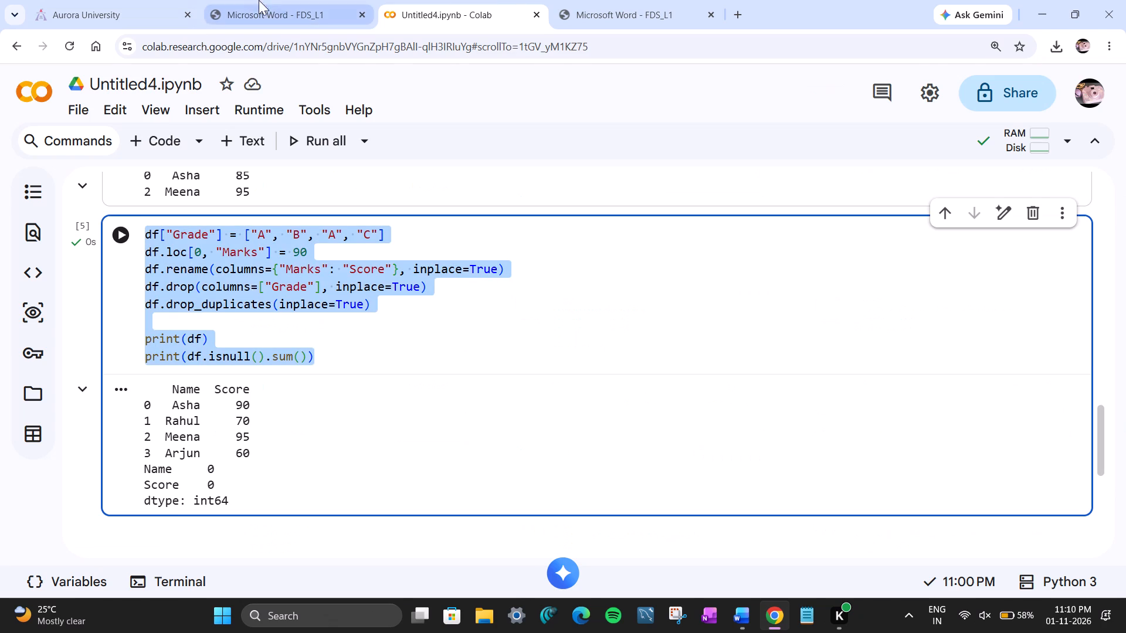
left_click(249, 0)
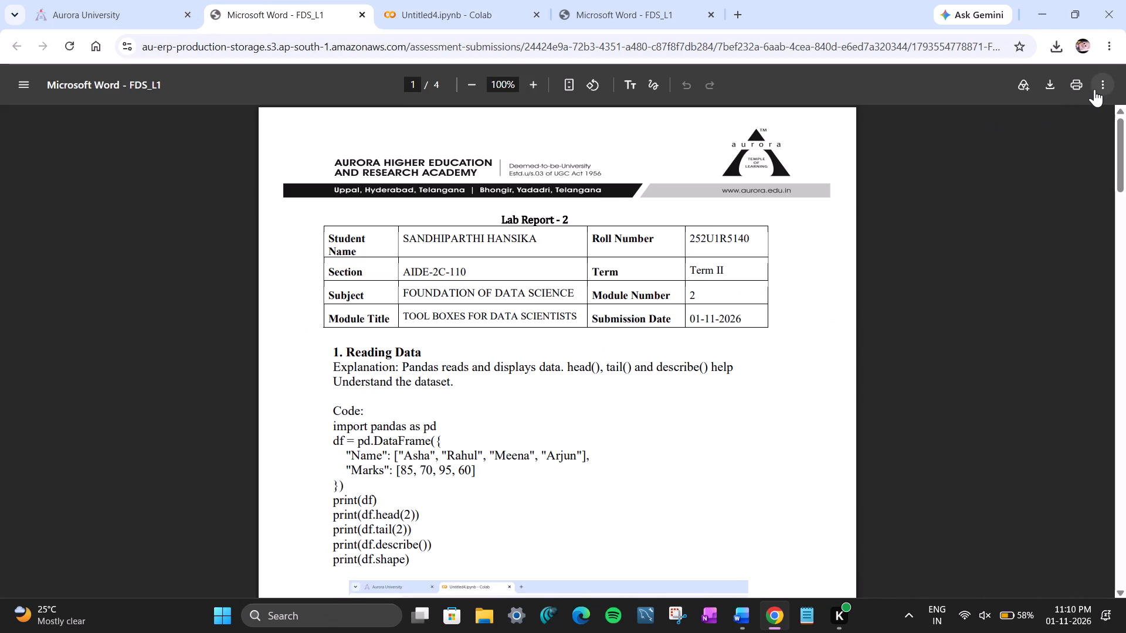
left_click(362, 12)
left_click(362, 12)
left_click(362, 12)
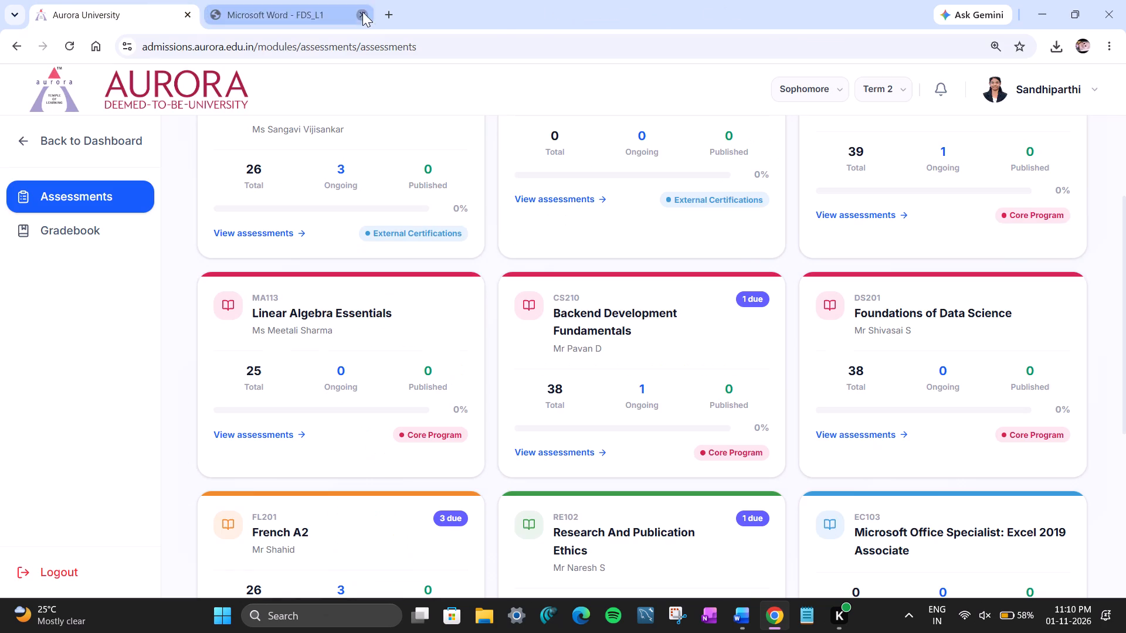
Open the learning portal at learning.ccbp.in in a new browser tab.
left_click(211, 13)
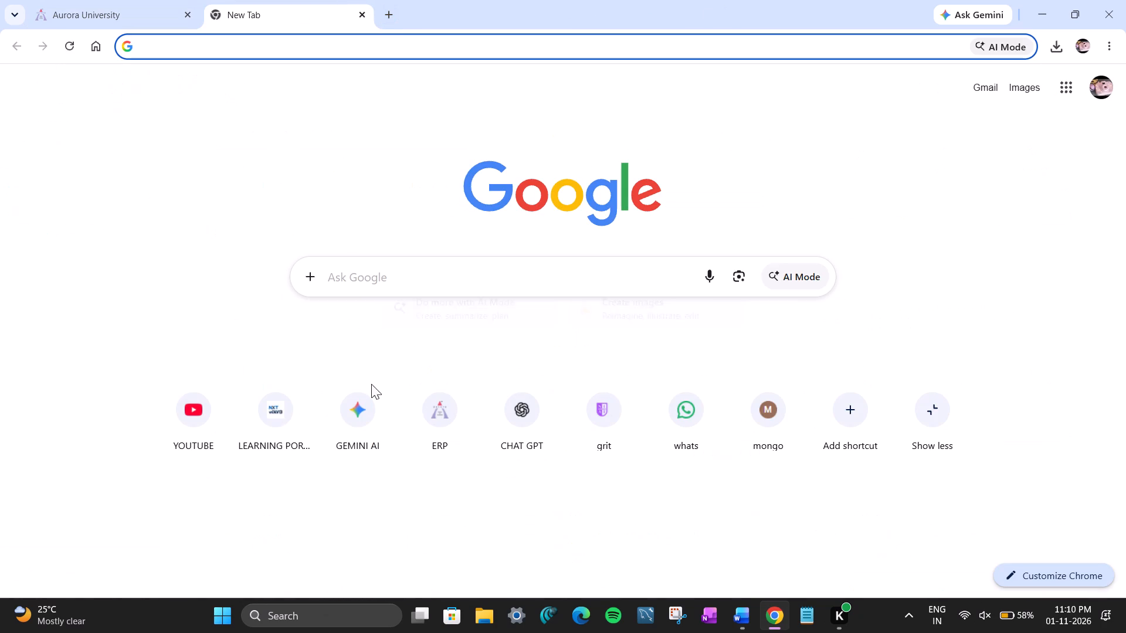
left_click(273, 416)
Open another new browser tab alongside the learning portal.
left_click(388, 8)
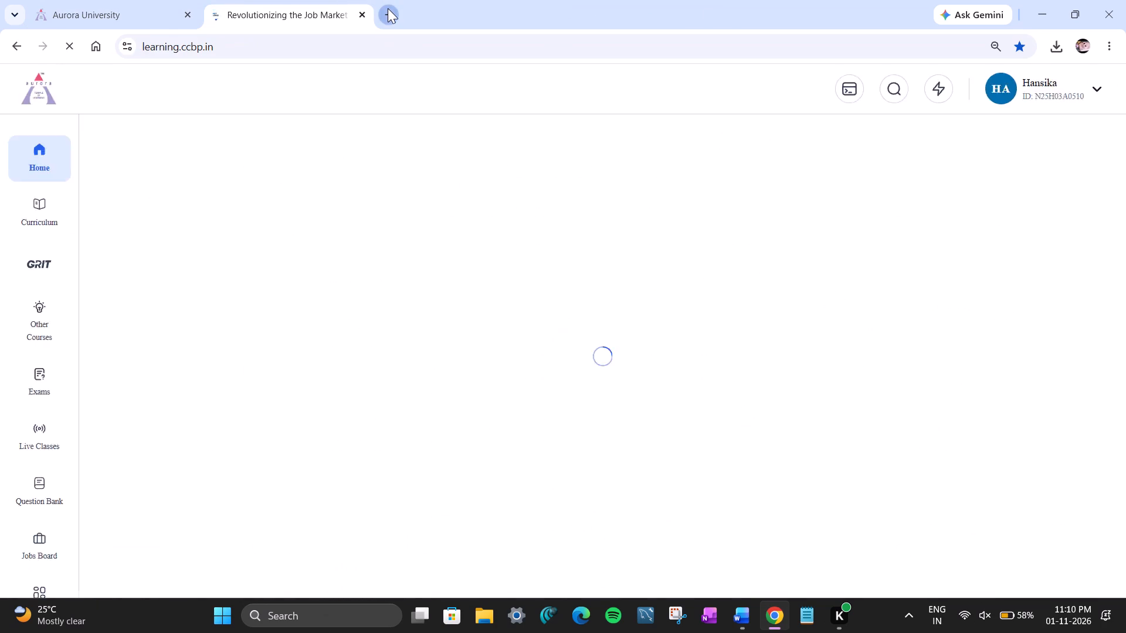
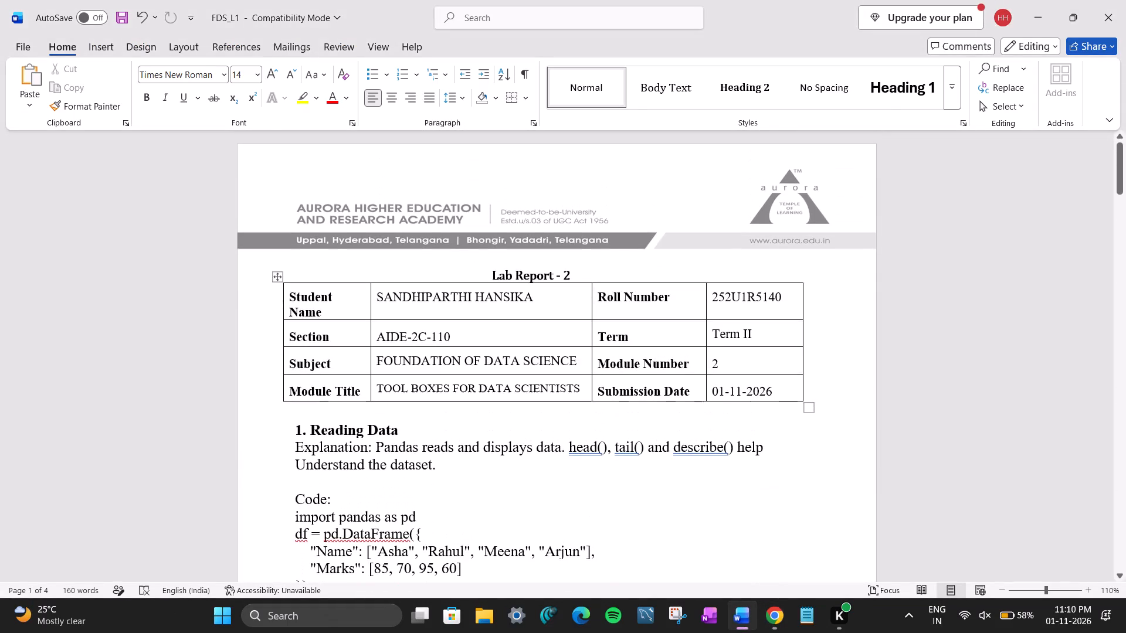
Close the FDS_L1 document in Word without saving its changes.
left_click(1125, 0)
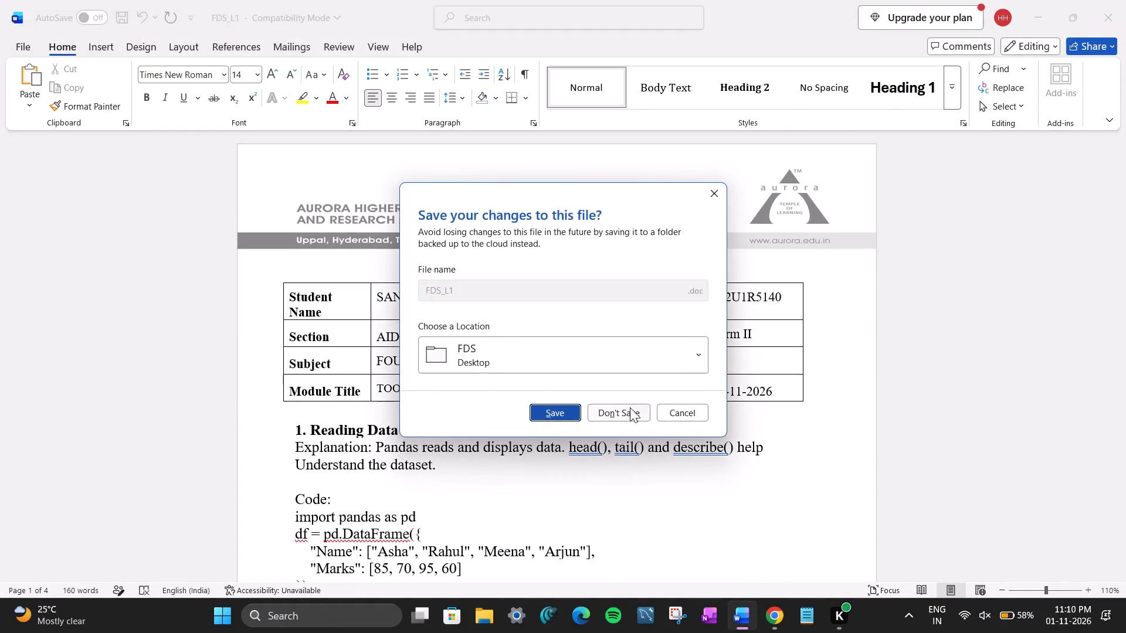
left_click(629, 409)
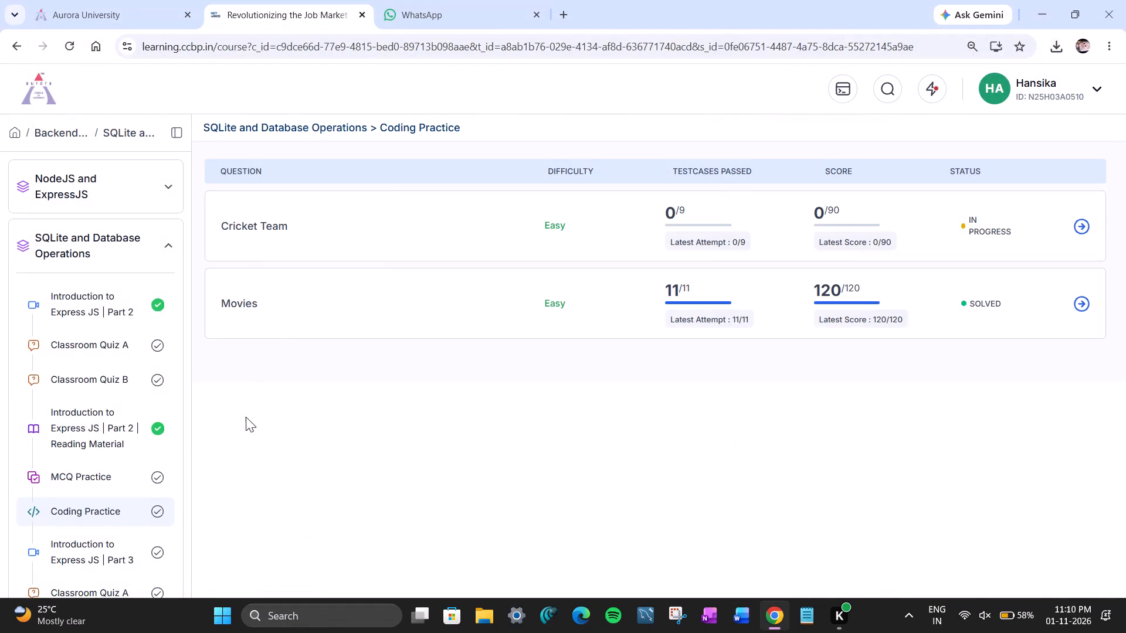
In Chrome, open the Cricket Team question from the SQLite and Database Operations coding practice and launch its IDE.
scroll(86, 495, "down", 1)
left_click(472, 203)
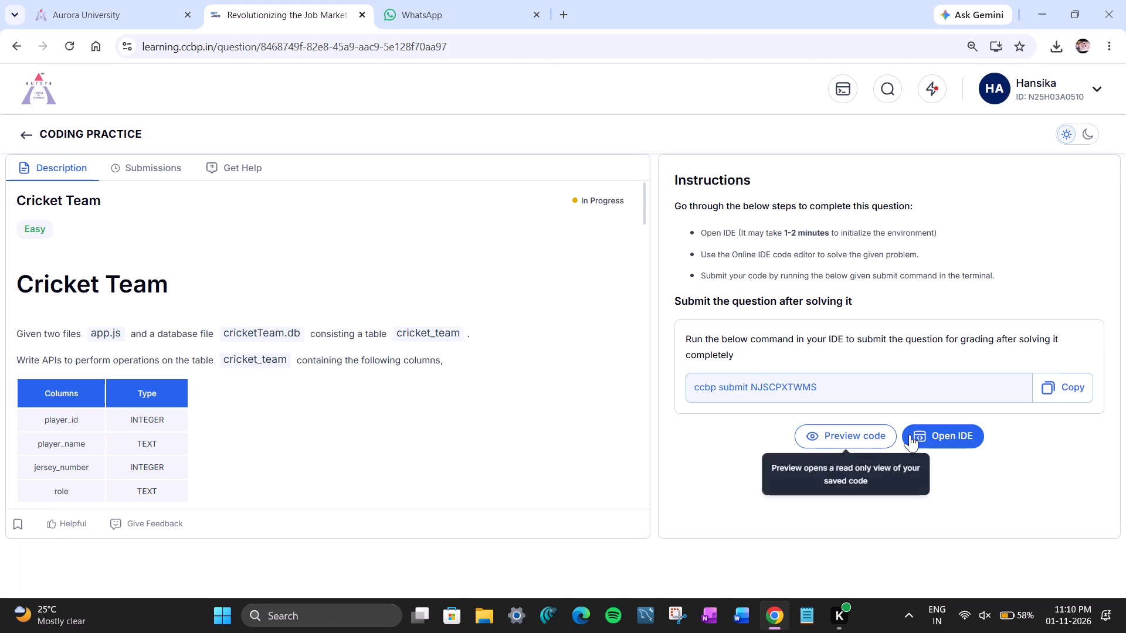
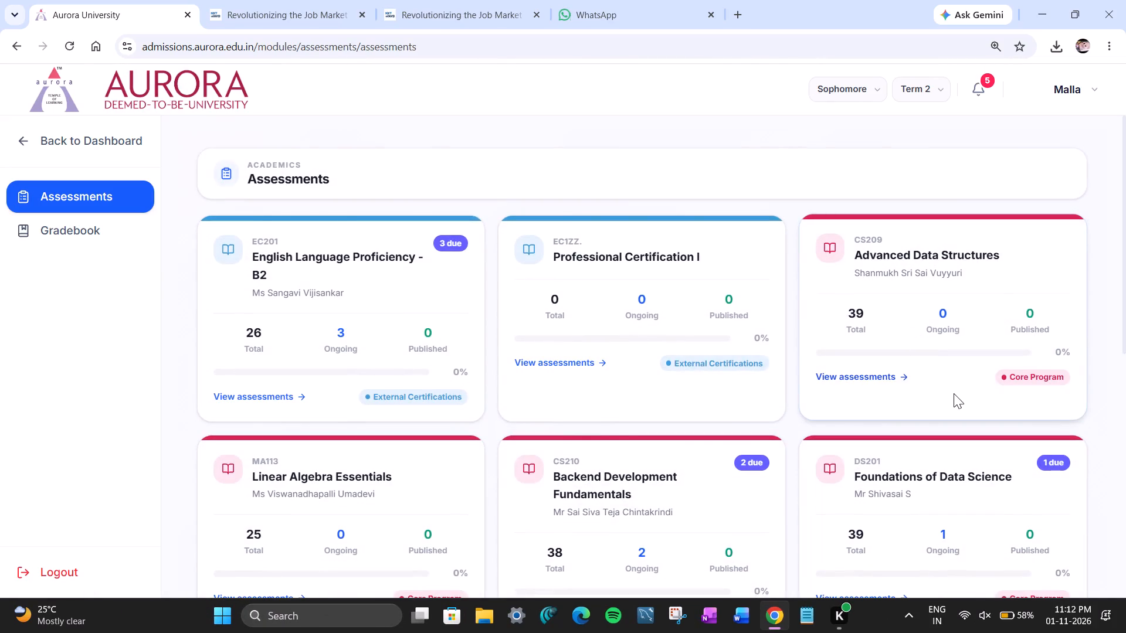
Check the Backend Development Fundamentals assessment list, then return to the course overview.
scroll(954, 393, "down", 2)
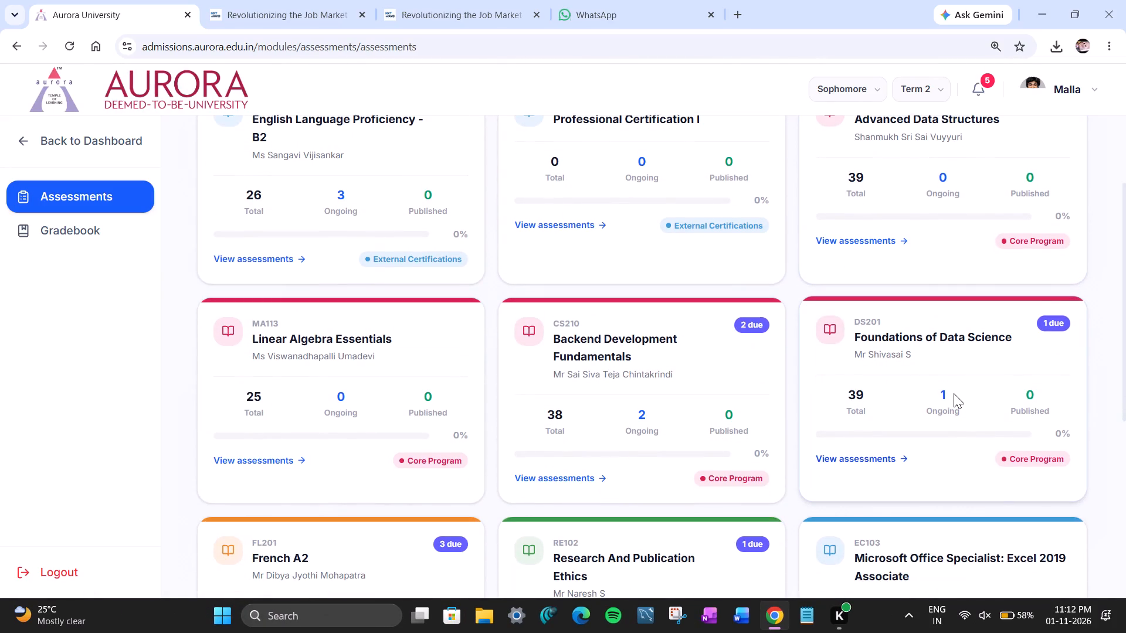
left_click(561, 482)
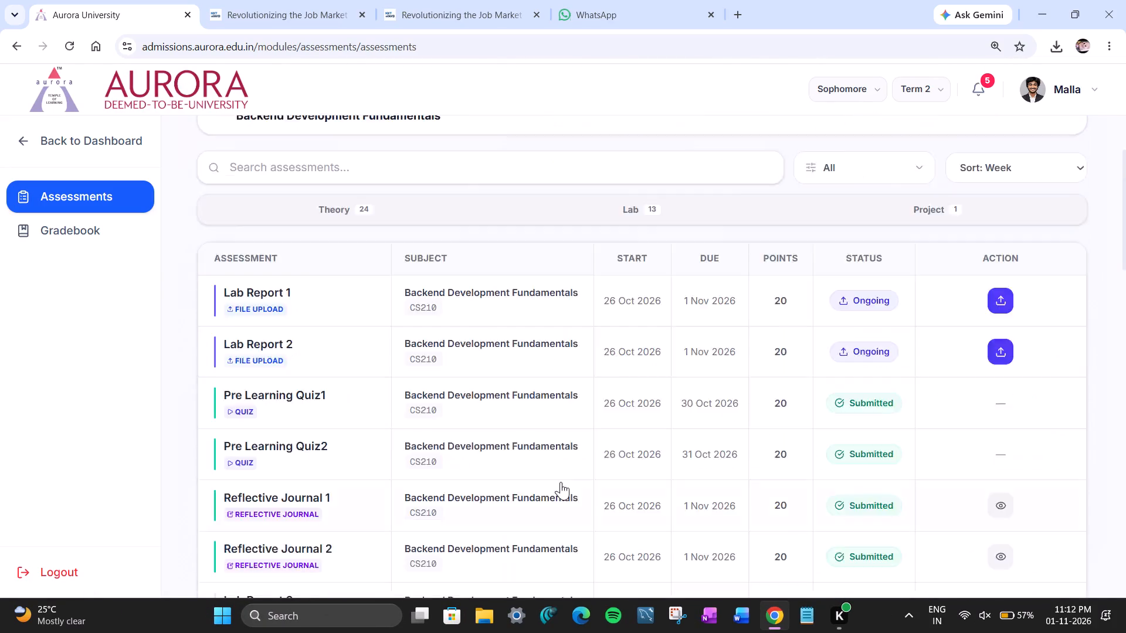
scroll(645, 401, "up", 3)
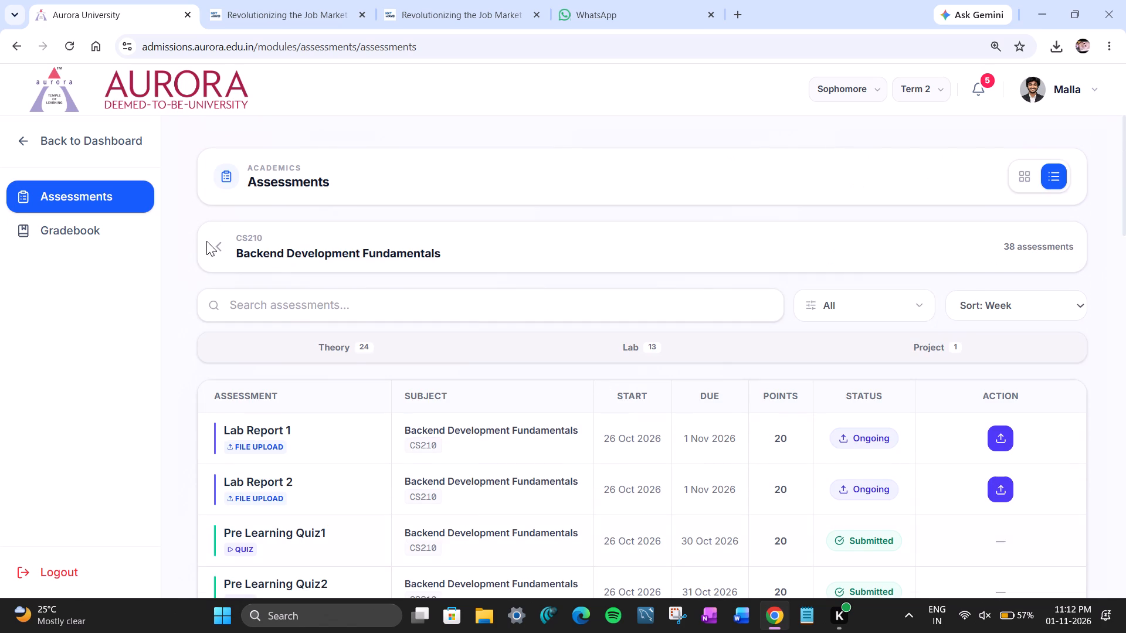
left_click(214, 247)
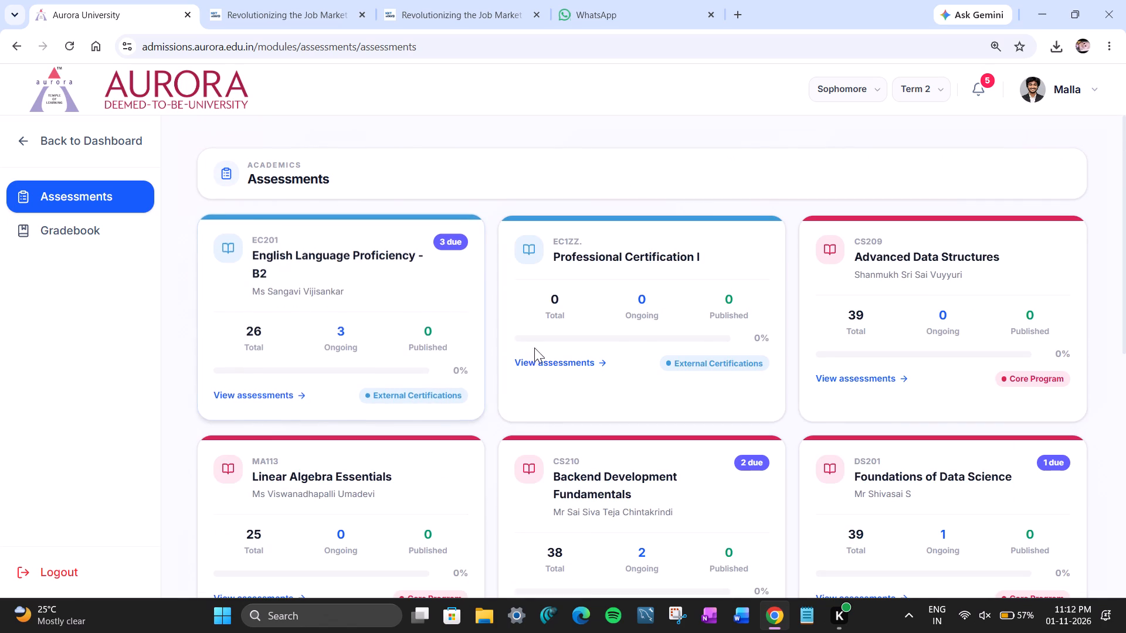
Open the submitted Lab Report 1 and Lab Report 2 files from the Advanced Data Structures assessments.
scroll(543, 353, "down", 3)
scroll(915, 326, "up", 1)
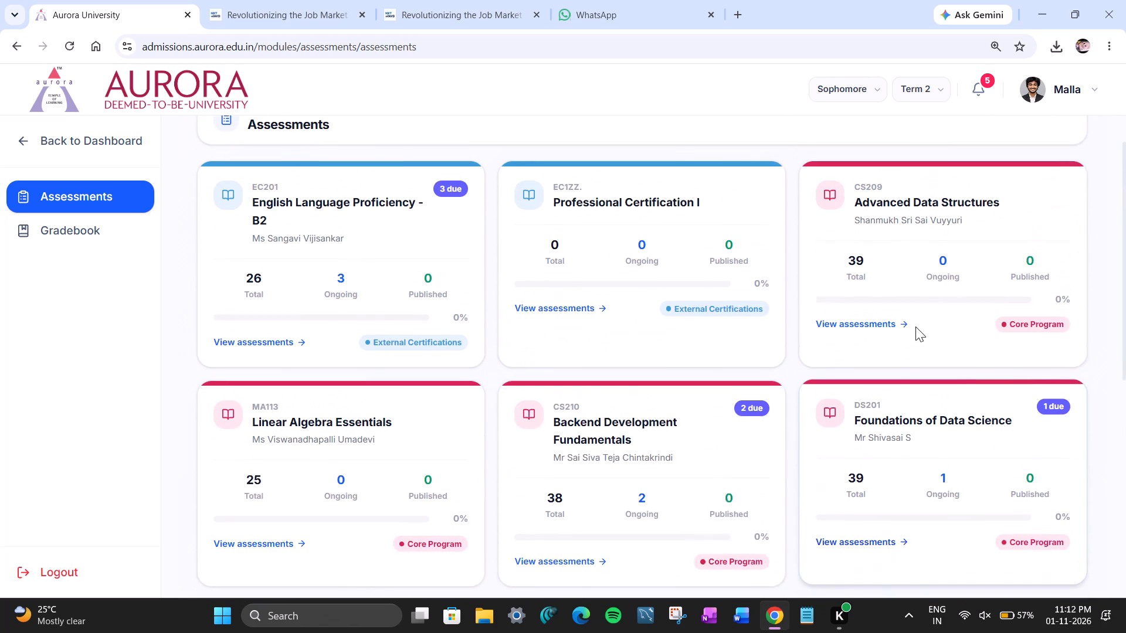
scroll(915, 326, "up", 1)
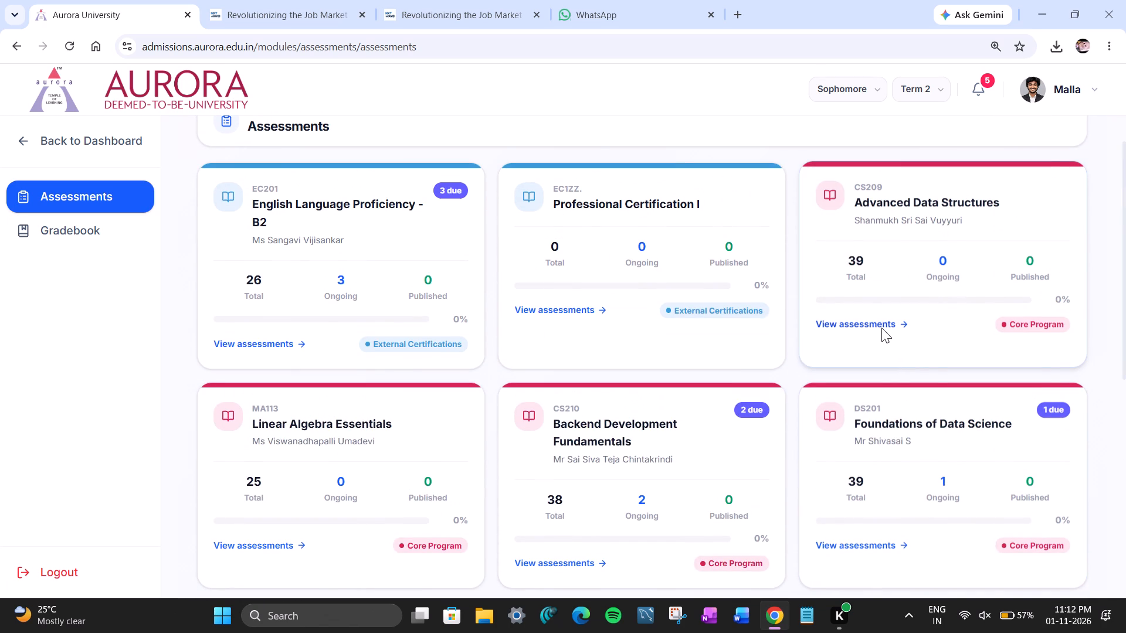
left_click(881, 328)
scroll(731, 359, "down", 2)
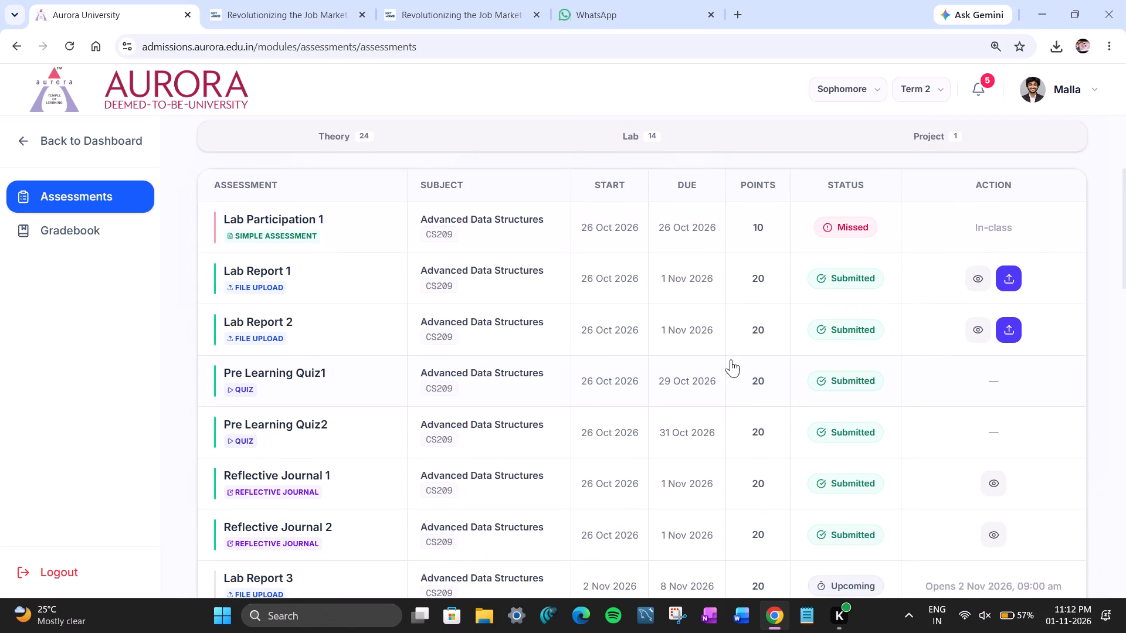
scroll(731, 359, "down", 3)
scroll(731, 359, "up", 2)
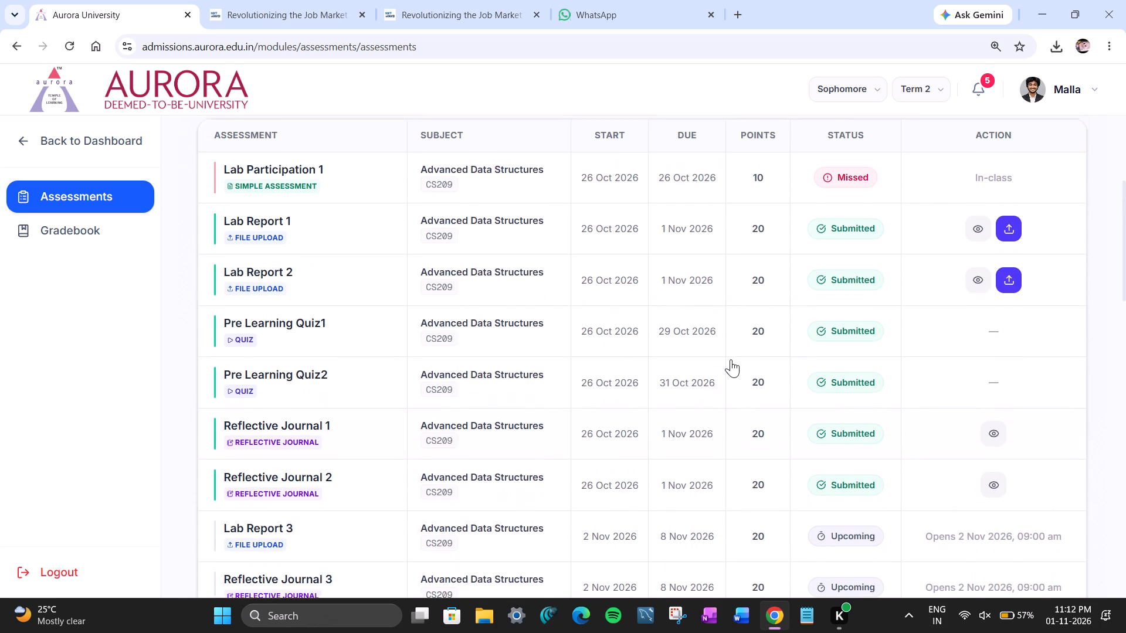
left_click(978, 230)
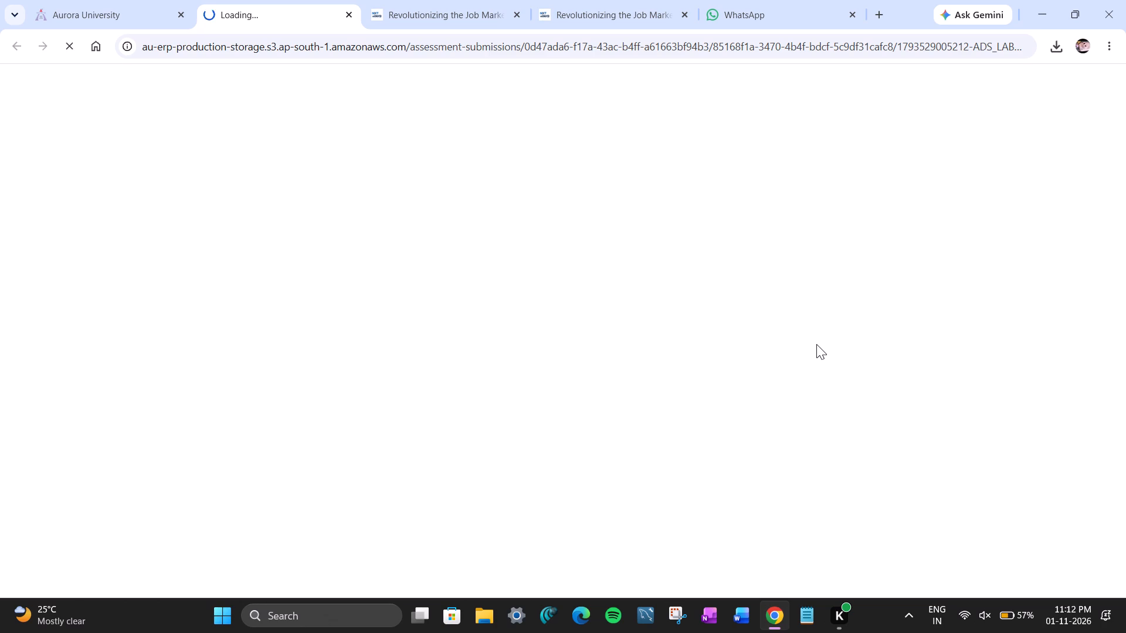
left_click(157, 0)
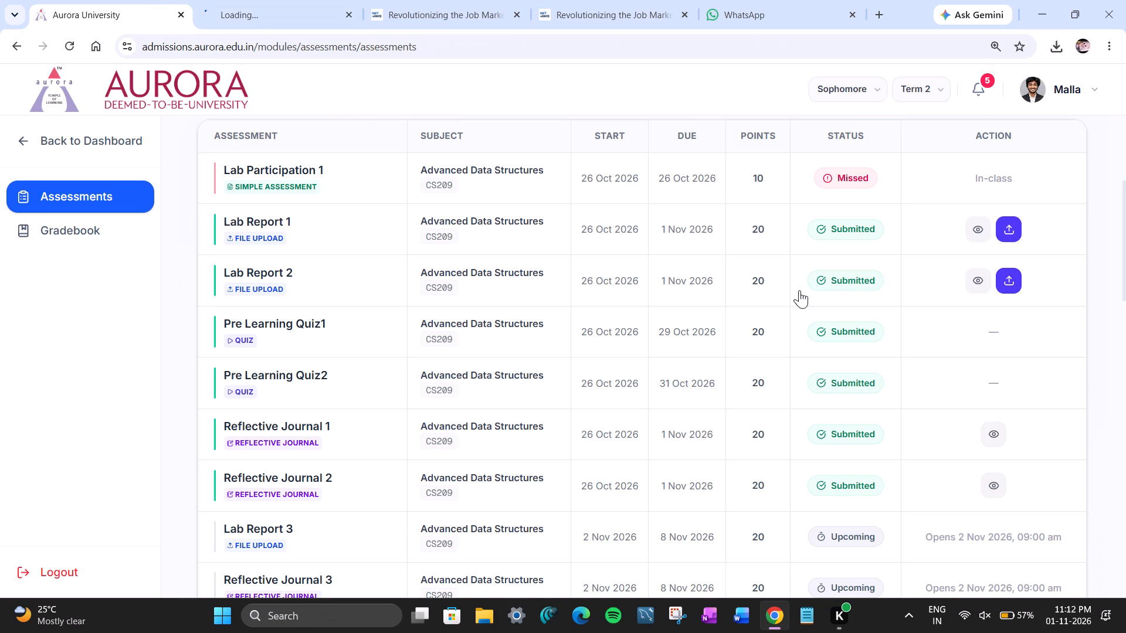
scroll(943, 365, "right", 1)
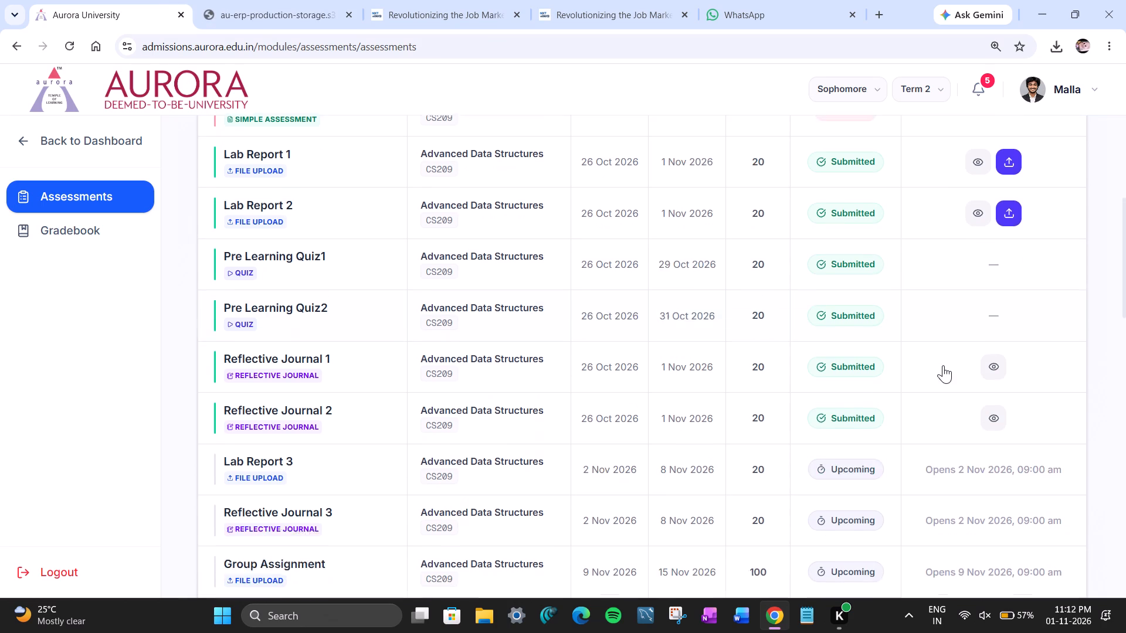
scroll(943, 365, "right", 1)
left_click(977, 305)
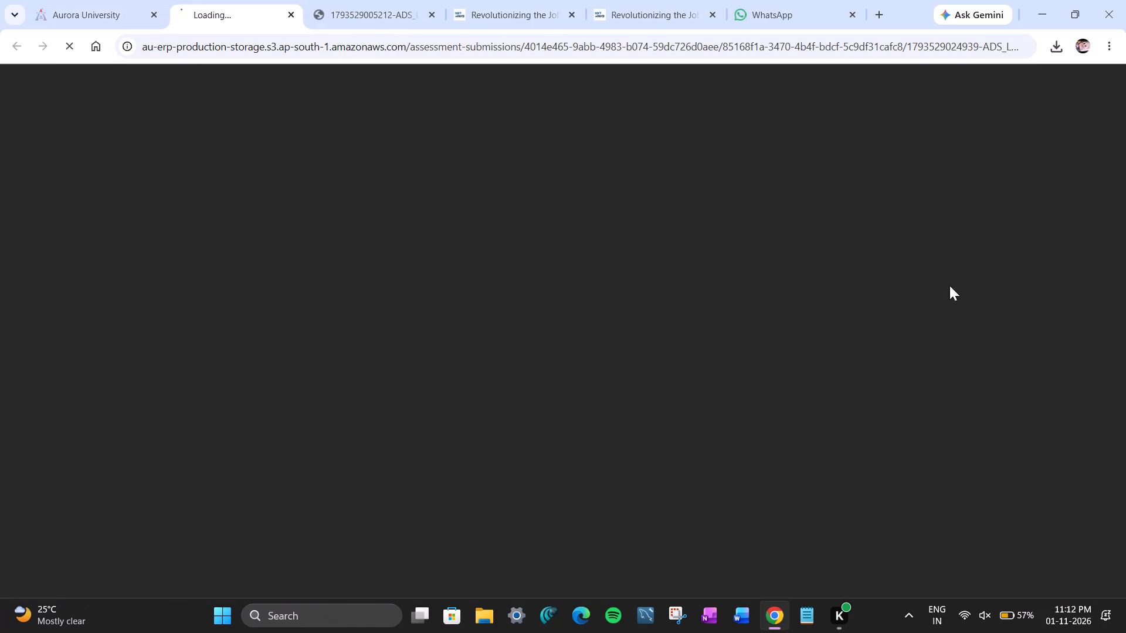
Look through the pages of the submitted ADS_LAB-1 PDF and close it.
left_click(338, 0)
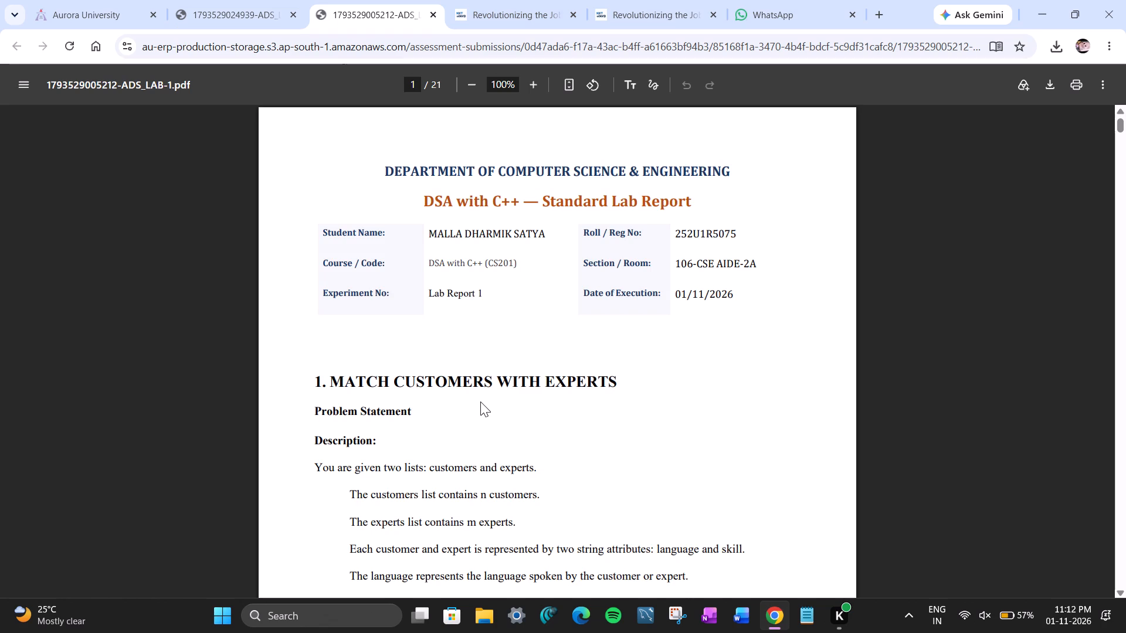
scroll(480, 401, "down", 10)
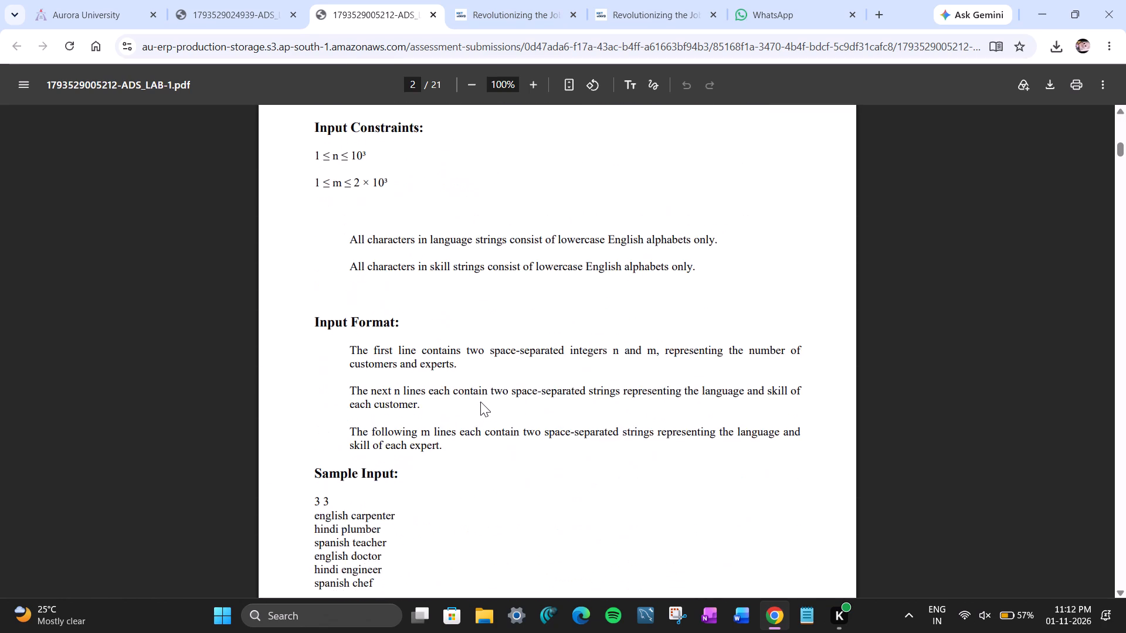
scroll(480, 401, "down", 17)
scroll(480, 401, "down", 6)
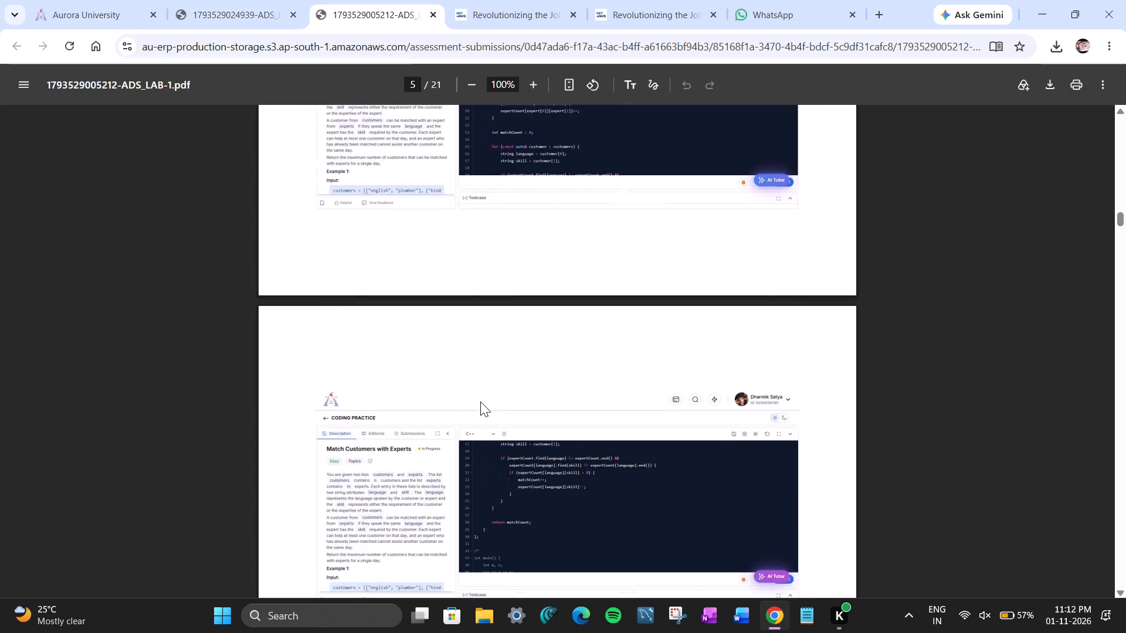
scroll(480, 401, "down", 3)
scroll(480, 401, "up", 7)
scroll(480, 401, "down", 3)
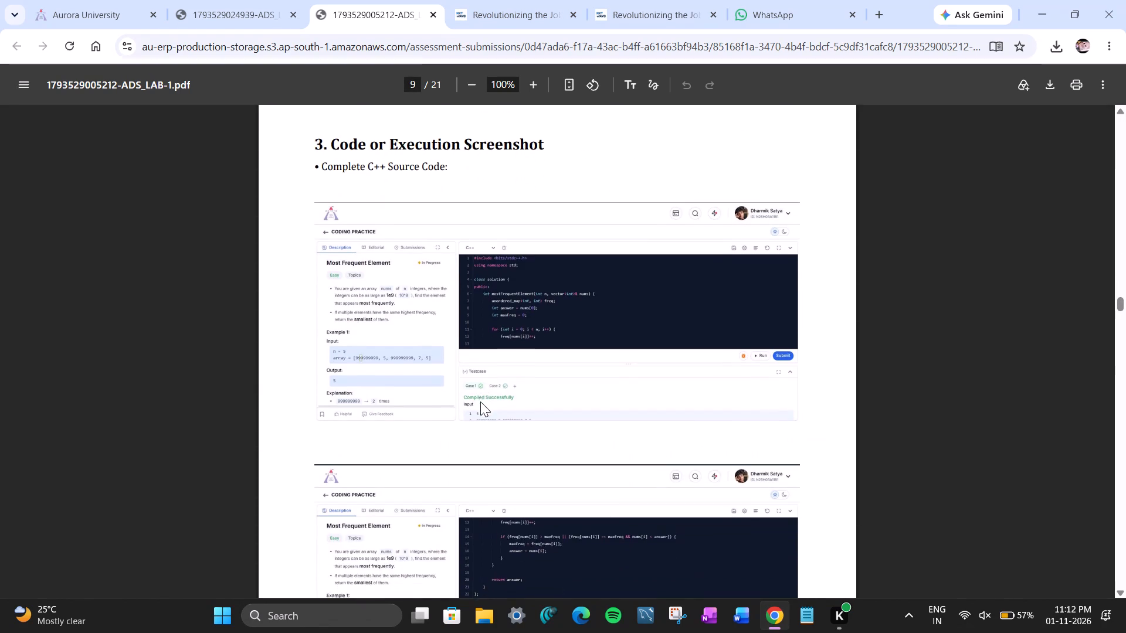
scroll(480, 401, "down", 1)
scroll(615, 345, "down", 15)
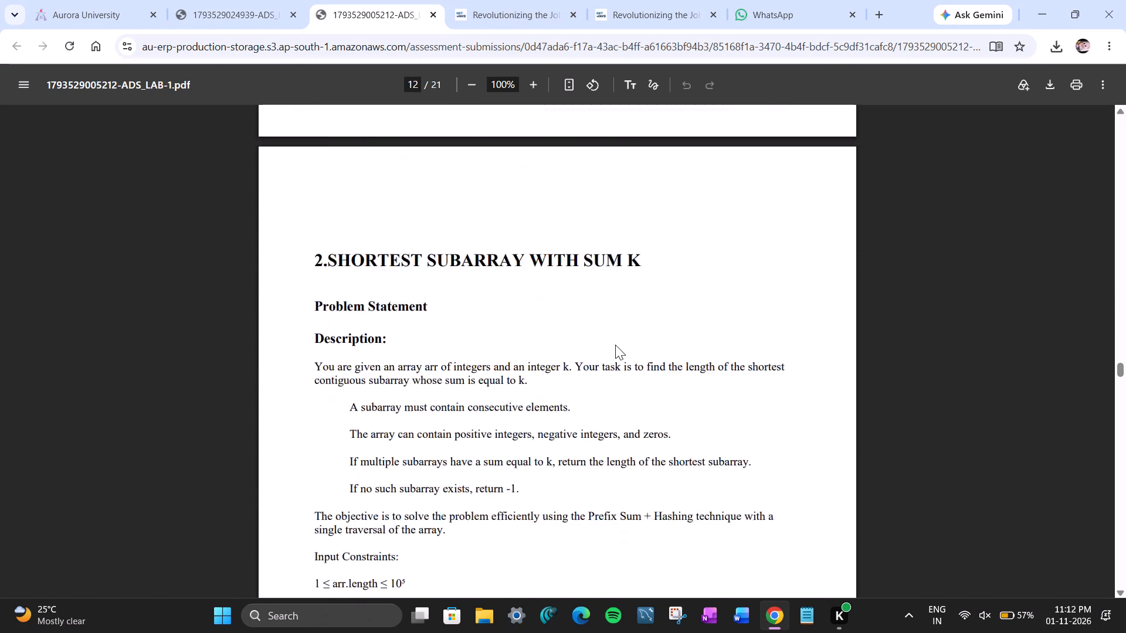
left_click(432, 15)
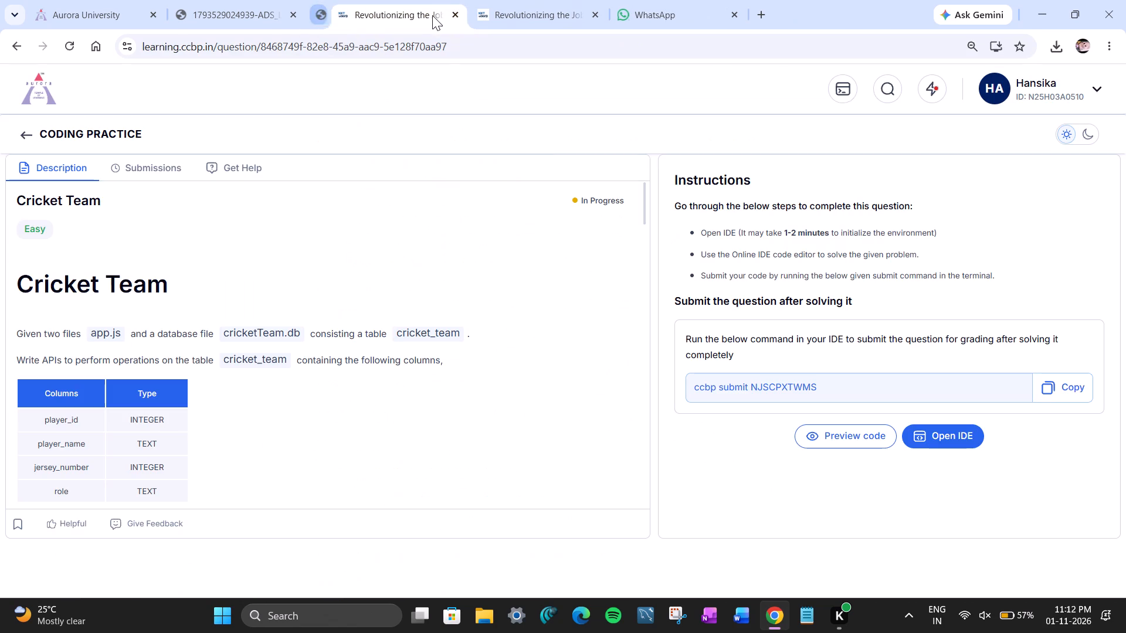
Look through the submitted ADS_LAB-2 PDF, including its header details and linked list problems, and close it.
left_click(255, 0)
scroll(418, 247, "down", 4)
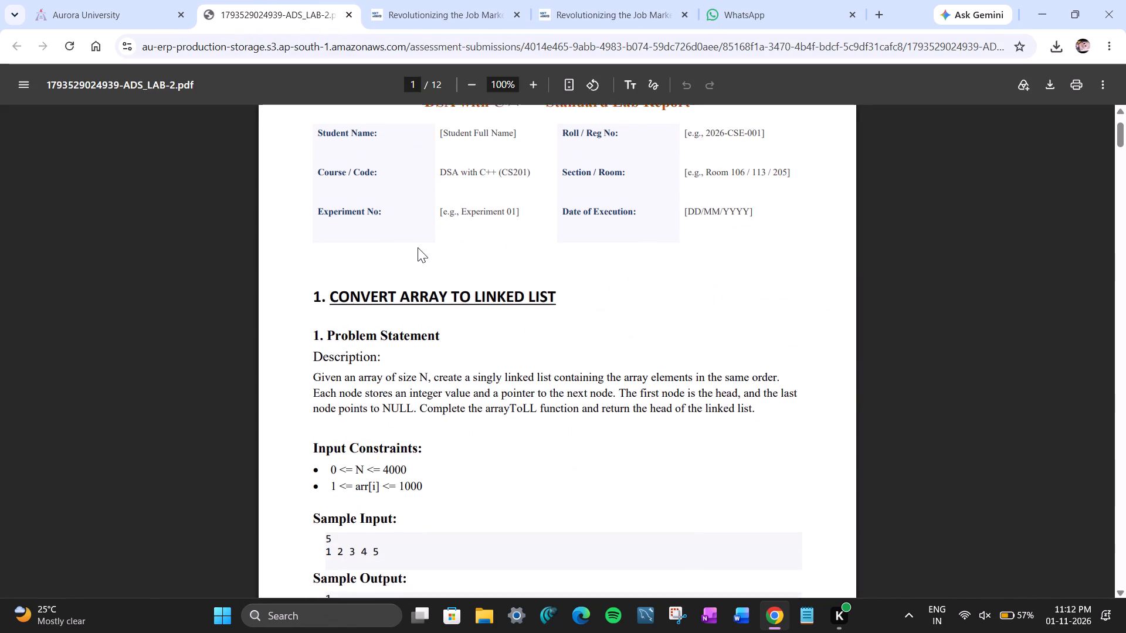
scroll(418, 247, "down", 16)
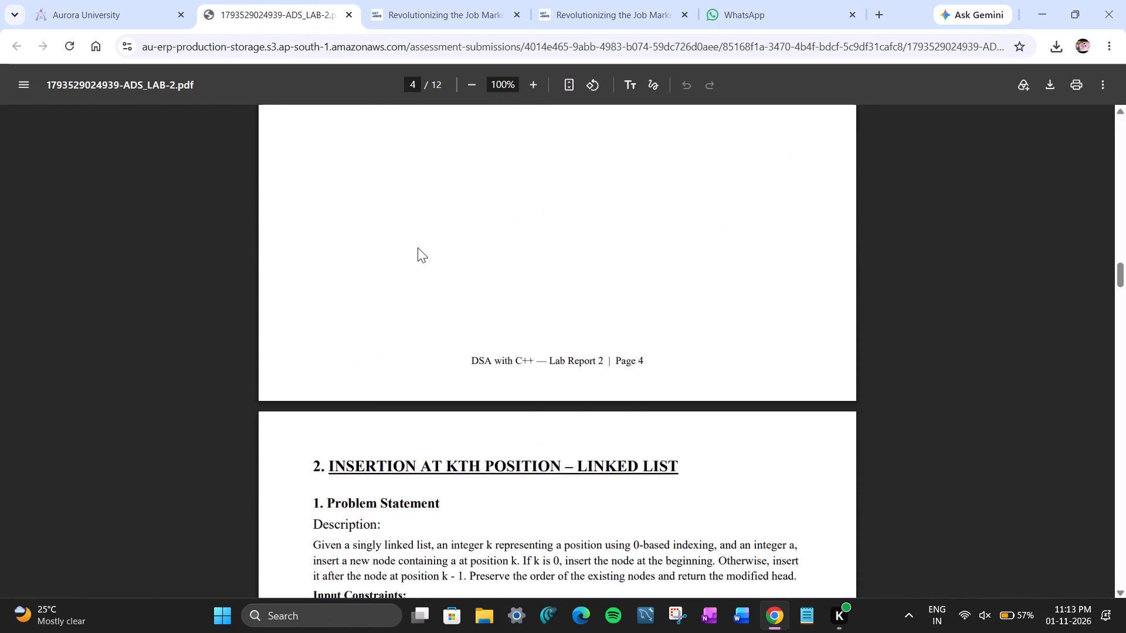
scroll(418, 247, "down", 2)
scroll(418, 247, "up", 3)
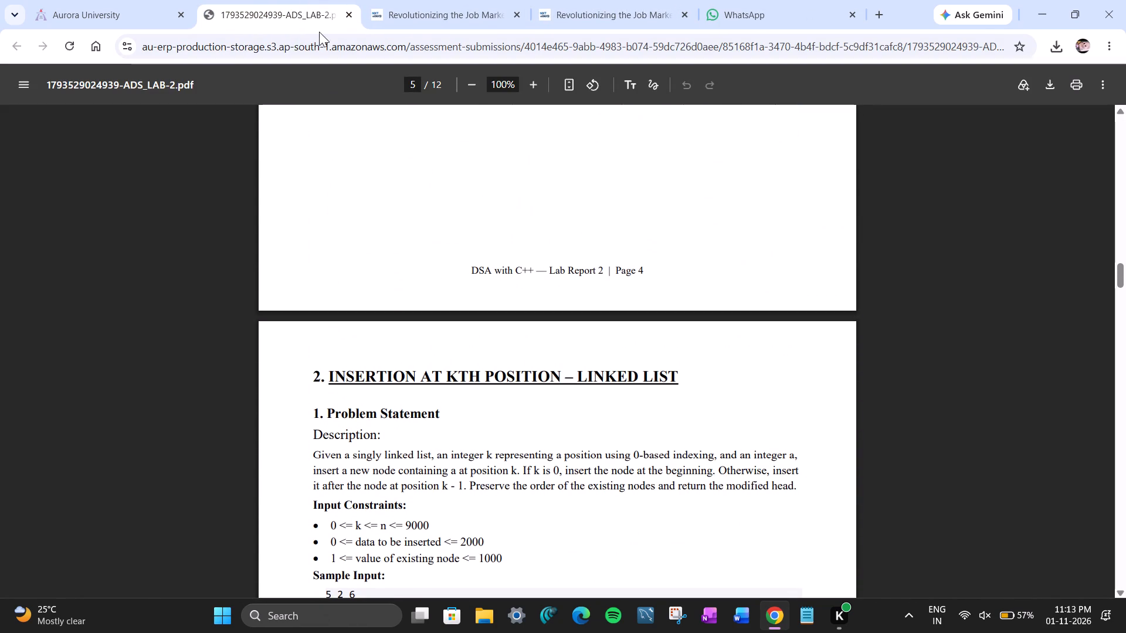
left_click(347, 16)
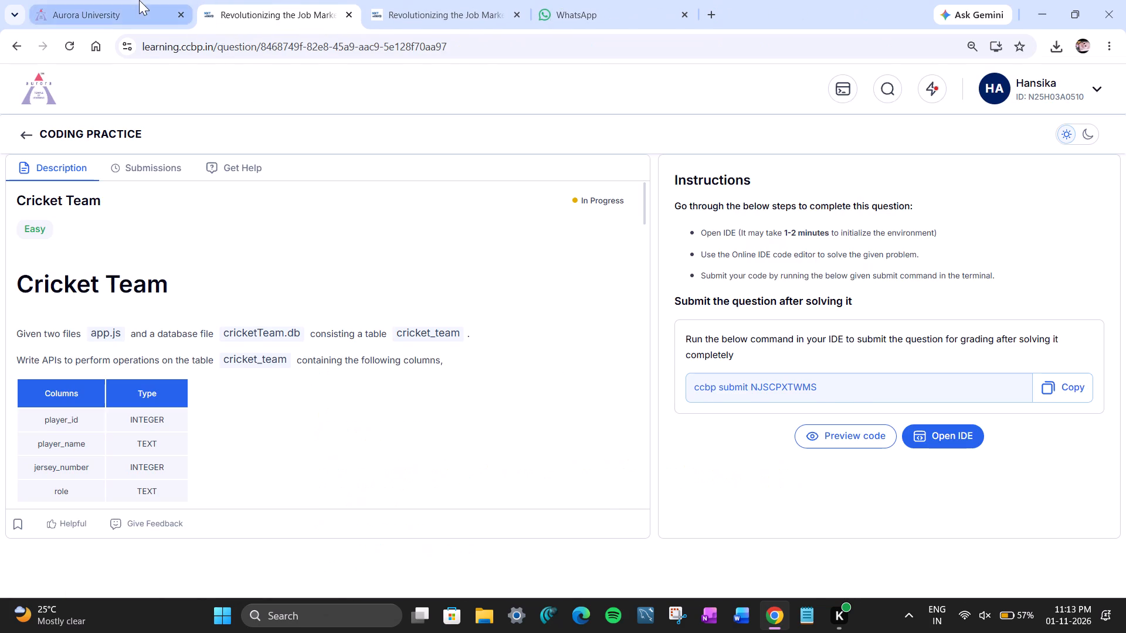
View the published RE Quiz 1 result under Research And Publication Ethics and return to the course overview.
left_click(139, 0)
scroll(581, 362, "up", 7)
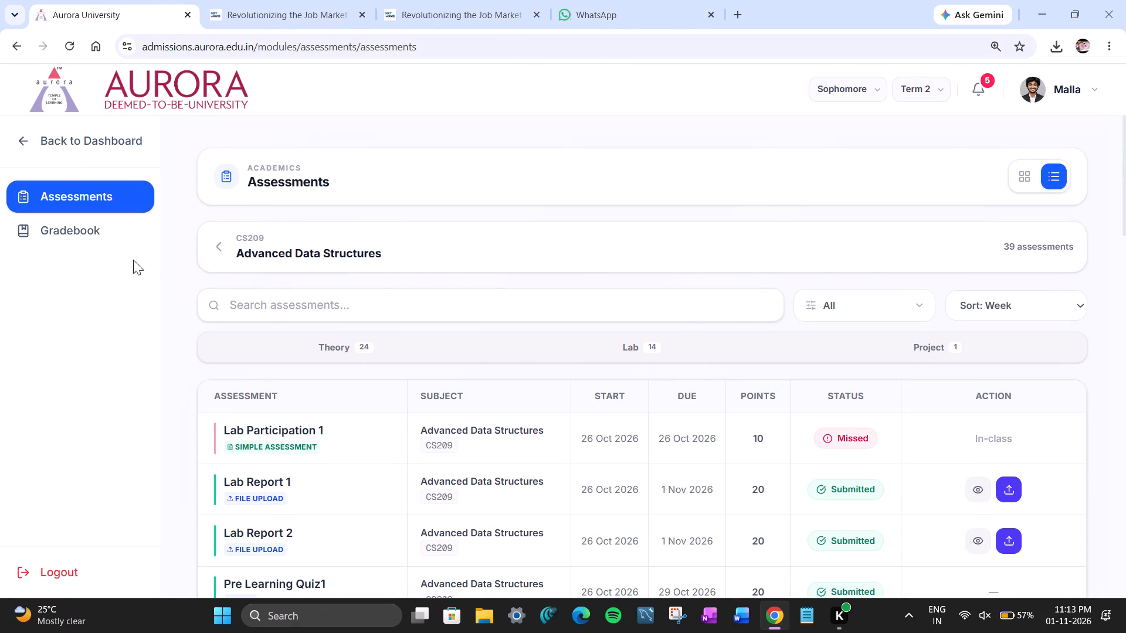
left_click(216, 246)
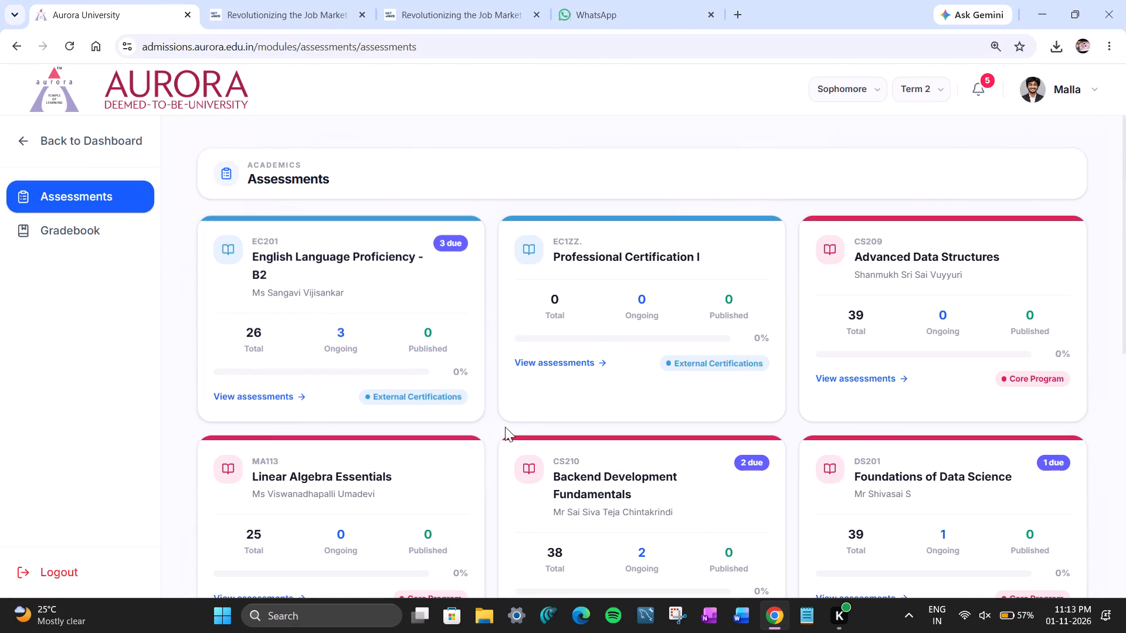
scroll(505, 427, "down", 2)
scroll(805, 414, "down", 1)
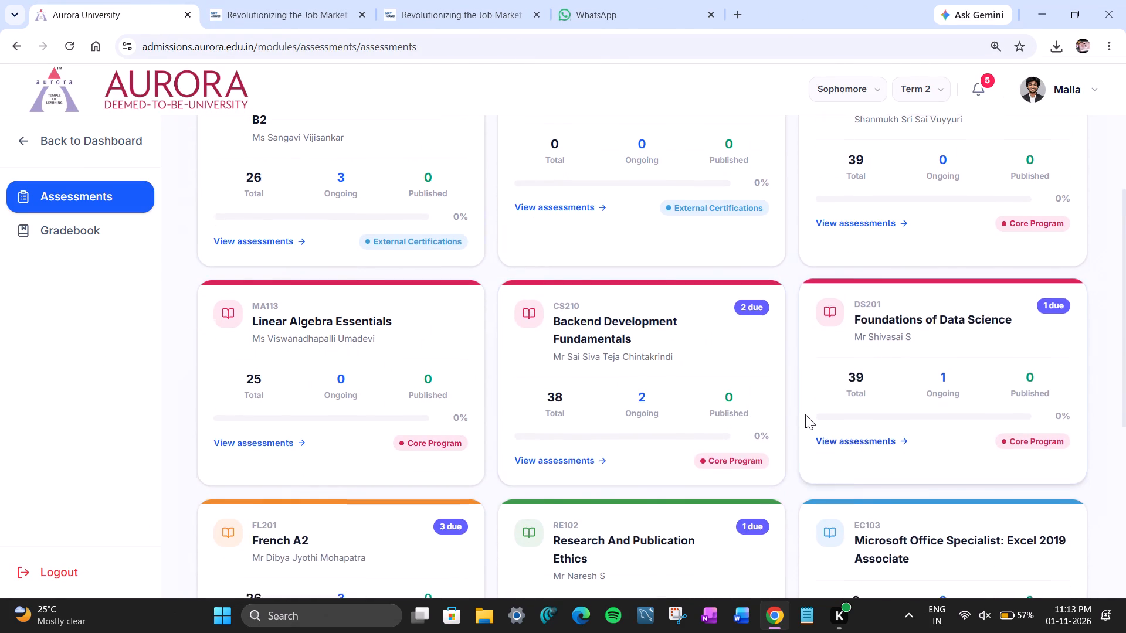
scroll(805, 414, "down", 3)
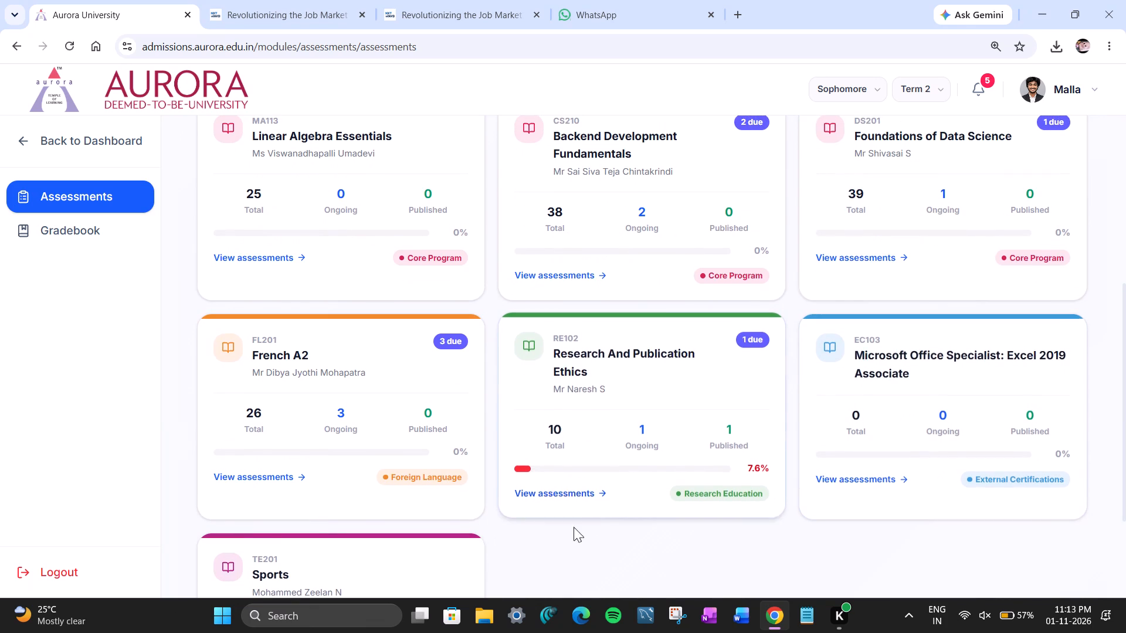
left_click(547, 496)
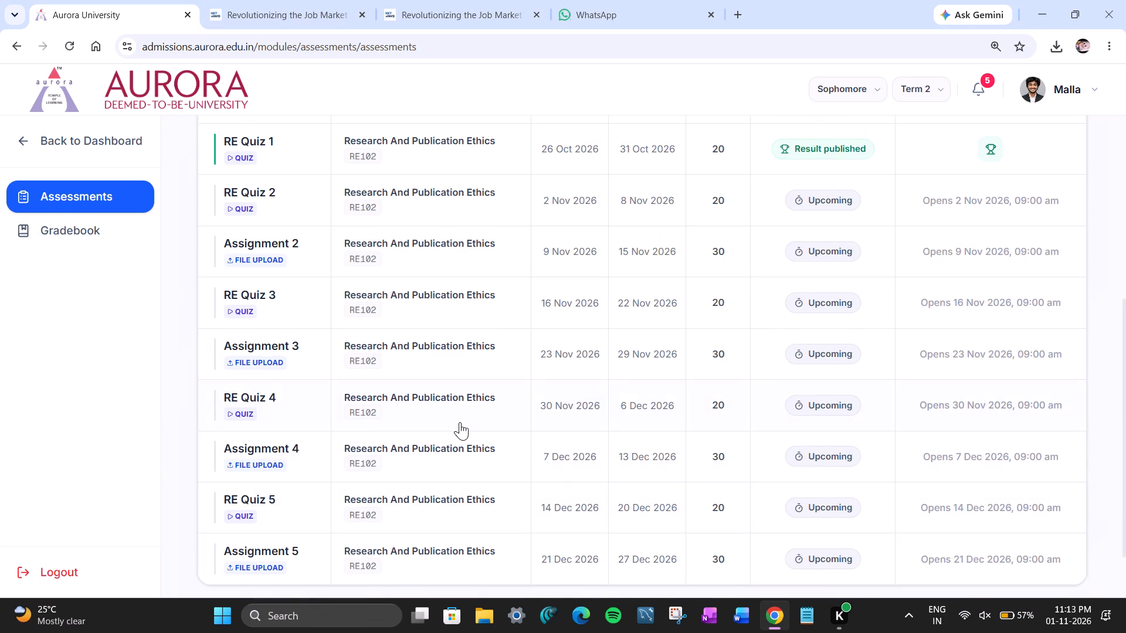
scroll(460, 422, "up", 3)
left_click(994, 339)
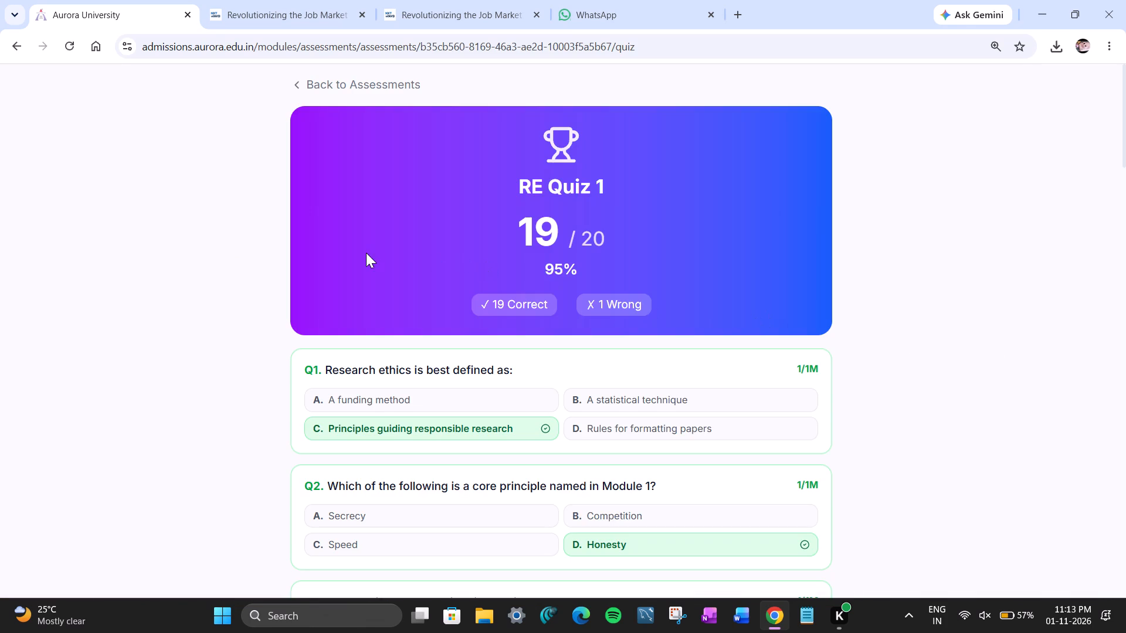
left_click(302, 85)
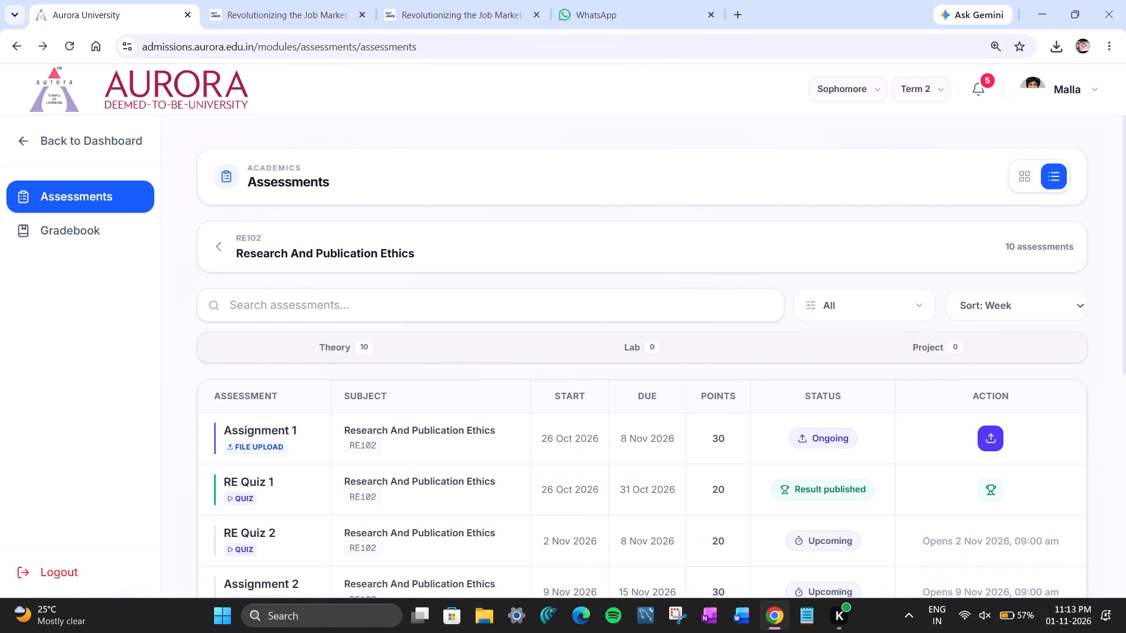
left_click(218, 250)
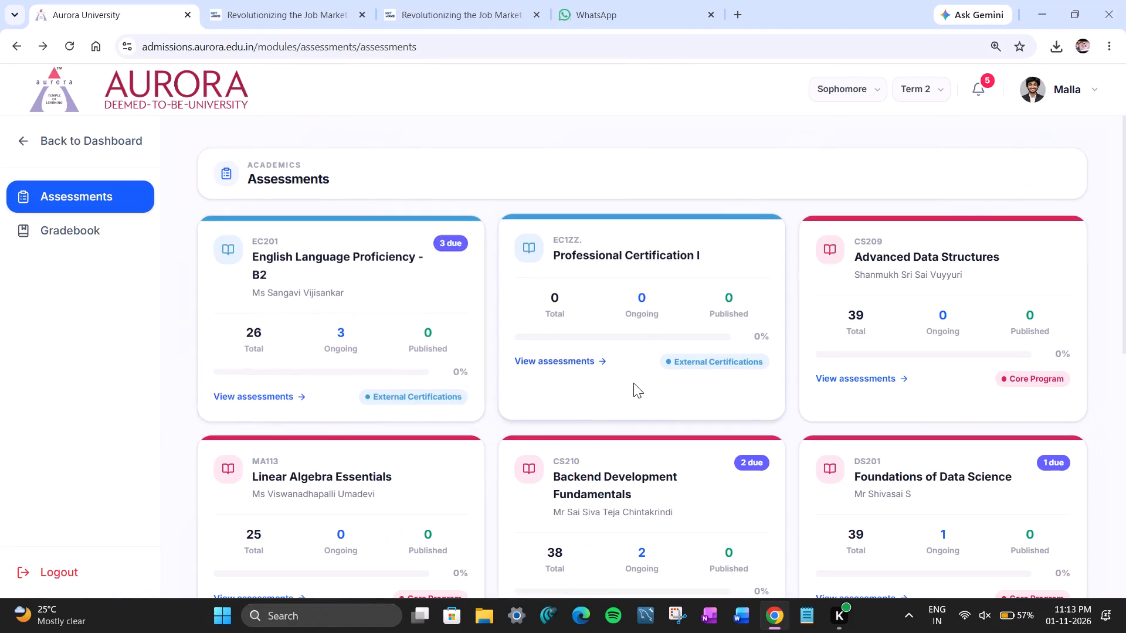
Open the submitted Lab Report 1 file from the Foundations of Data Science assessments.
scroll(633, 383, "down", 8)
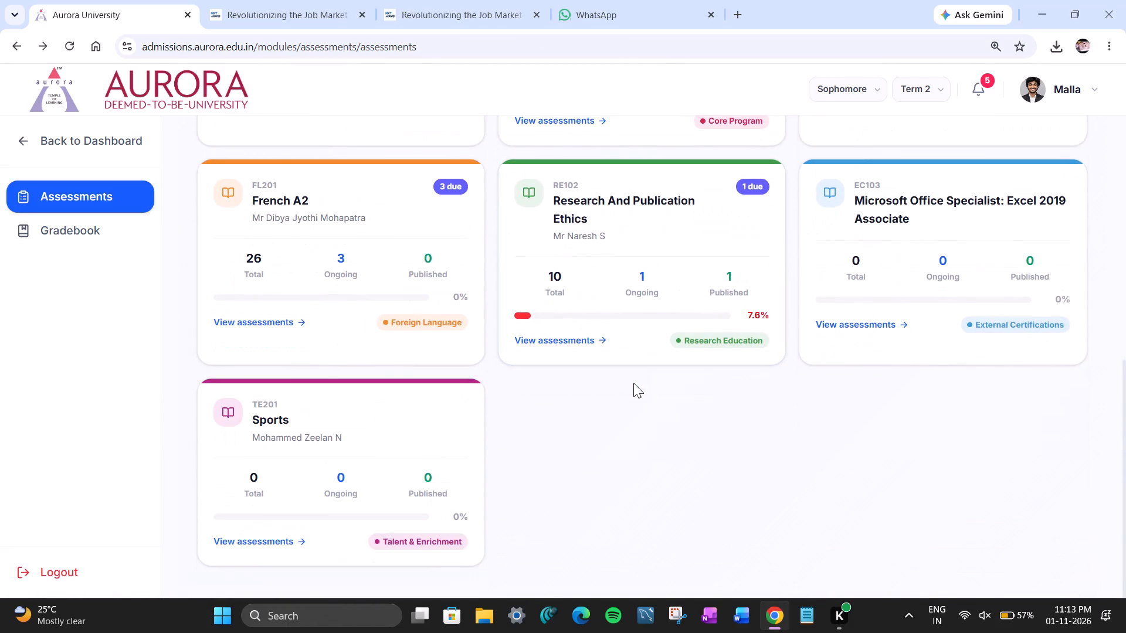
scroll(633, 383, "up", 4)
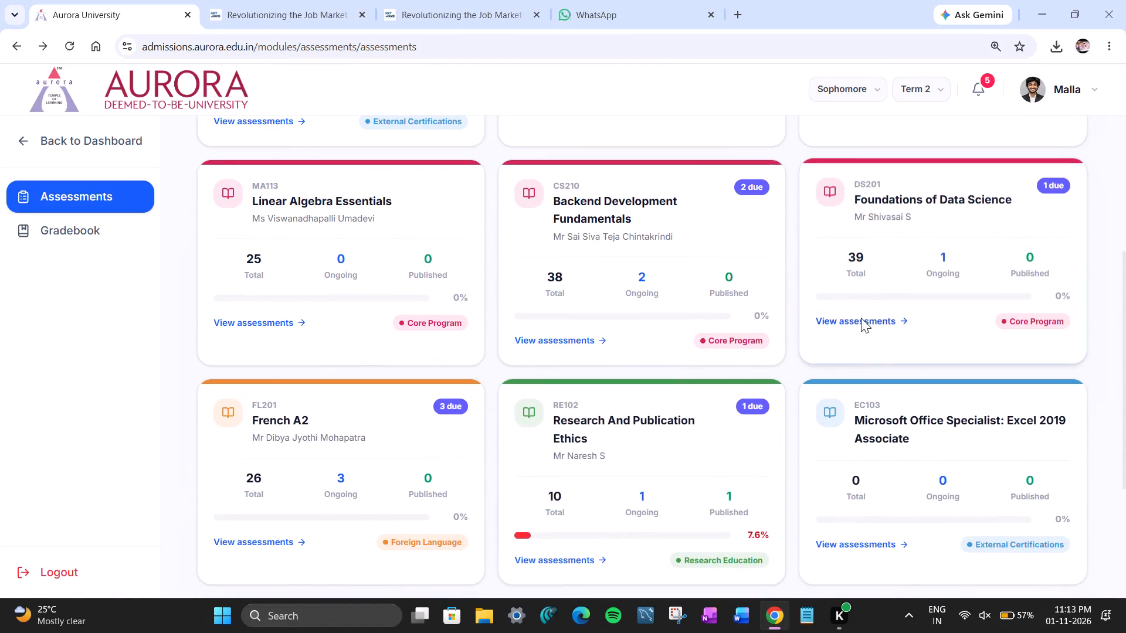
left_click(861, 318)
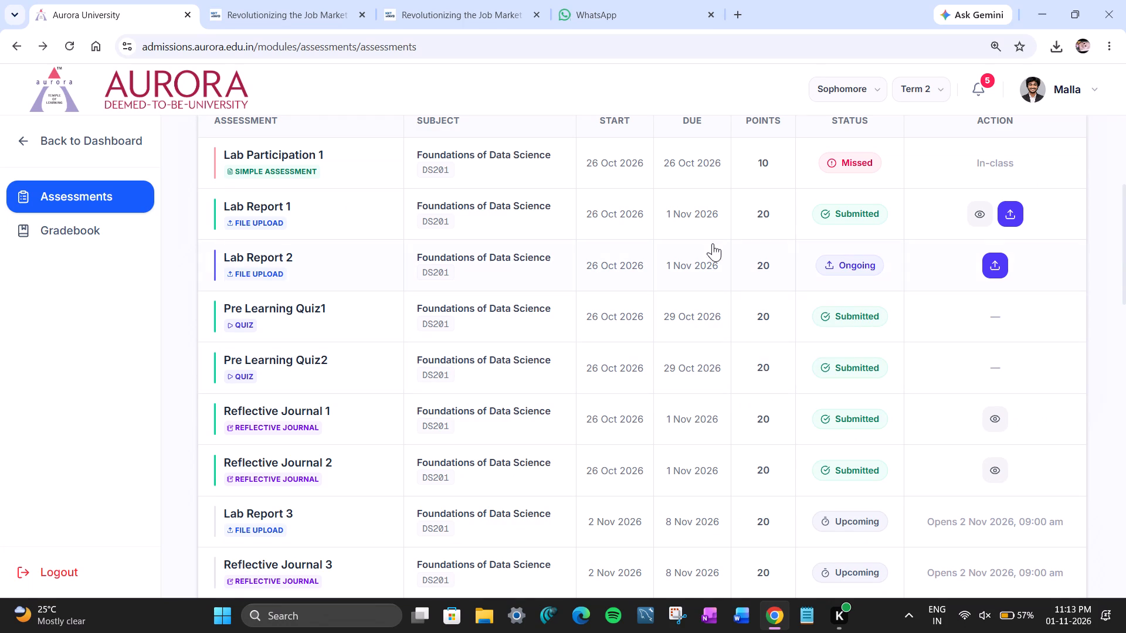
left_click(985, 217)
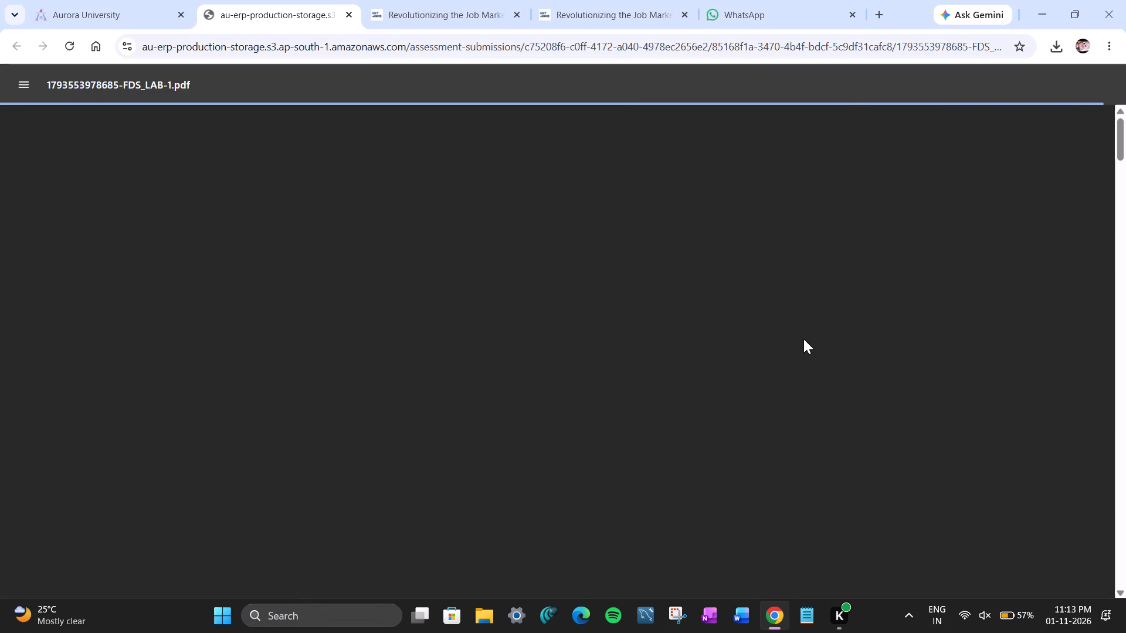
Look through the pages of the submitted FDS LAB-1 PDF, from the NumPy sections back to the header details, and close it.
scroll(803, 339, "down", 4)
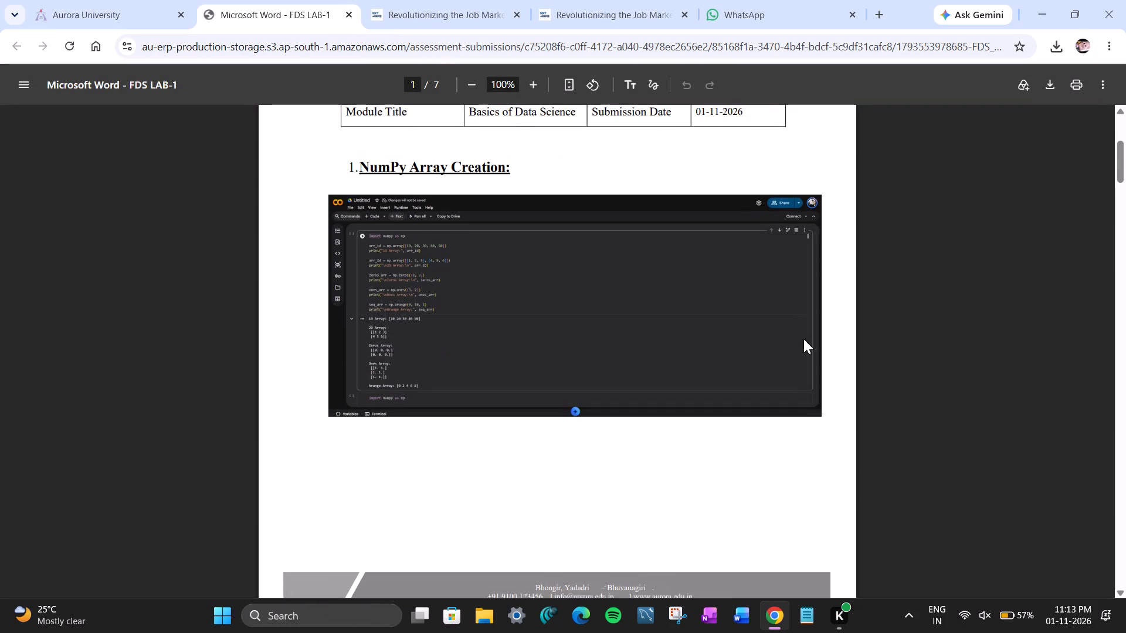
scroll(803, 339, "down", 11)
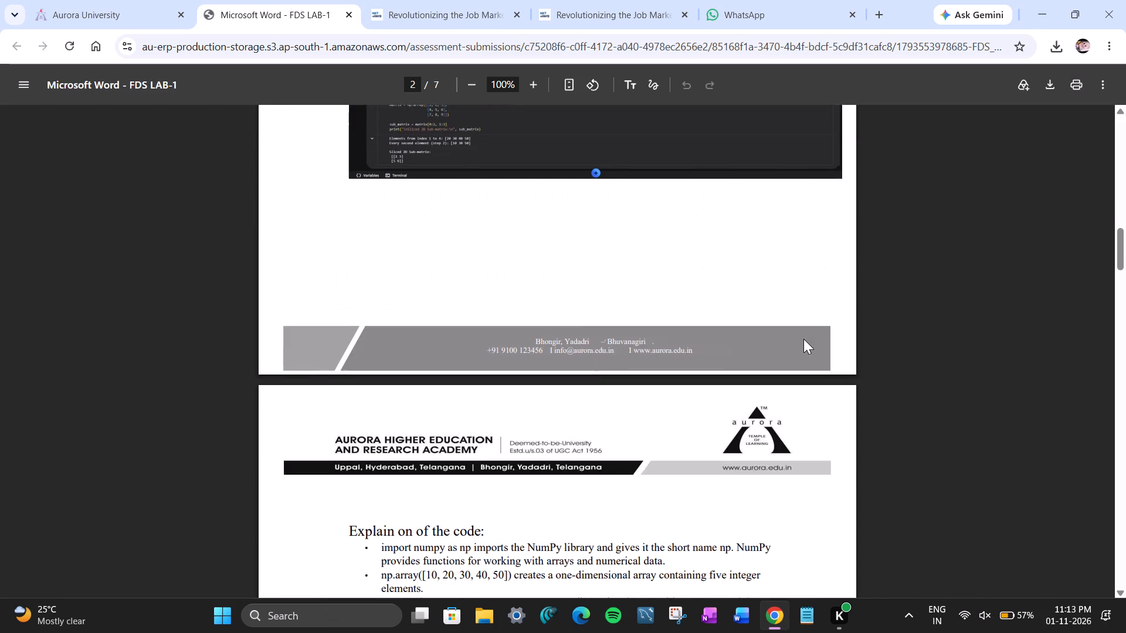
scroll(803, 339, "down", 8)
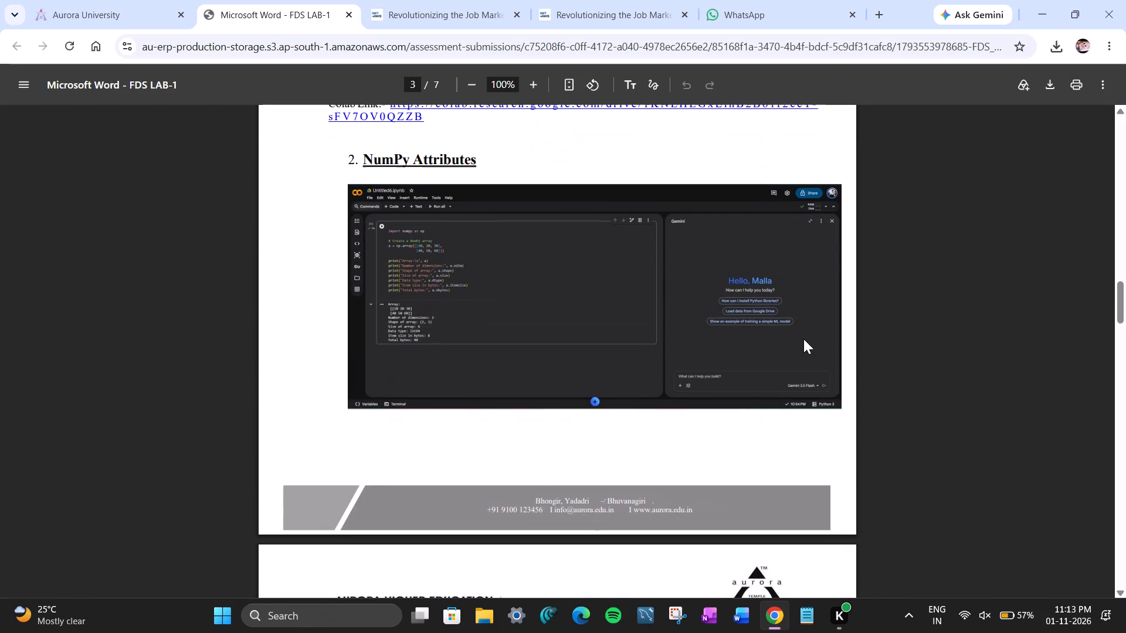
scroll(803, 339, "down", 11)
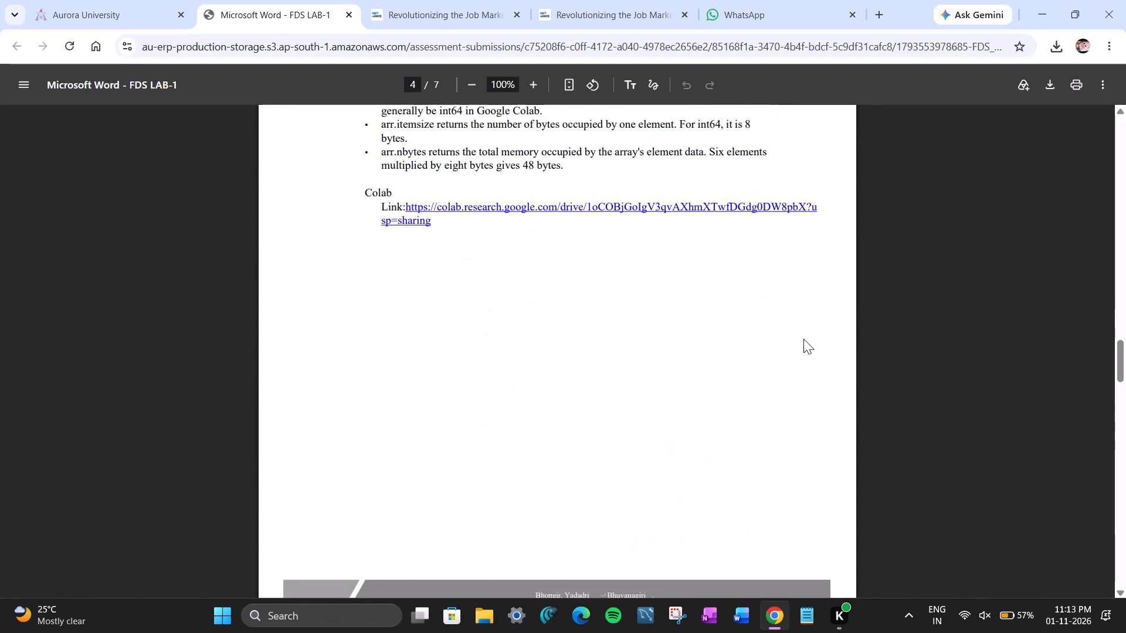
scroll(803, 339, "down", 14)
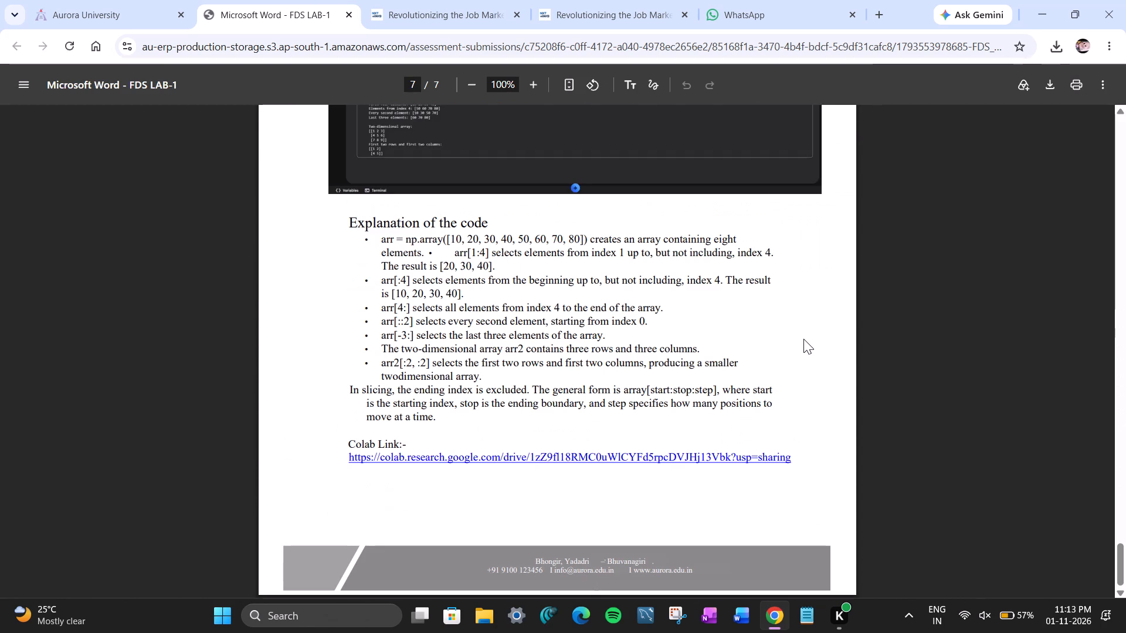
scroll(803, 339, "up", 16)
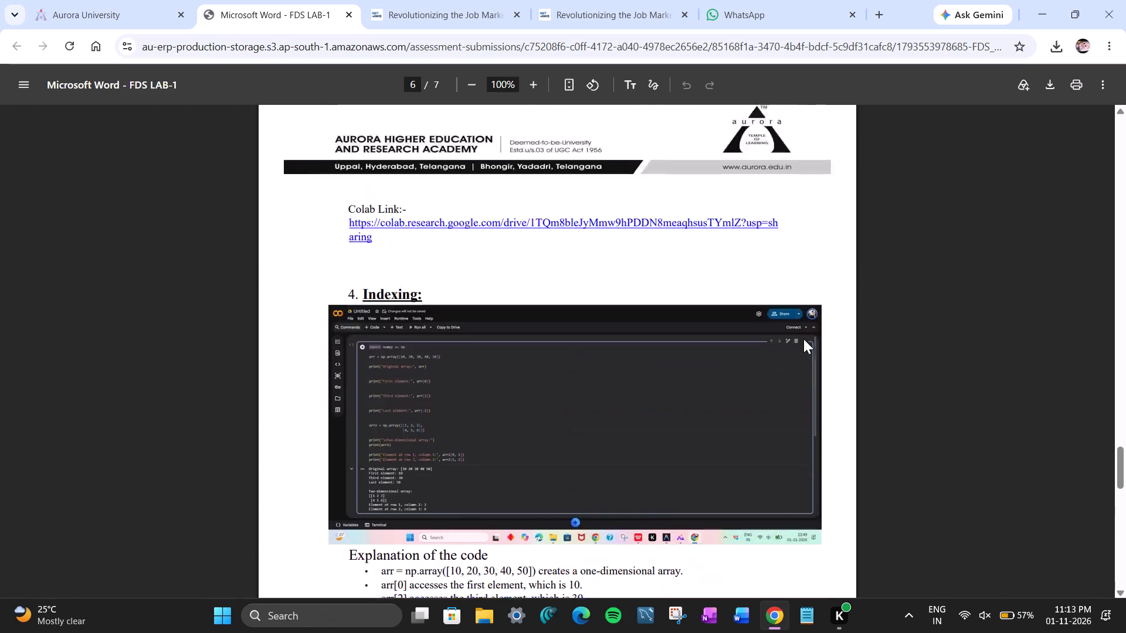
scroll(803, 339, "up", 14)
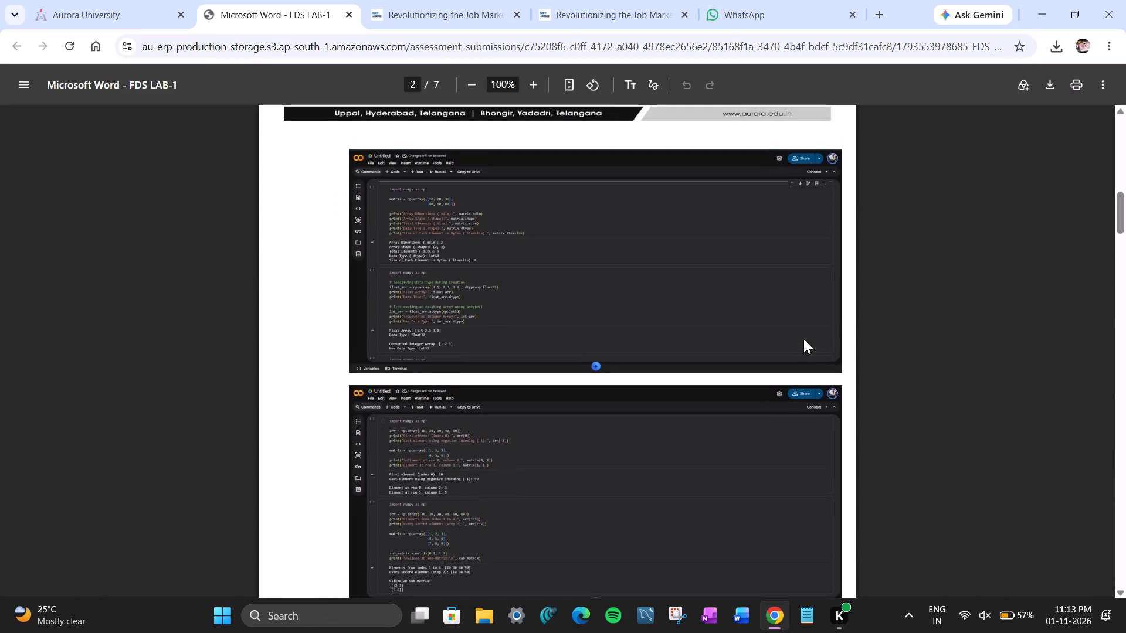
scroll(803, 339, "up", 11)
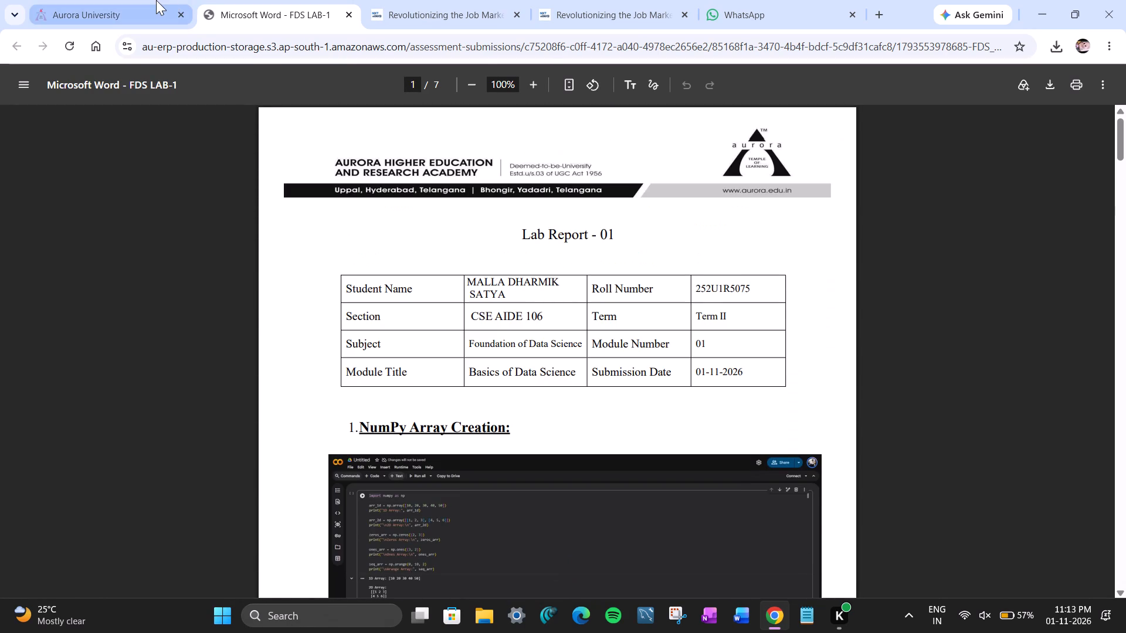
left_click(156, 0)
left_click(347, 13)
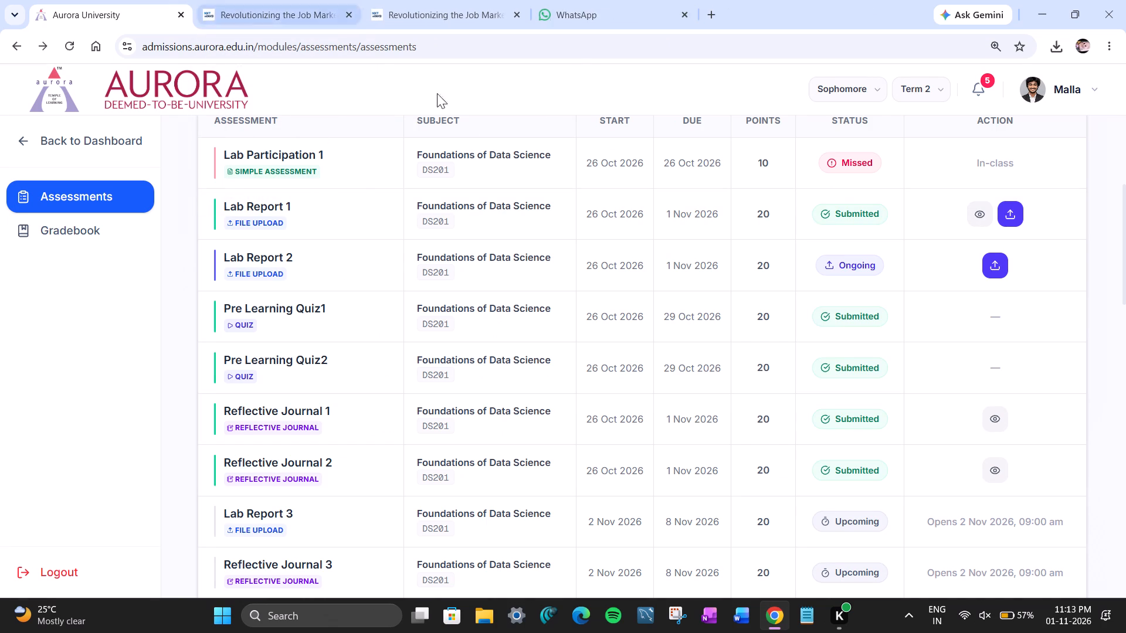
Look over the Foundations of Data Science assessment list and return to the course overview.
scroll(589, 315, "up", 2)
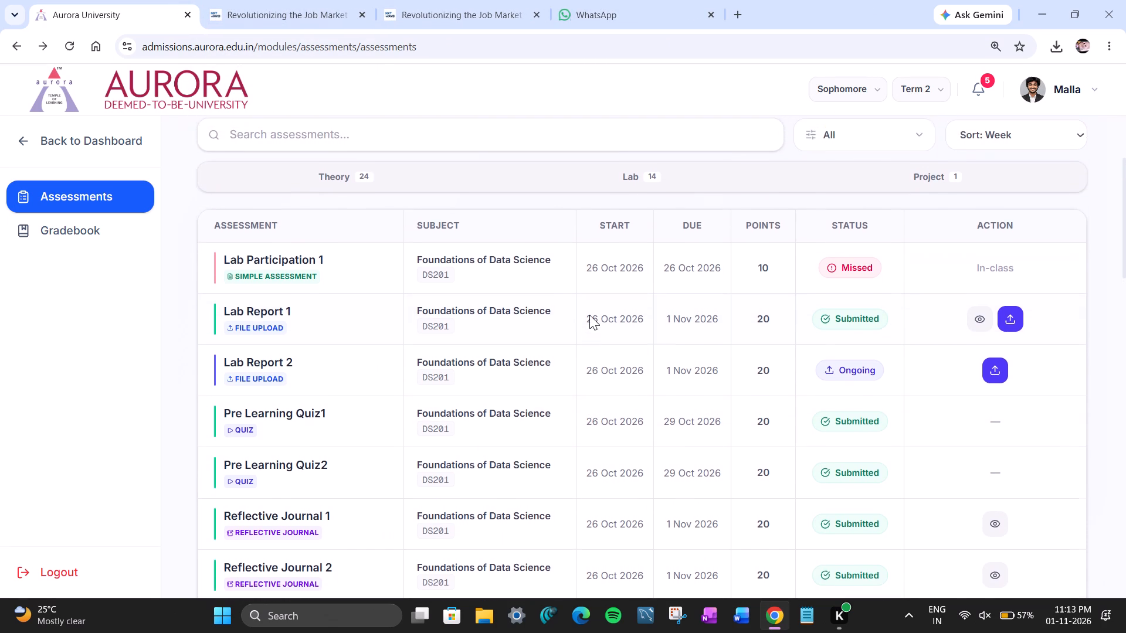
scroll(589, 315, "up", 3)
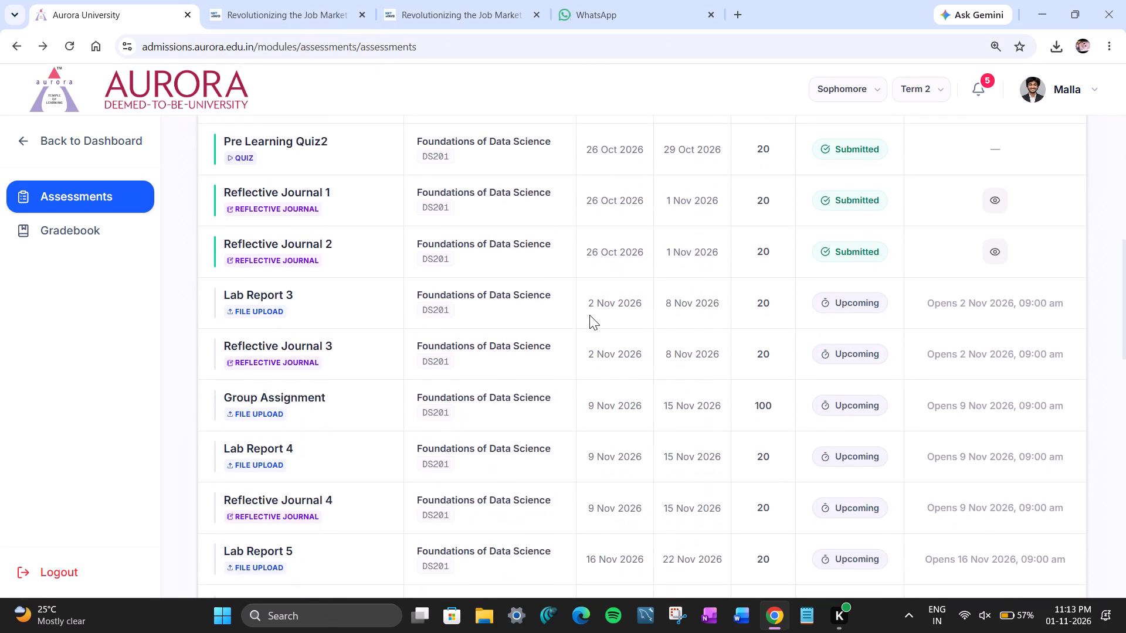
scroll(589, 315, "up", 1)
left_click(219, 250)
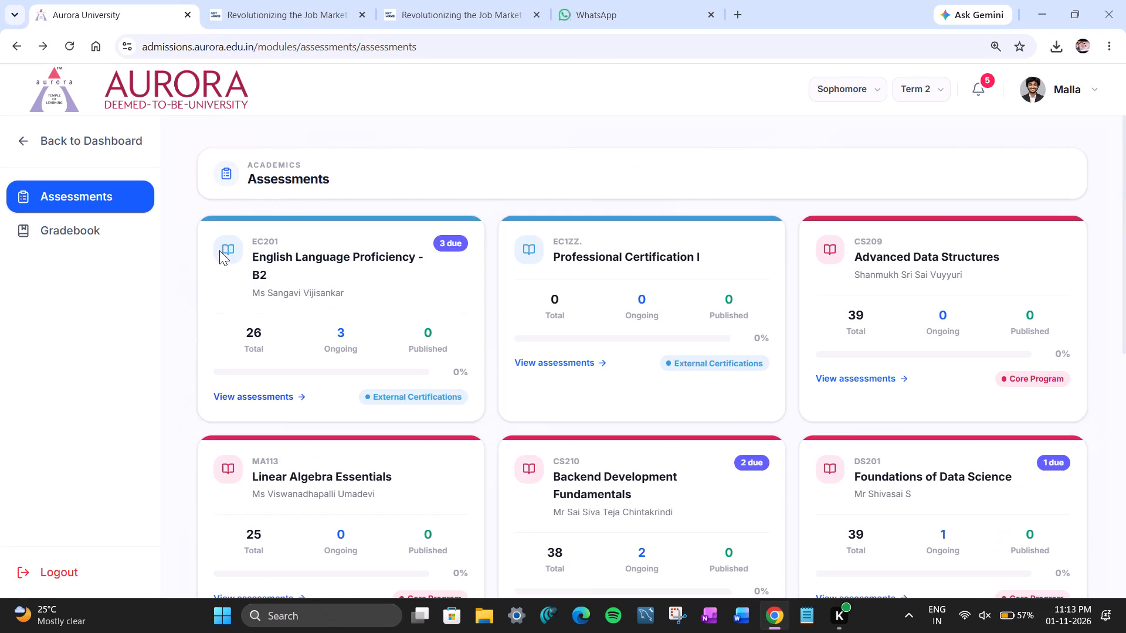
Look through the Backend Development Fundamentals assessment list and return to the course overview.
scroll(713, 496, "down", 2)
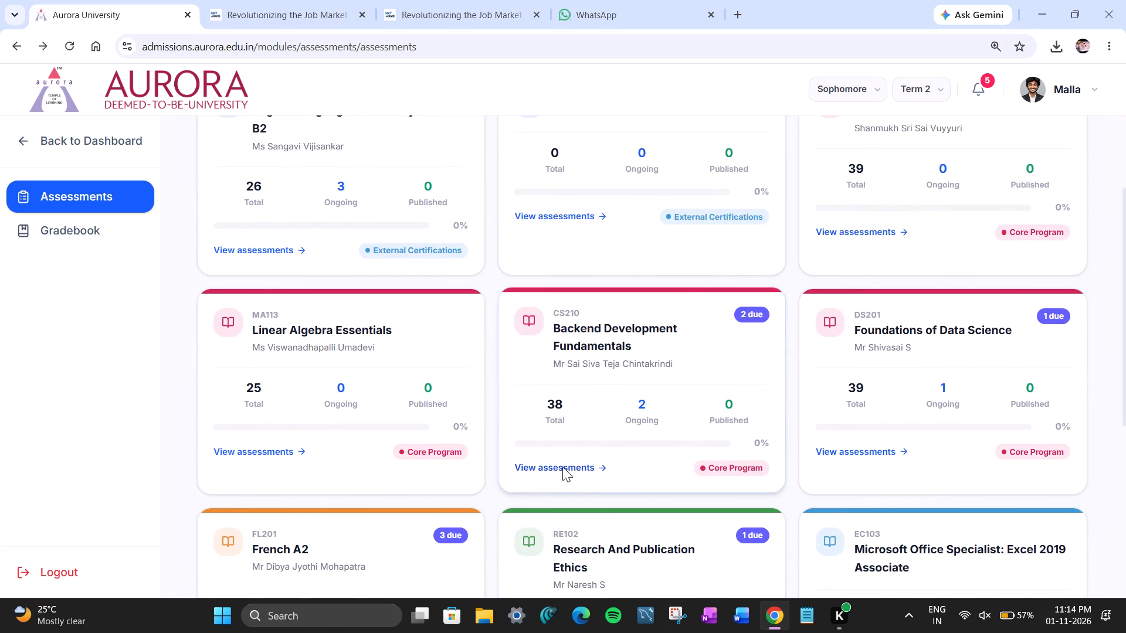
left_click(562, 467)
scroll(867, 314, "down", 2)
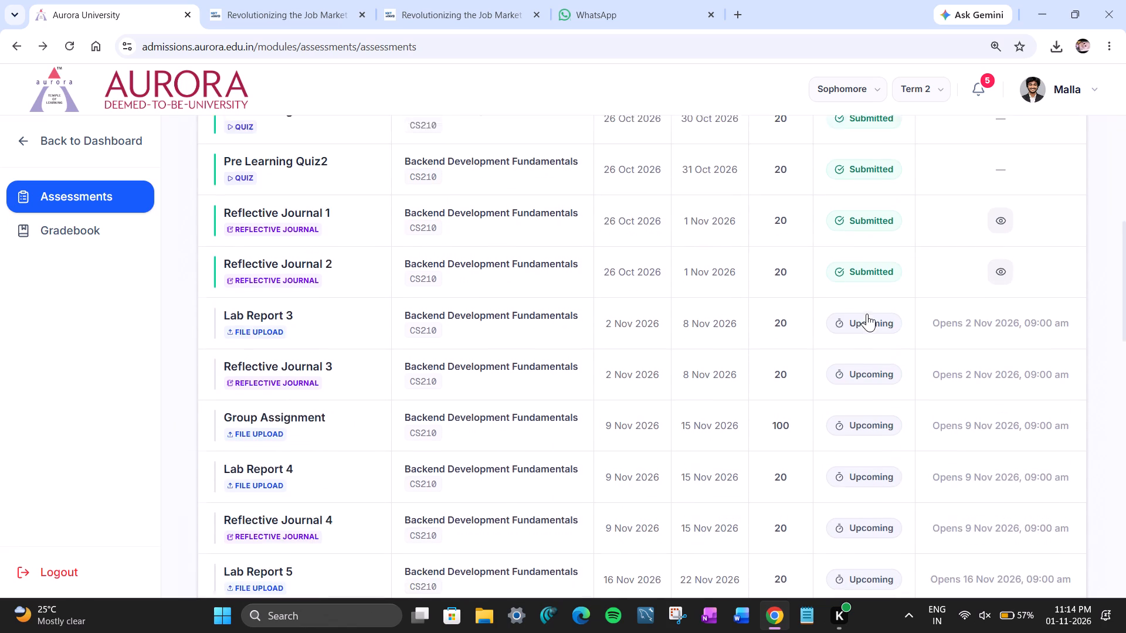
scroll(867, 314, "down", 19)
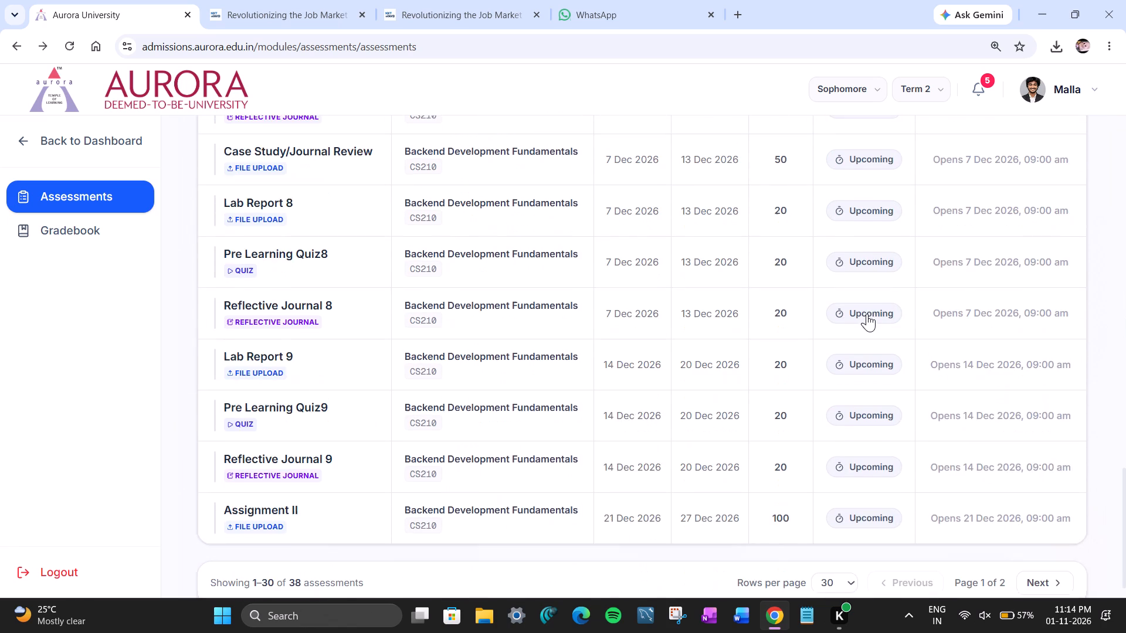
scroll(867, 314, "up", 14)
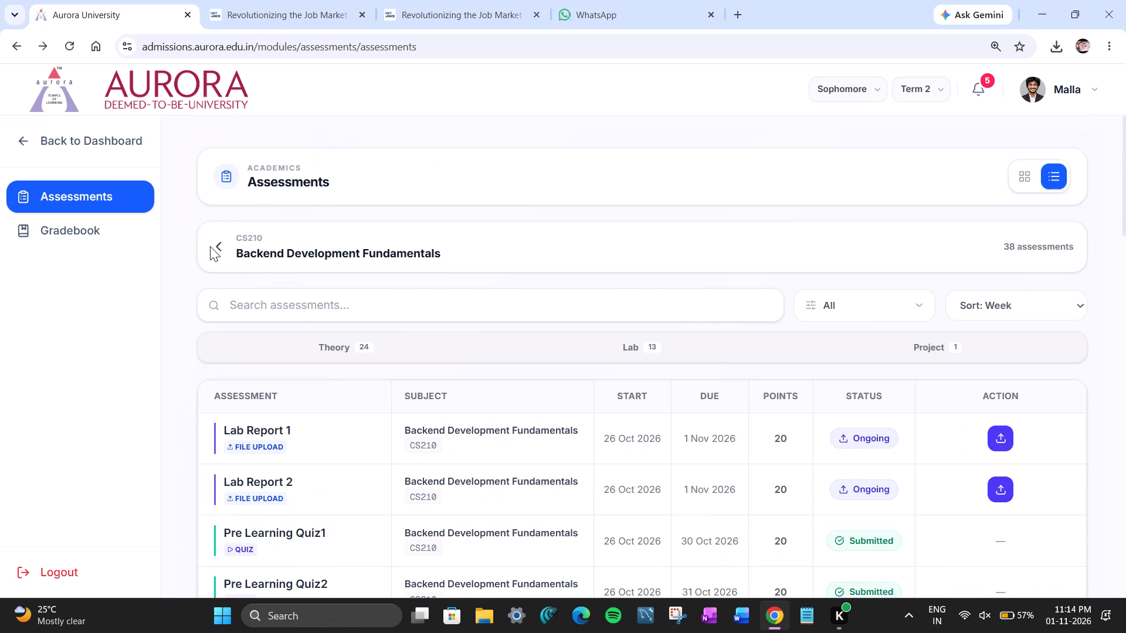
left_click(216, 247)
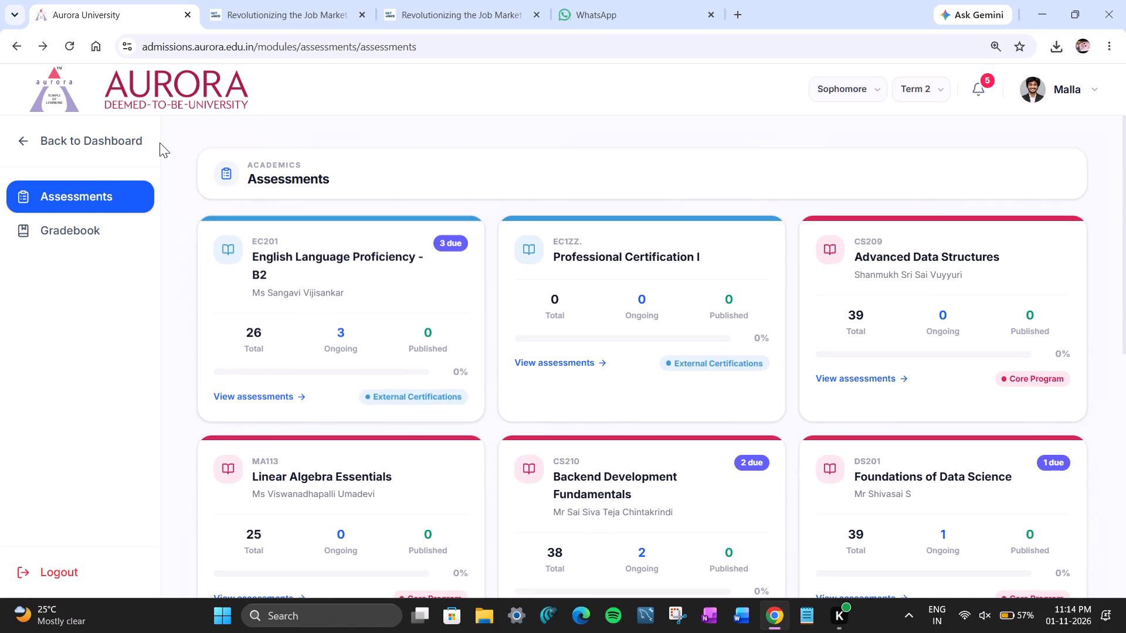
Go back to the dashboard and open the subject-wise Attendance page under Academics.
left_click(128, 130)
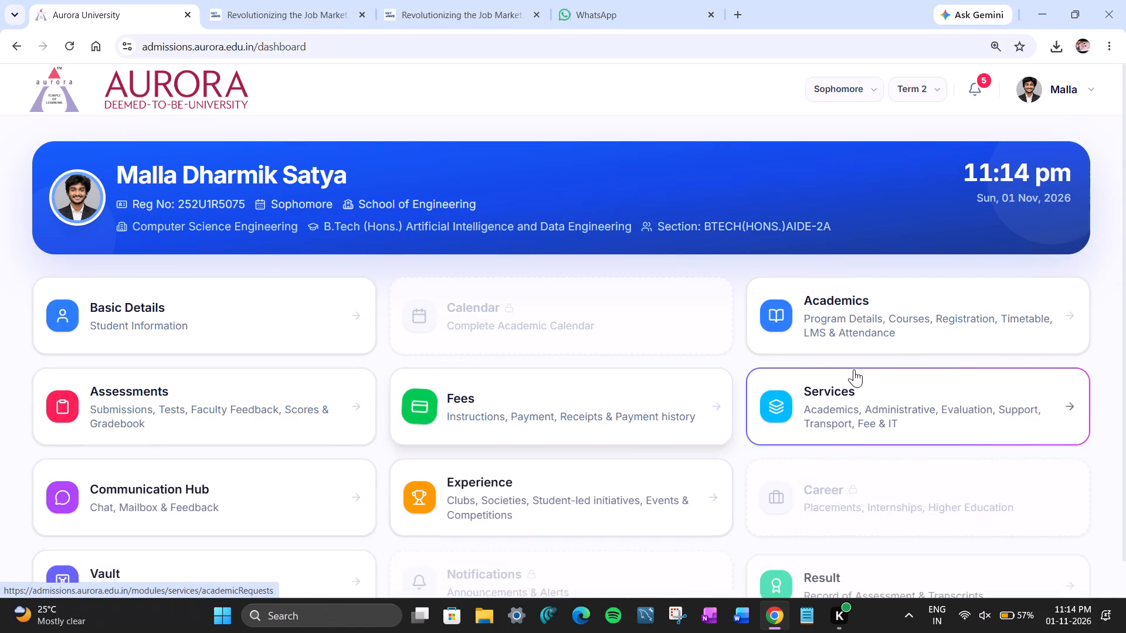
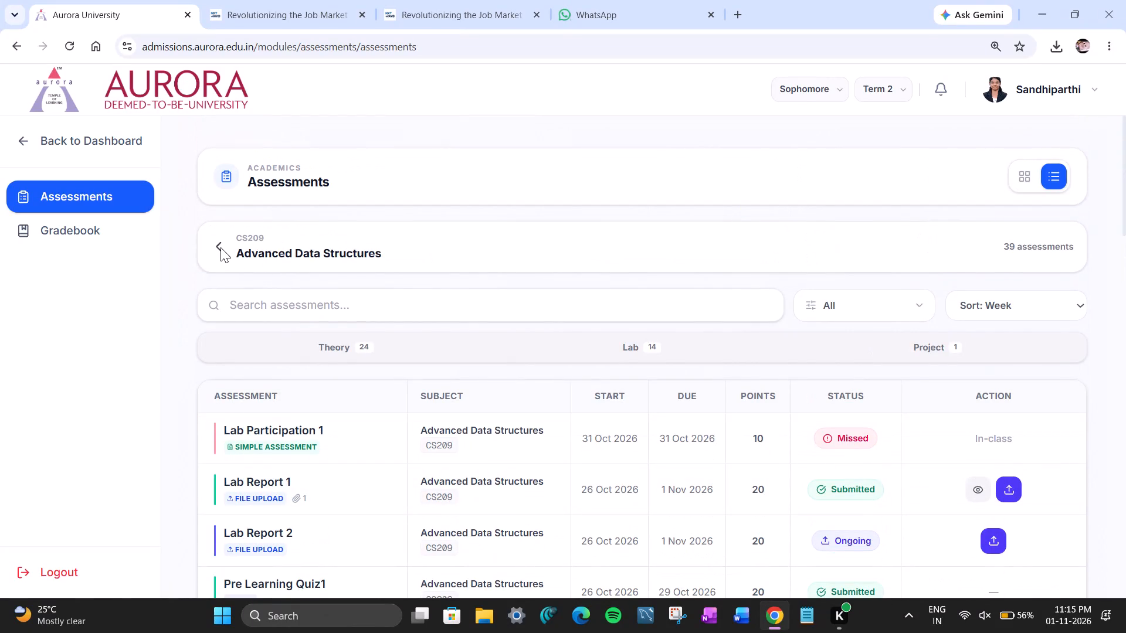
Open the Lab Report 2 details from the Backend Development Fundamentals assessment list, check its due date and instructions, and close them.
left_click(221, 247)
scroll(633, 384, "down", 2)
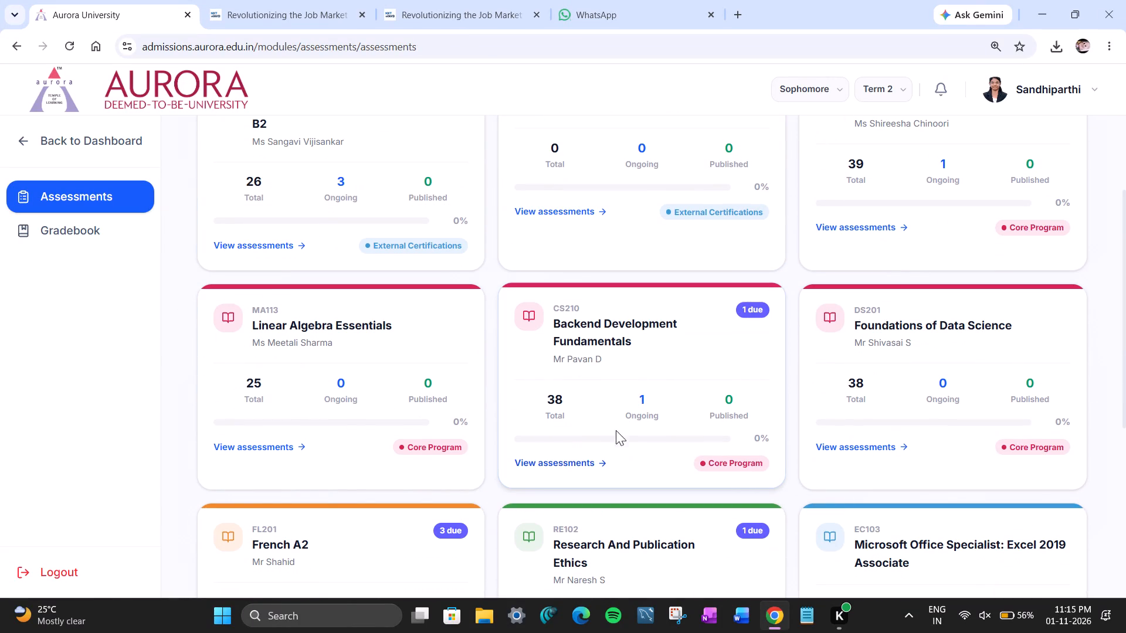
left_click(562, 467)
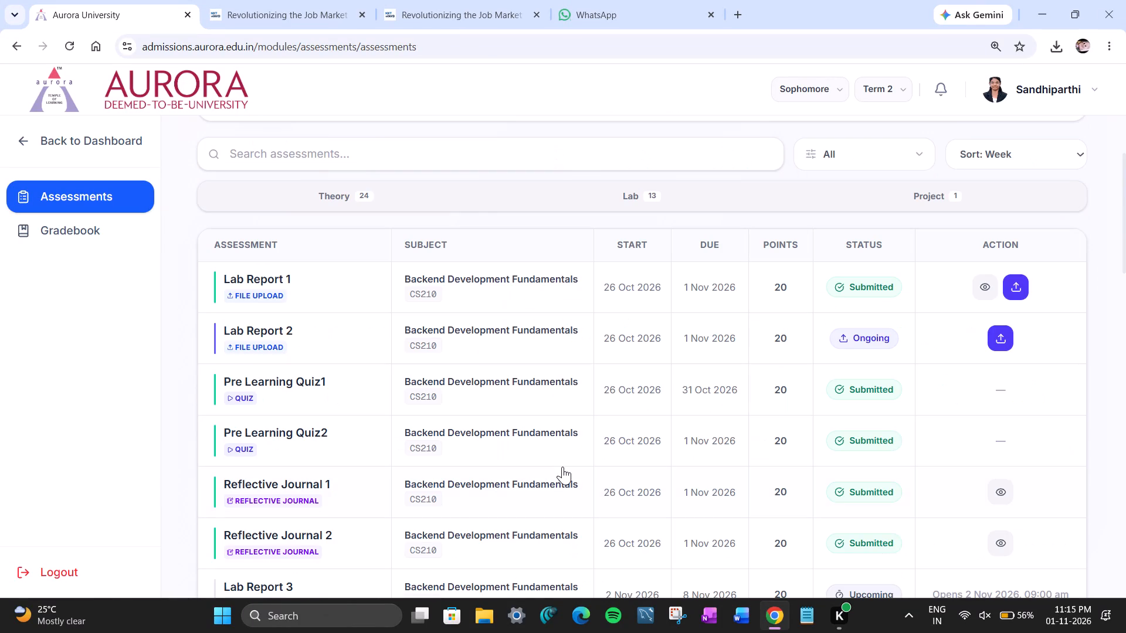
left_click(743, 336)
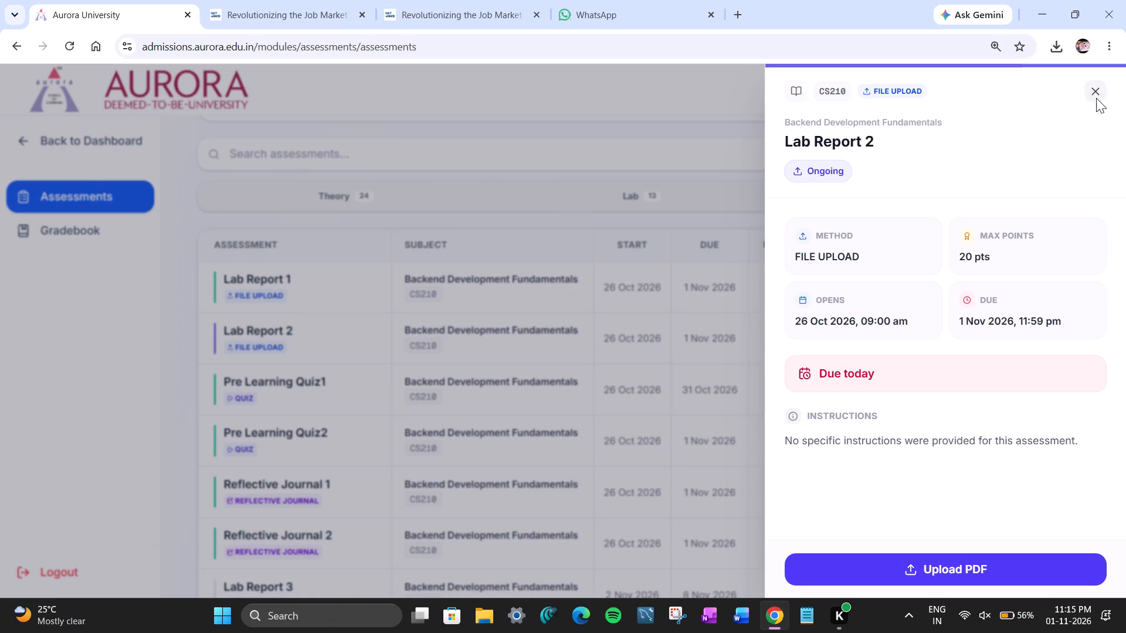
left_click_drag(1096, 96, 1076, 96)
left_click_drag(1076, 96, 1098, 90)
left_click(1098, 90)
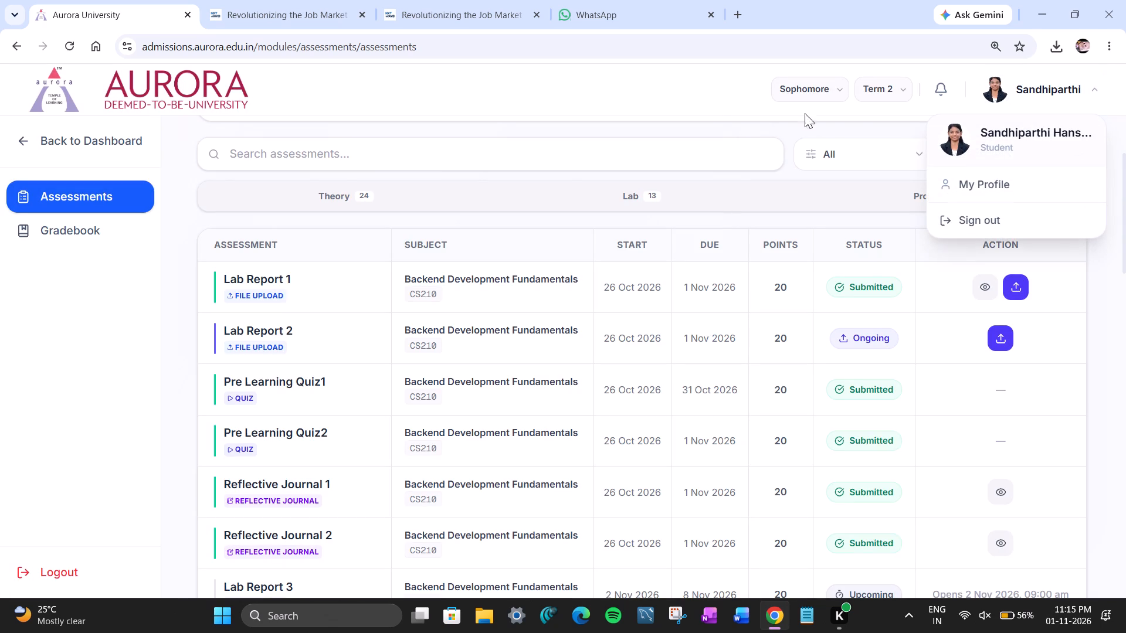
left_click(689, 94)
Look through the Backend Development Fundamentals assessment list, including the upcoming lab reports, quizzes and reflective journals.
scroll(544, 308, "up", 1)
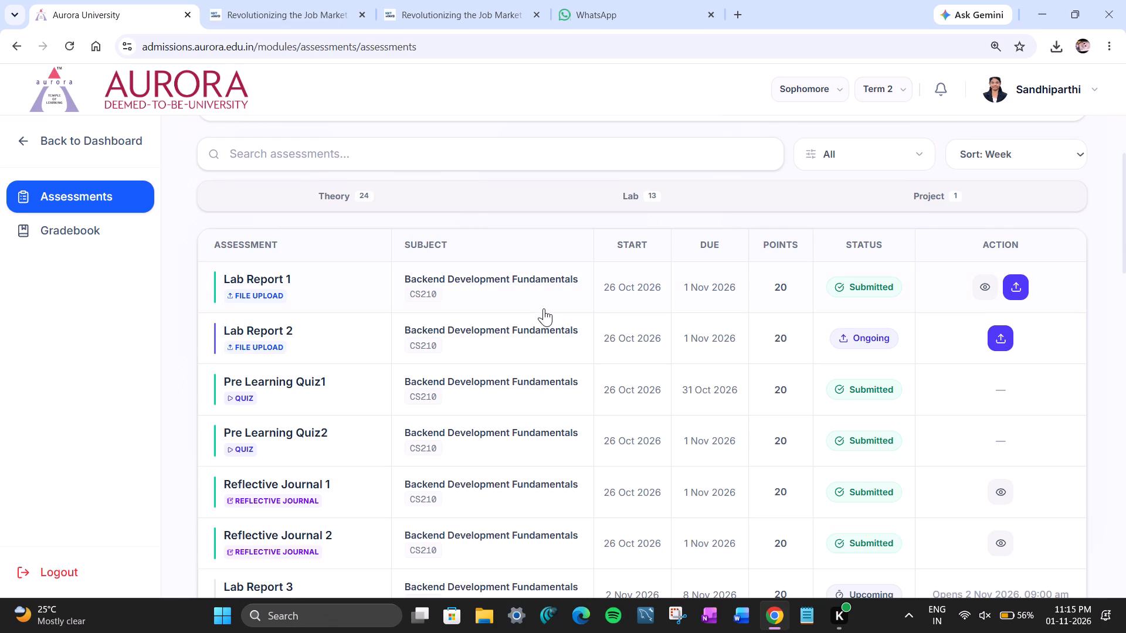
scroll(544, 308, "up", 6)
scroll(544, 308, "down", 5)
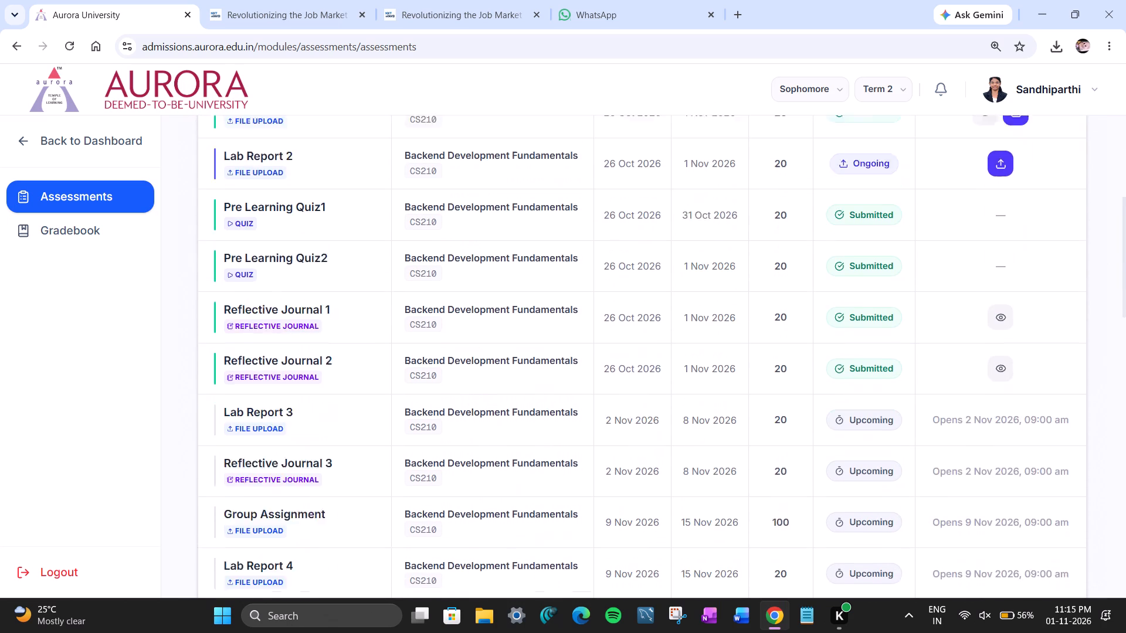
scroll(544, 308, "down", 17)
scroll(544, 308, "up", 8)
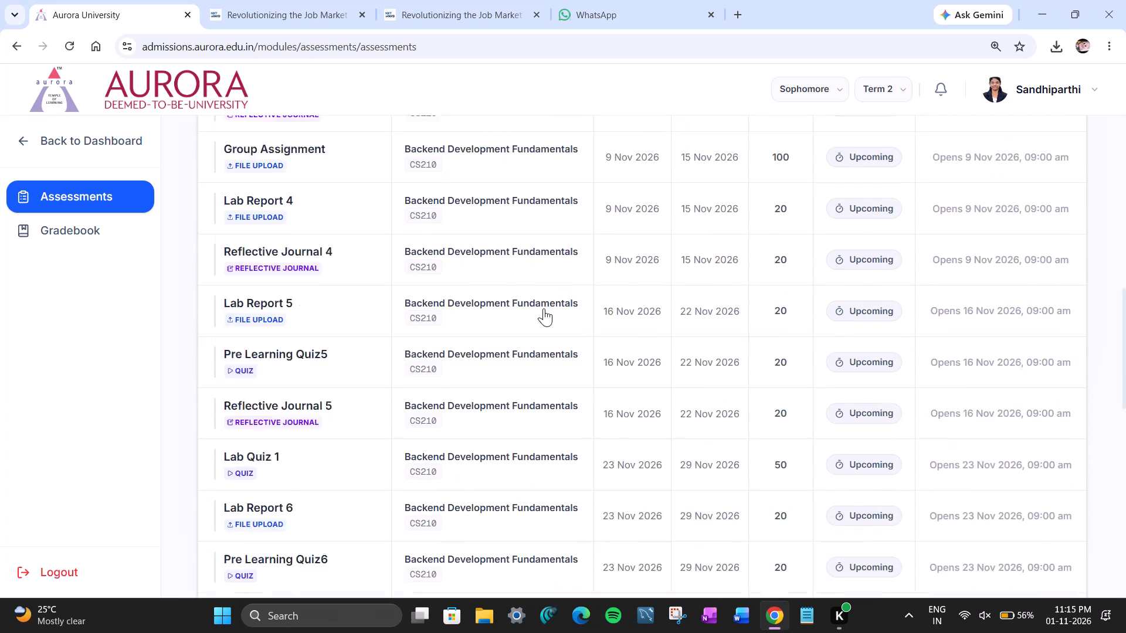